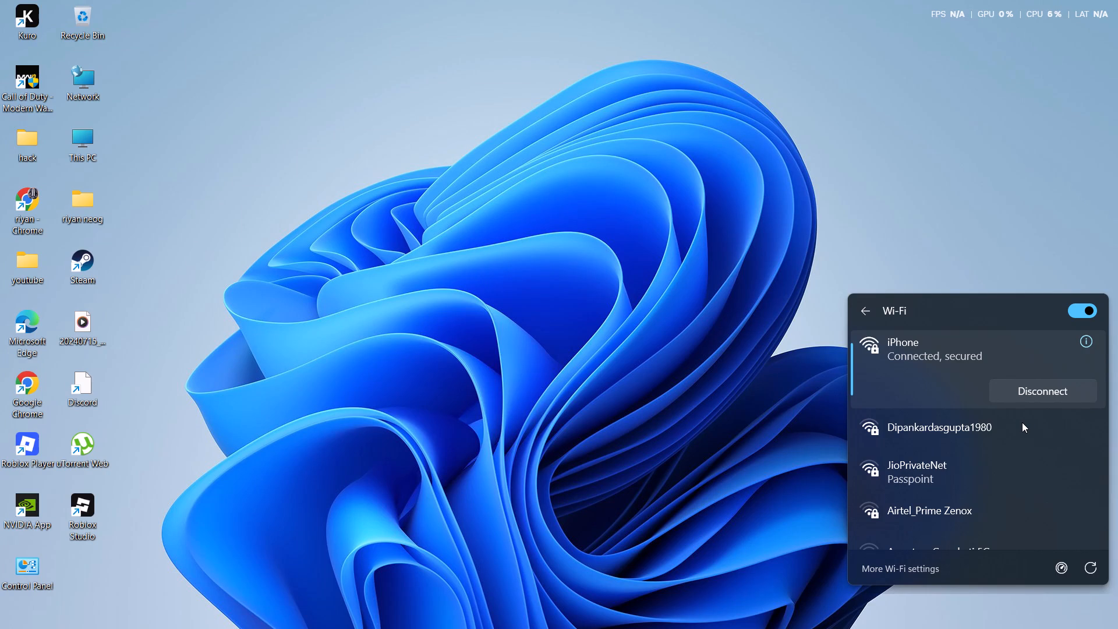
# Open the Canva India: Visual Suite for Everyone website in Google Chrome by way of a Google search for canva.
pyautogui.click(334, 39)
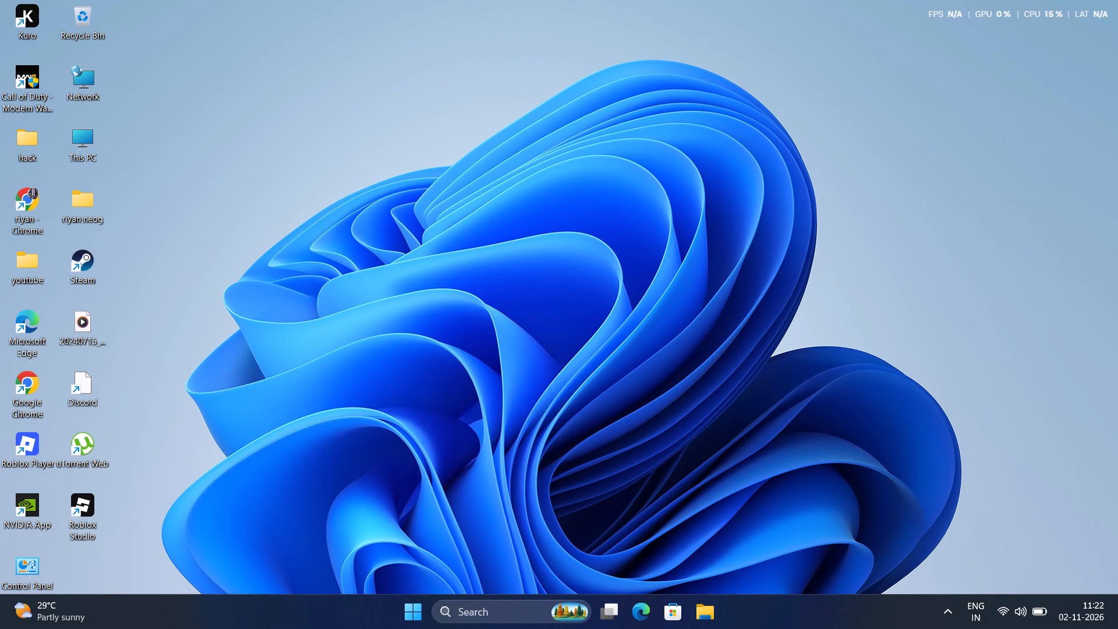
pyautogui.tripleClick(28, 211)
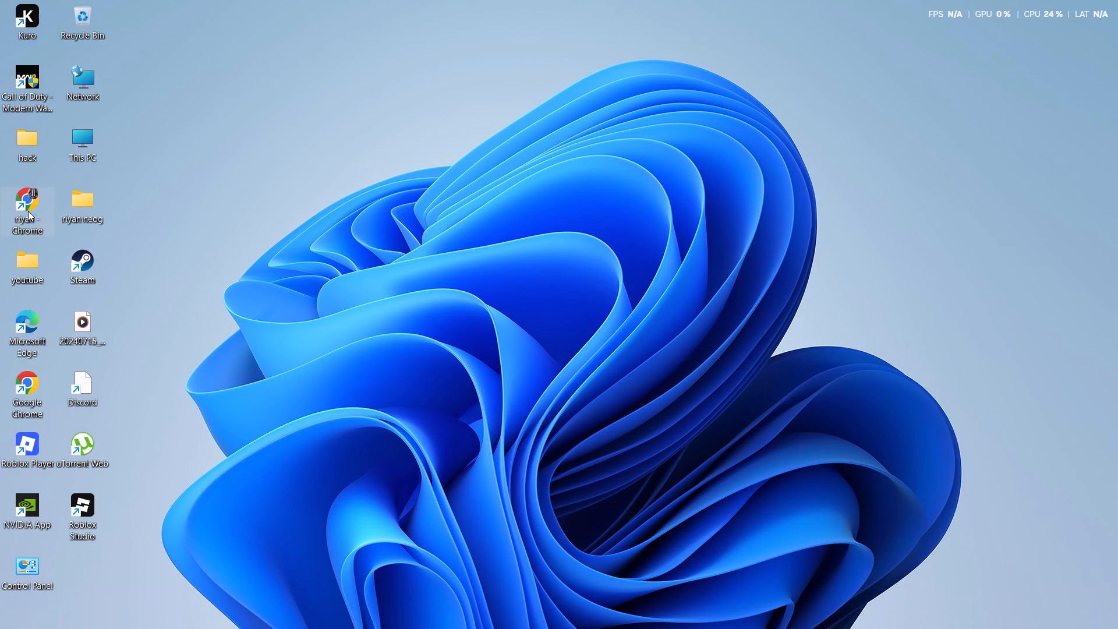
pyautogui.click(397, 258)
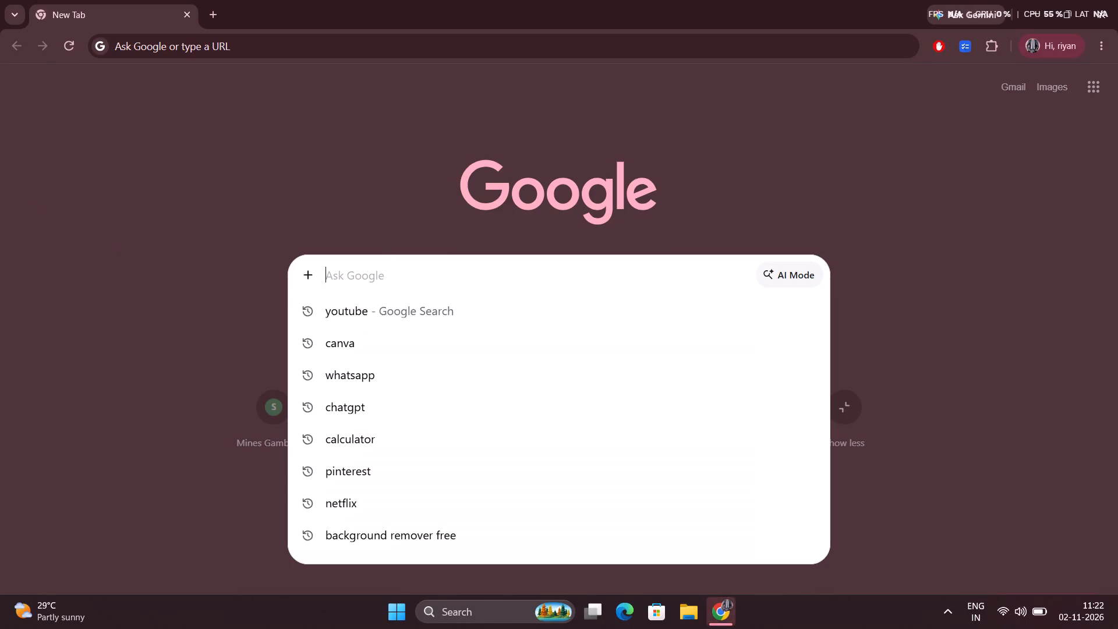
pyautogui.click(337, 344)
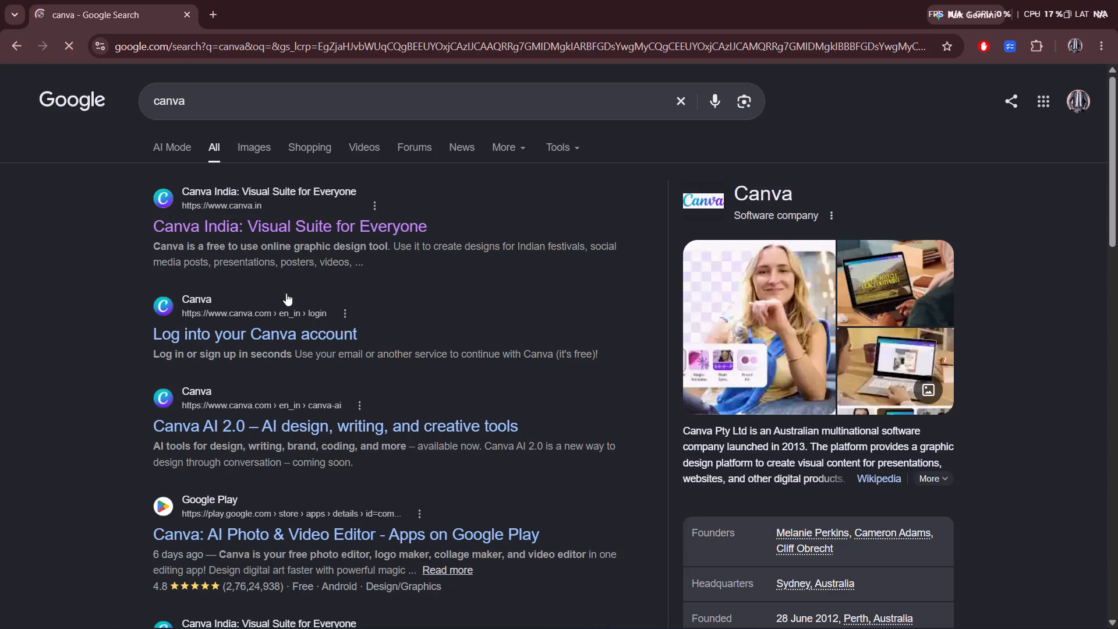
pyautogui.click(285, 237)
pyautogui.click(291, 225)
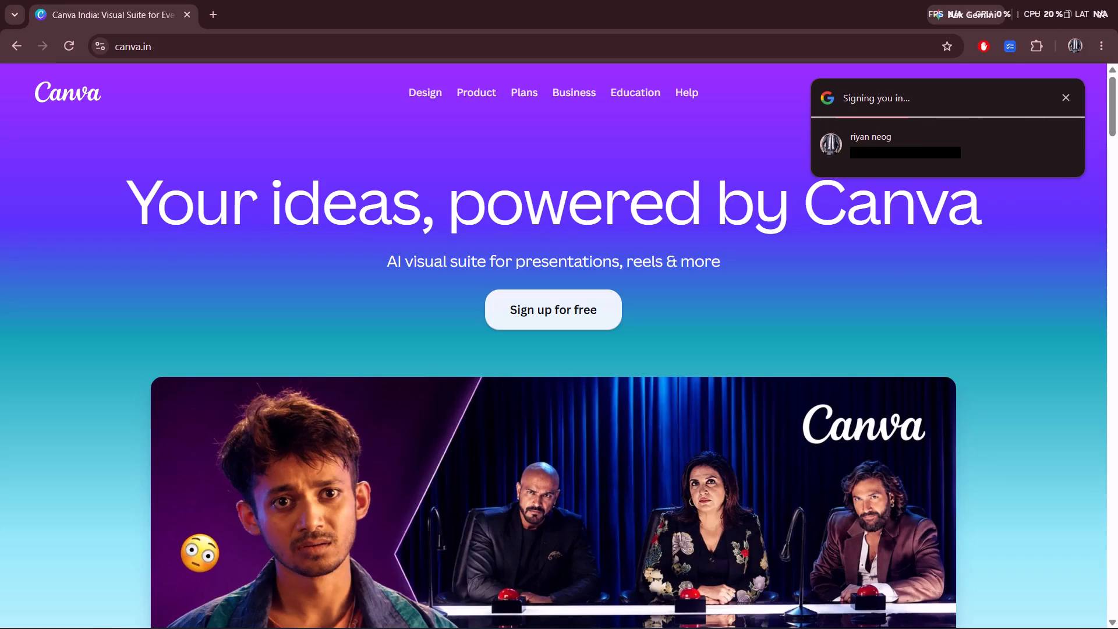
# Start the free sign-up from the Canva landing page to reach the Canva home page.
pyautogui.click(568, 305)
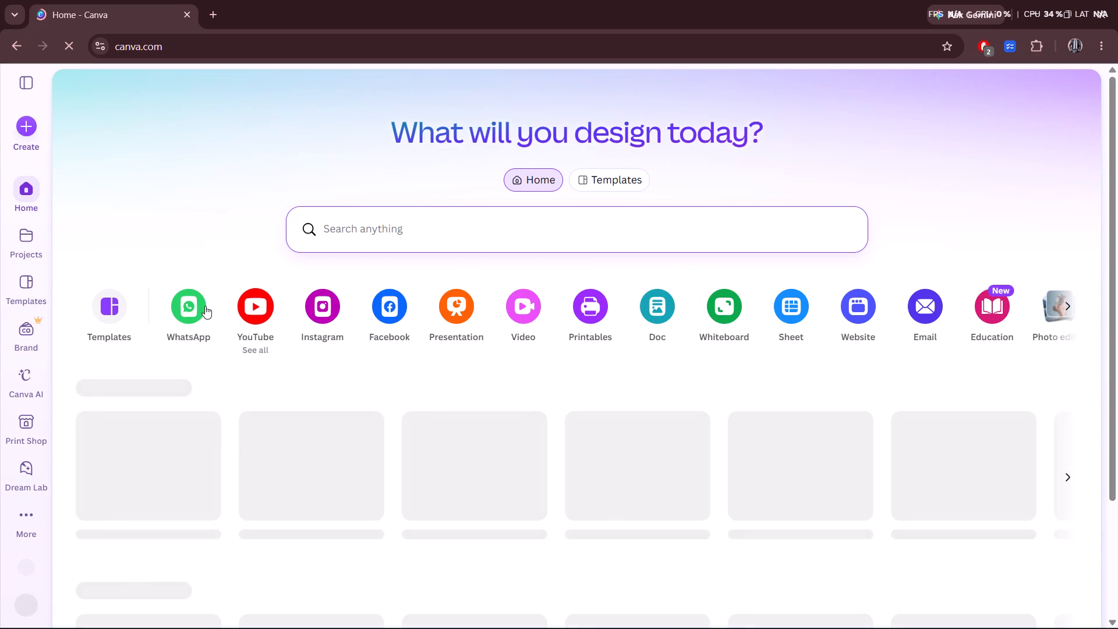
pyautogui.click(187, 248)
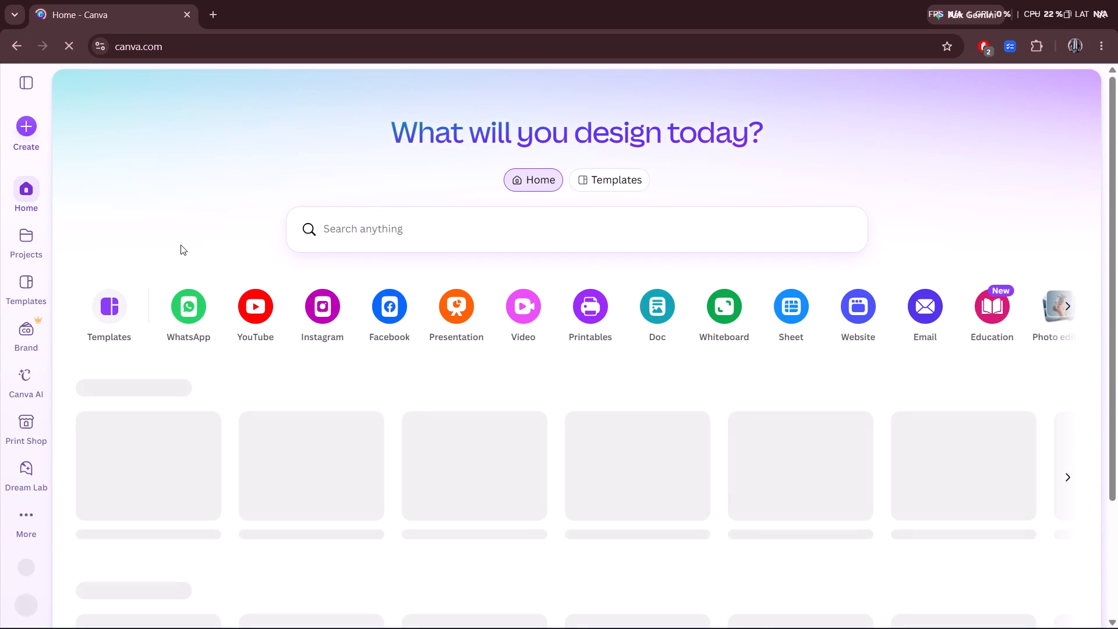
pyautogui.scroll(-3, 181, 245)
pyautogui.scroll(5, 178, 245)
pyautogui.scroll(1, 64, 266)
# Minimise the browser window and launch the Kuro app from the recent items in Windows search.
pyautogui.click(1024, 0)
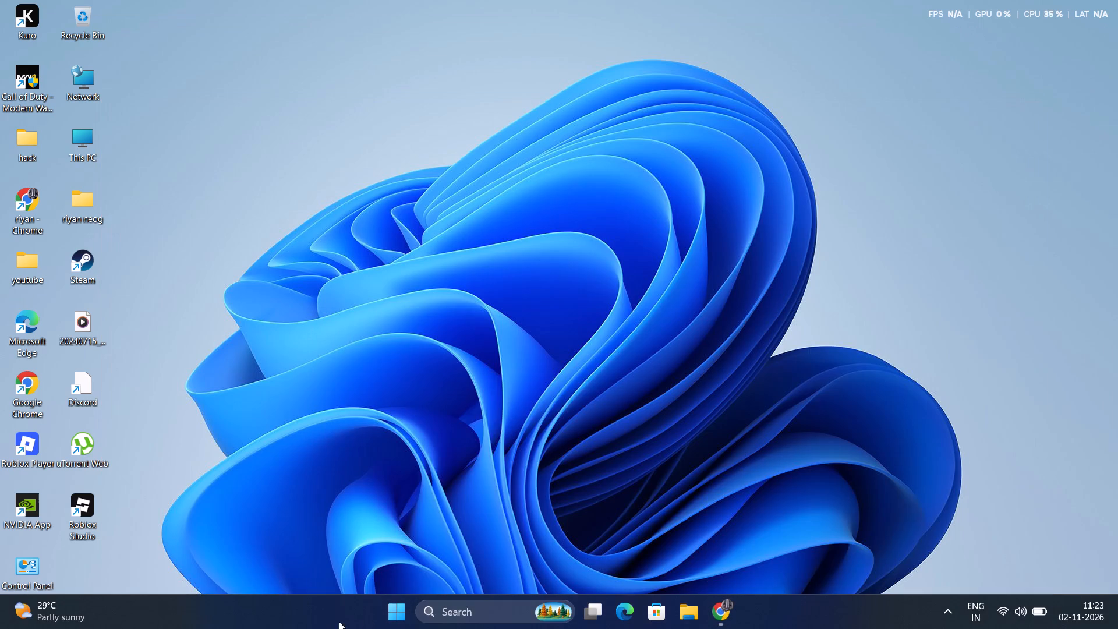
pyautogui.click(447, 616)
pyautogui.click(487, 152)
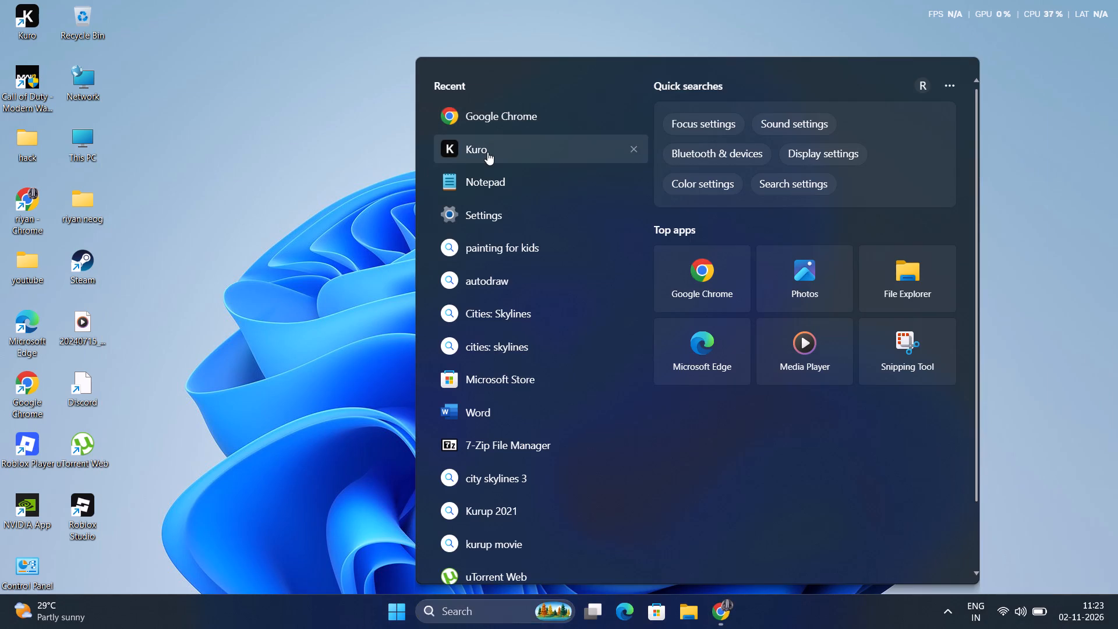
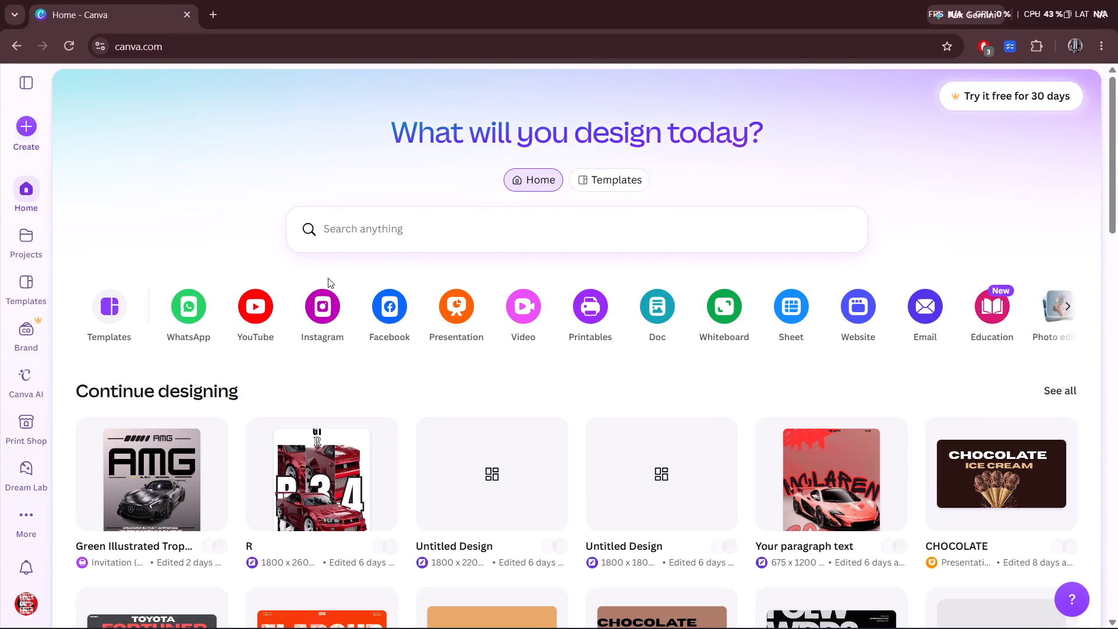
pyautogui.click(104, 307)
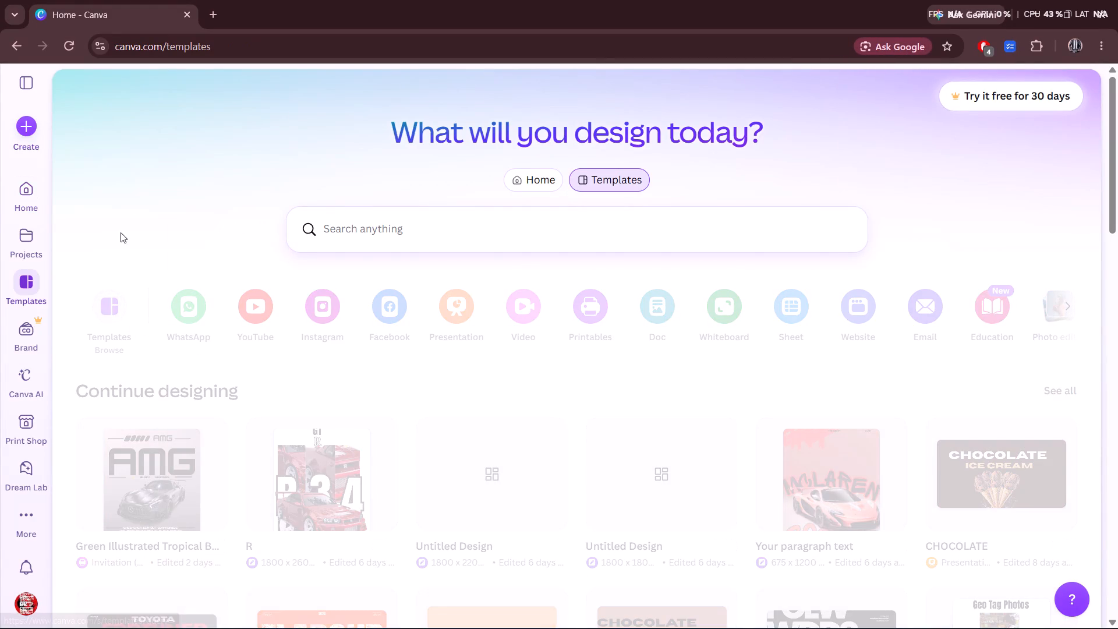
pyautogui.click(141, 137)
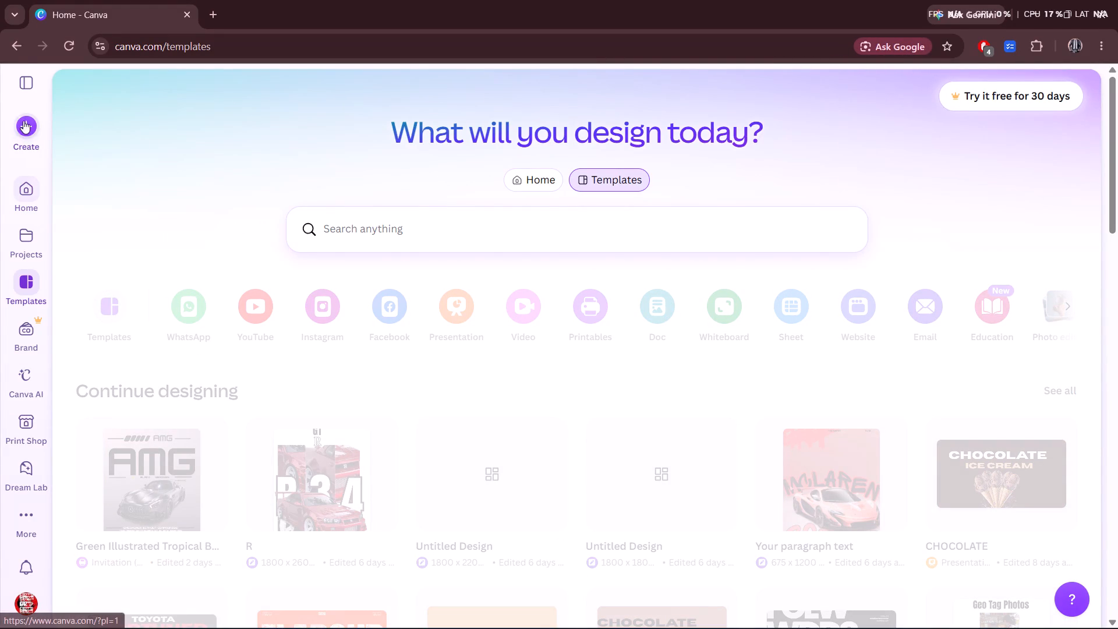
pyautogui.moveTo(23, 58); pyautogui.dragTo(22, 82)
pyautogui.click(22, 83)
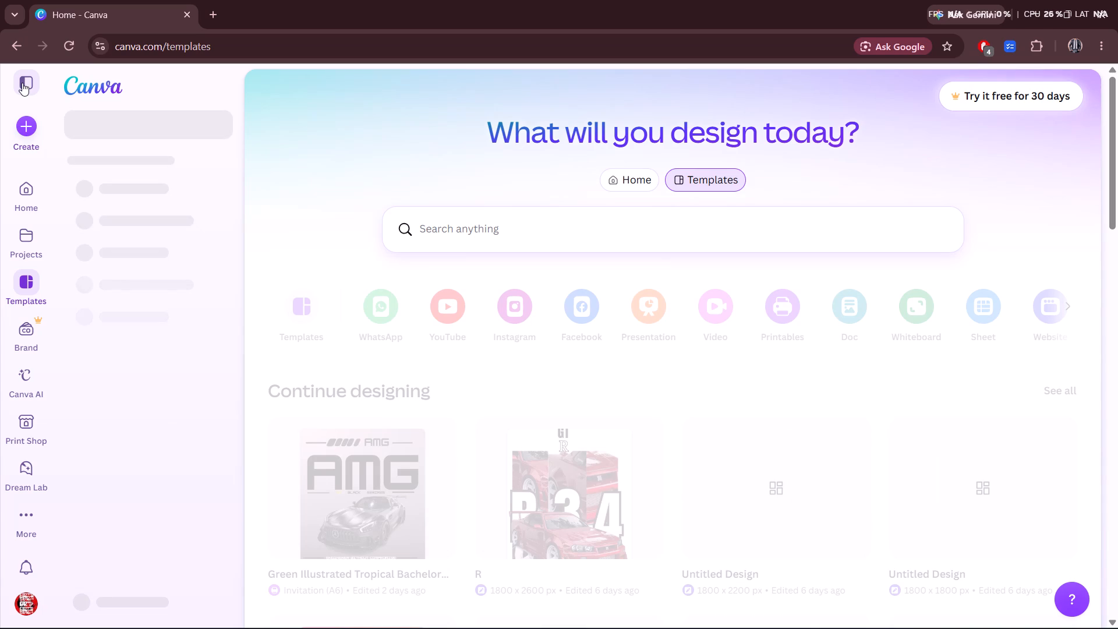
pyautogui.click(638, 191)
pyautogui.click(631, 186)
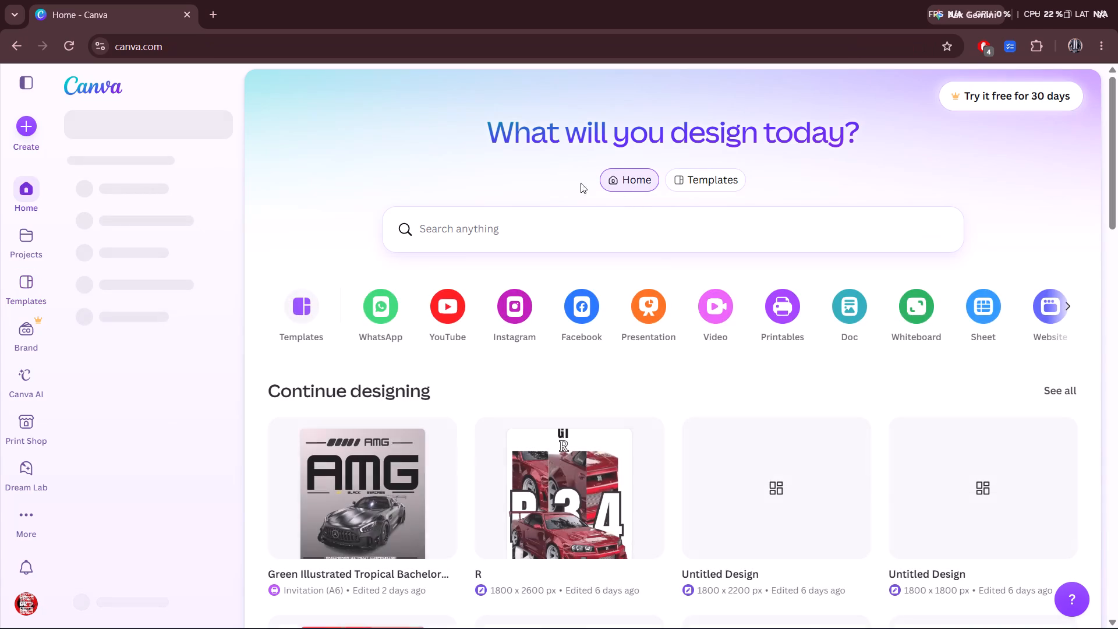
# Open the Create options for starting a new design from the Canva home page.
pyautogui.click(22, 140)
pyautogui.click(22, 135)
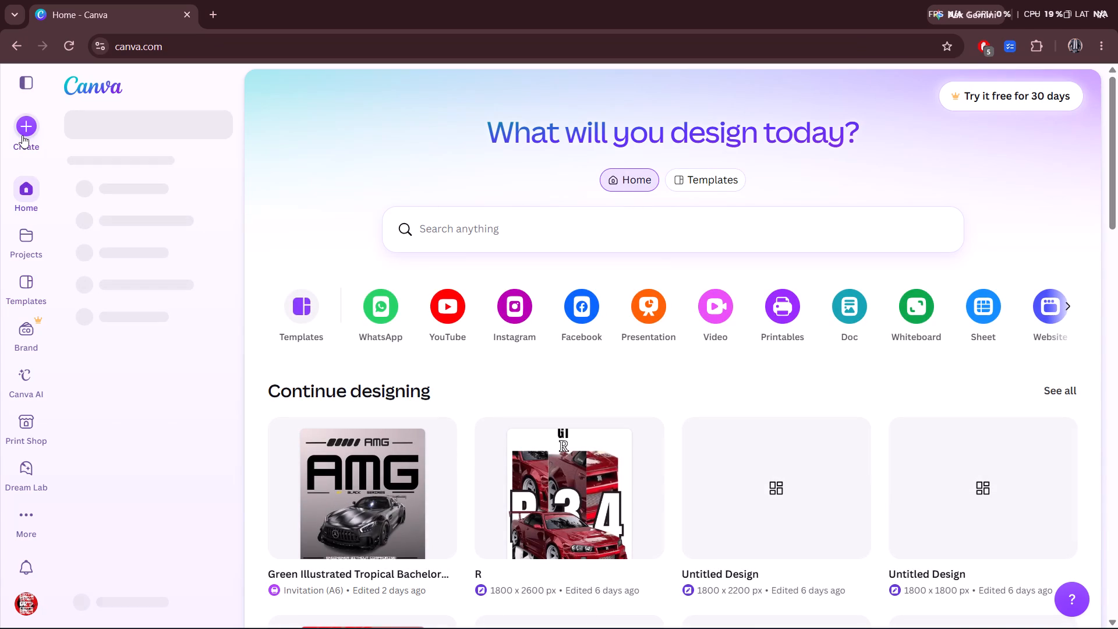
pyautogui.click(22, 135)
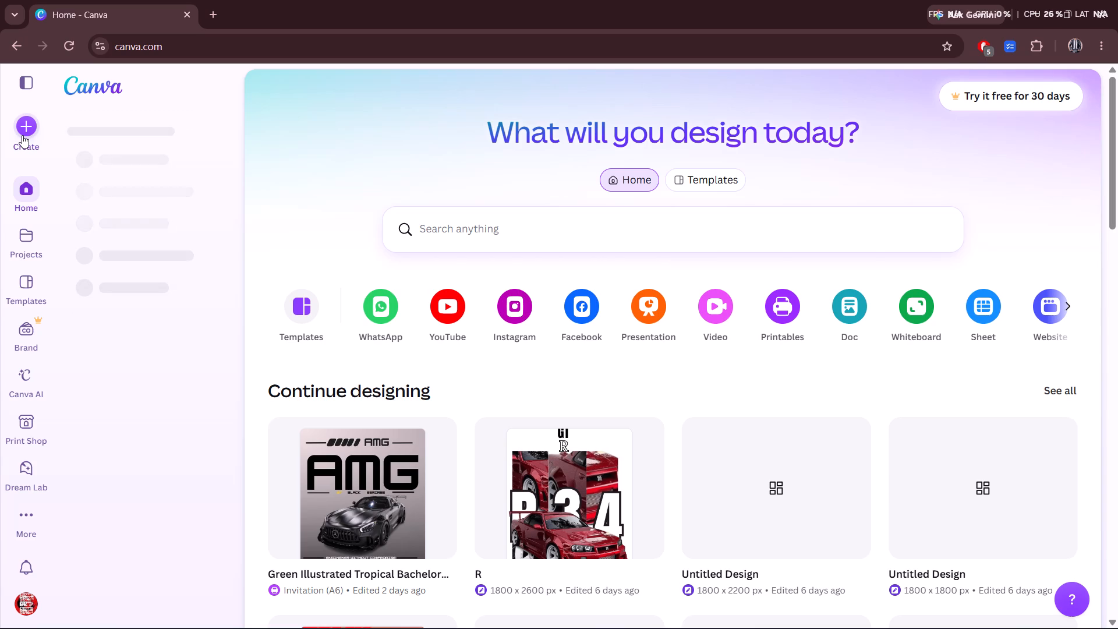
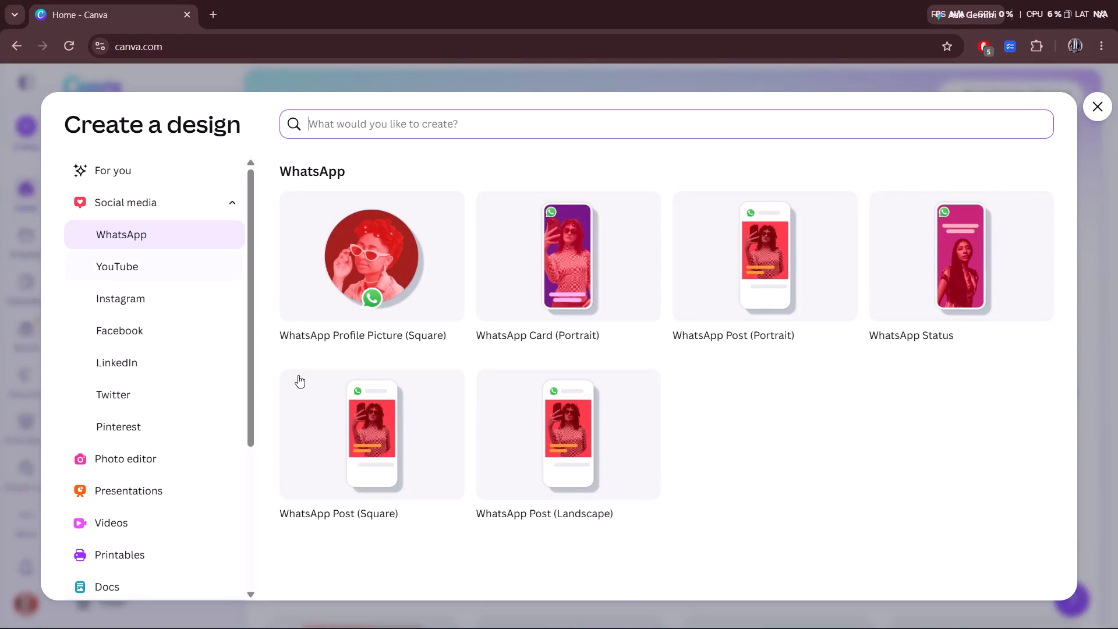
# Browse the design types offered in the Printables, Docs and Whiteboards categories of the Create a design dialog.
pyautogui.scroll(-3, 159, 419)
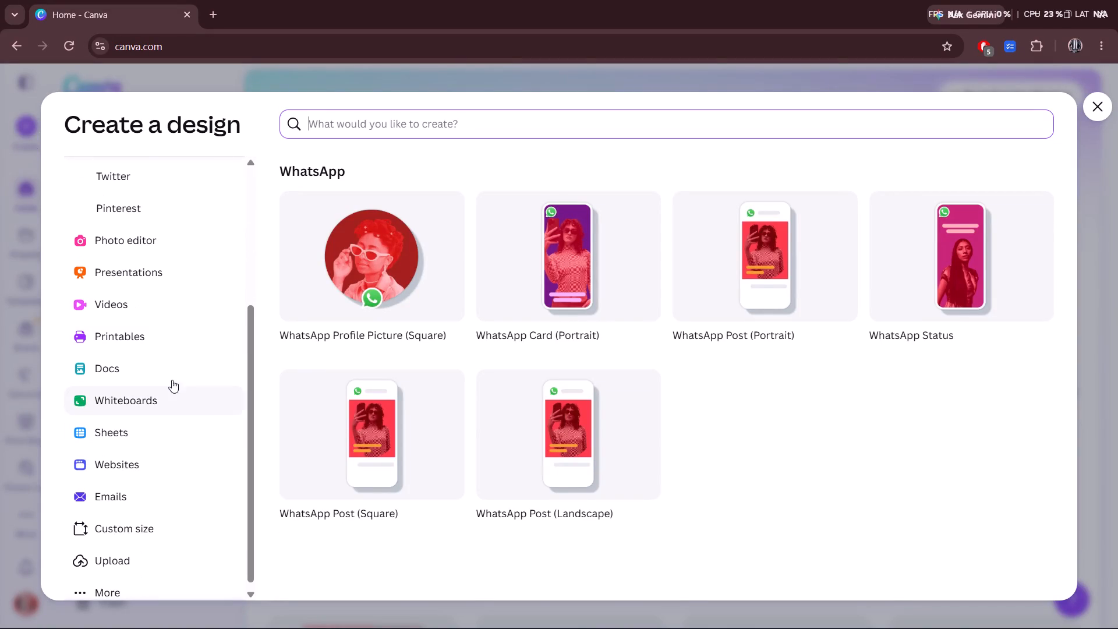
pyautogui.click(172, 321)
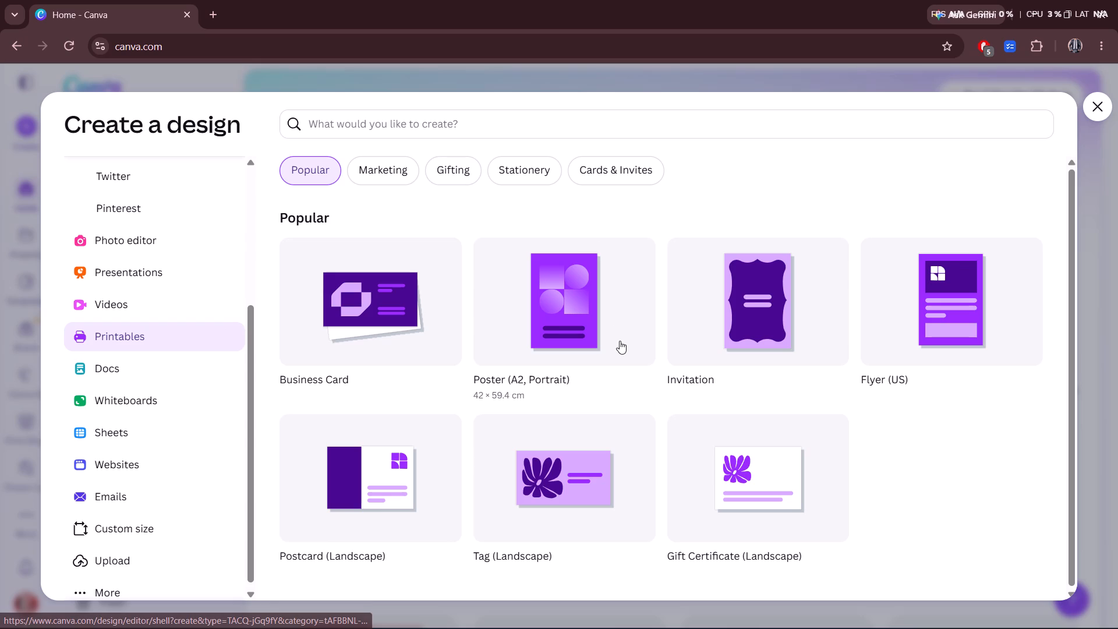
pyautogui.scroll(-5, 567, 354)
pyautogui.scroll(-2, 515, 379)
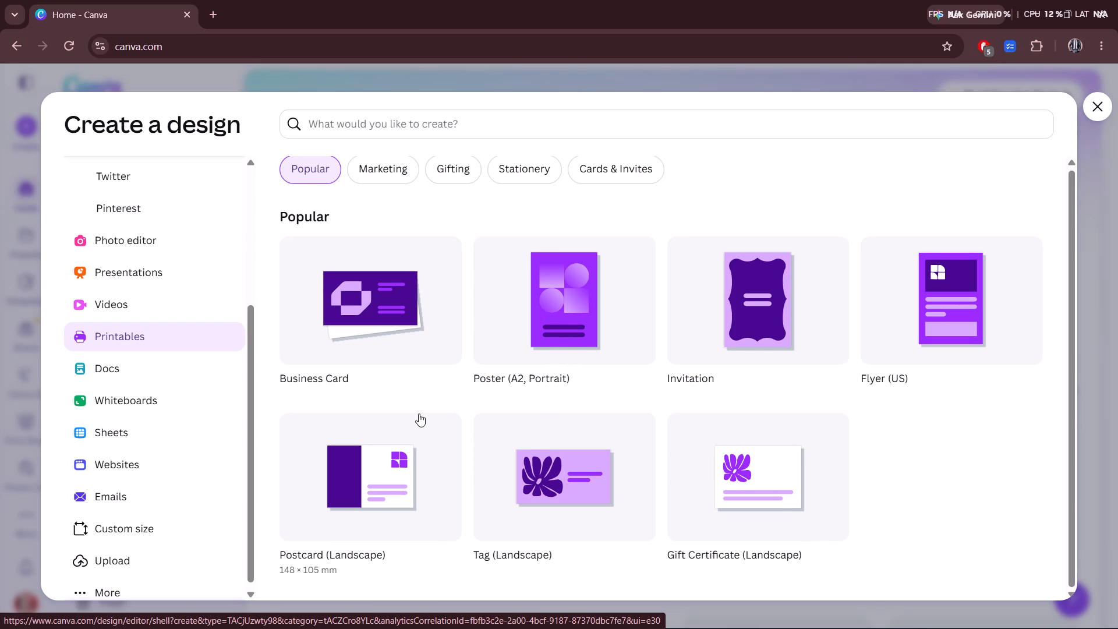
pyautogui.click(209, 363)
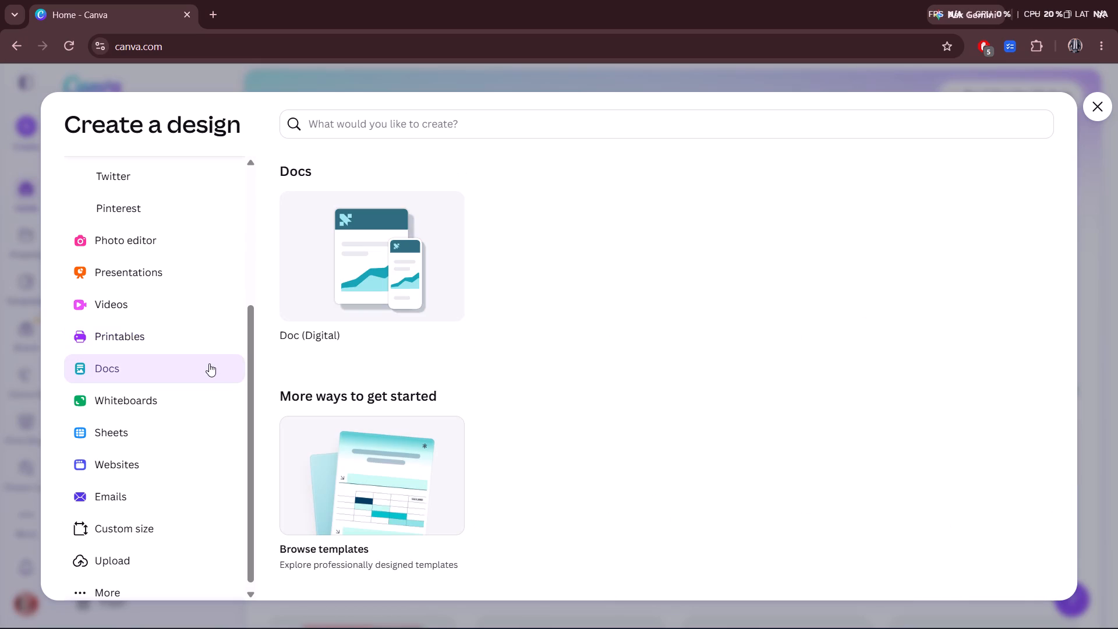
pyautogui.click(185, 396)
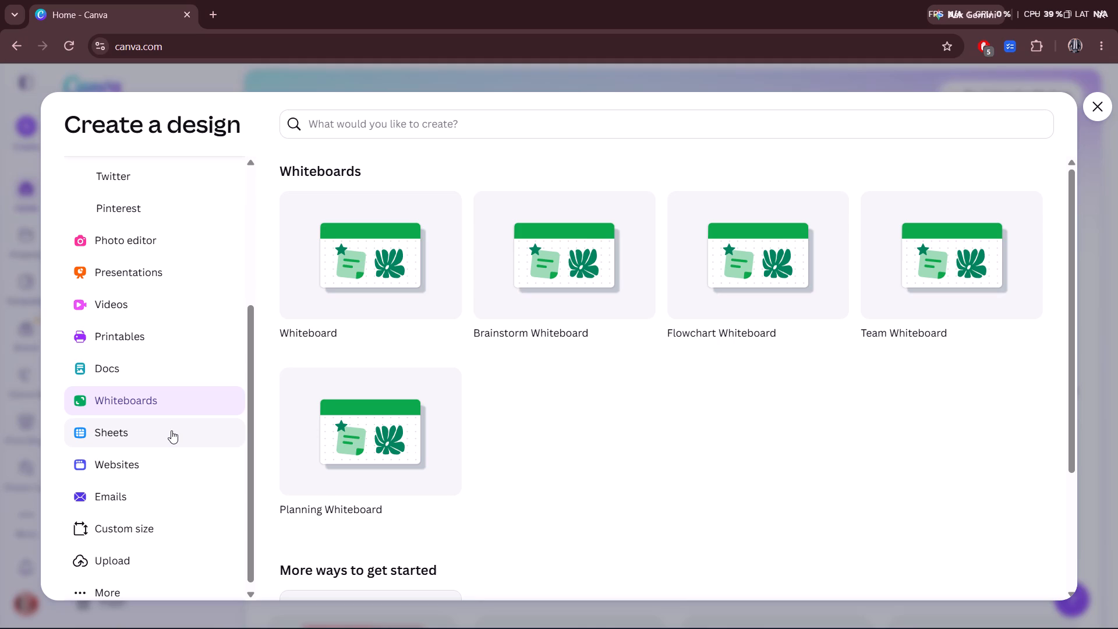
# Choose a custom size for the new design.
pyautogui.scroll(-3, 171, 430)
pyautogui.click(133, 520)
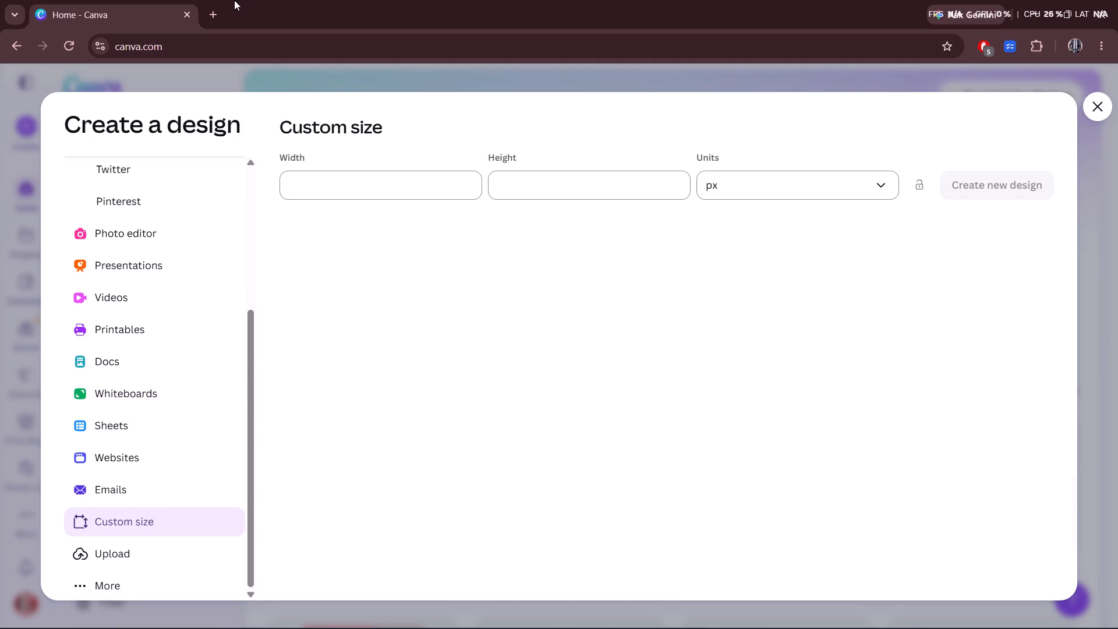
# Search Google in a new browser tab for "a4 size paper width and height" and expand the overview of dimensions.
pyautogui.click(215, 0)
pyautogui.click(325, 263)
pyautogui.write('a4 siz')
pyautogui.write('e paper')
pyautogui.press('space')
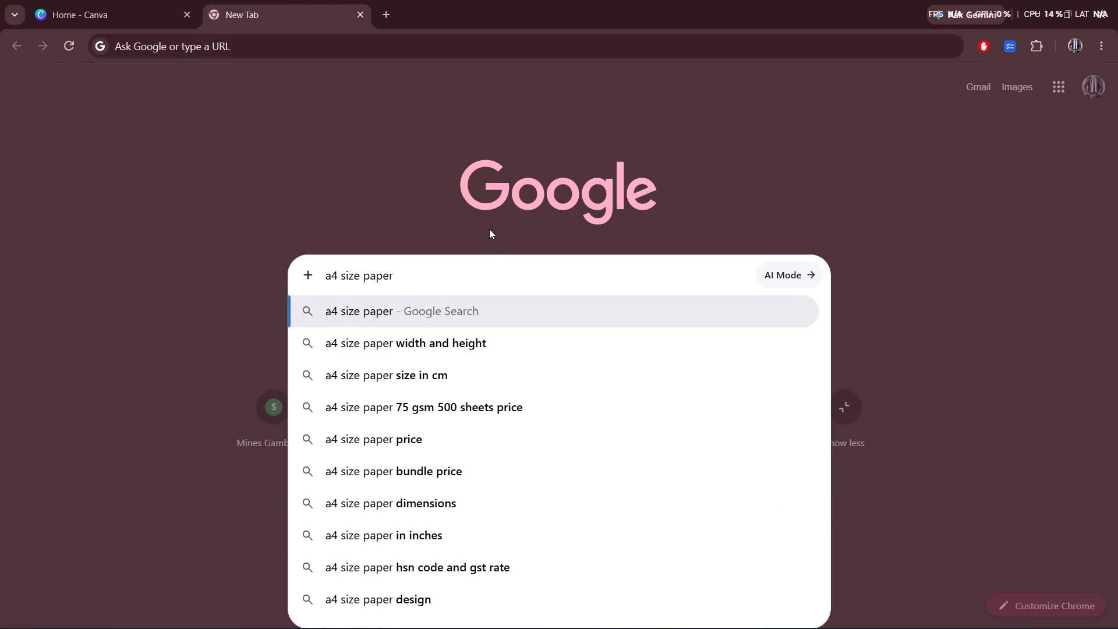
pyautogui.click(515, 352)
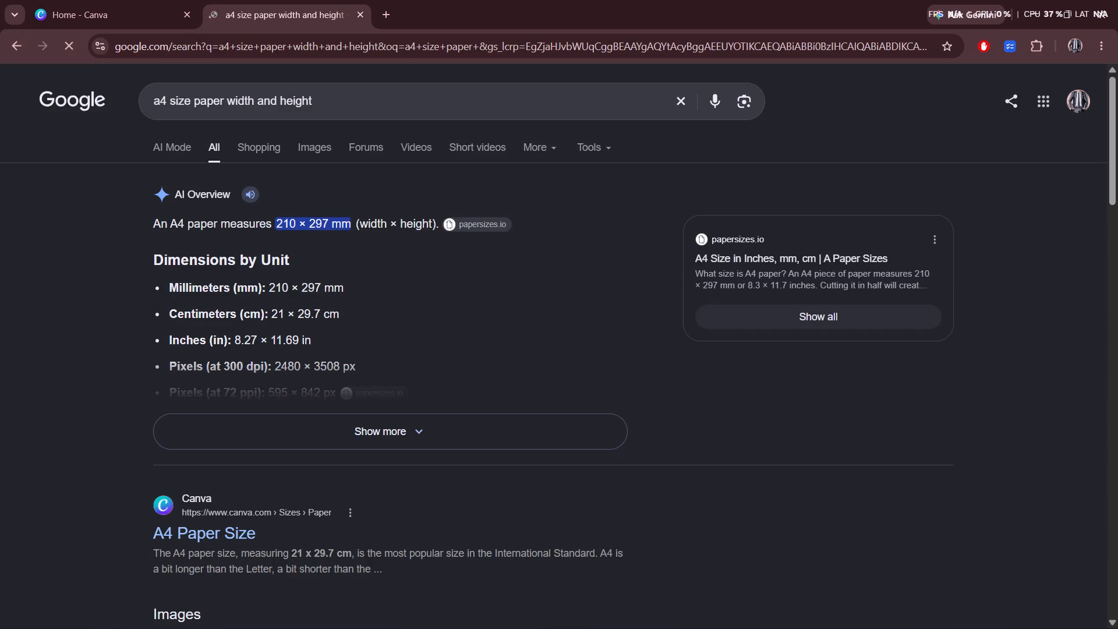
pyautogui.click(231, 420)
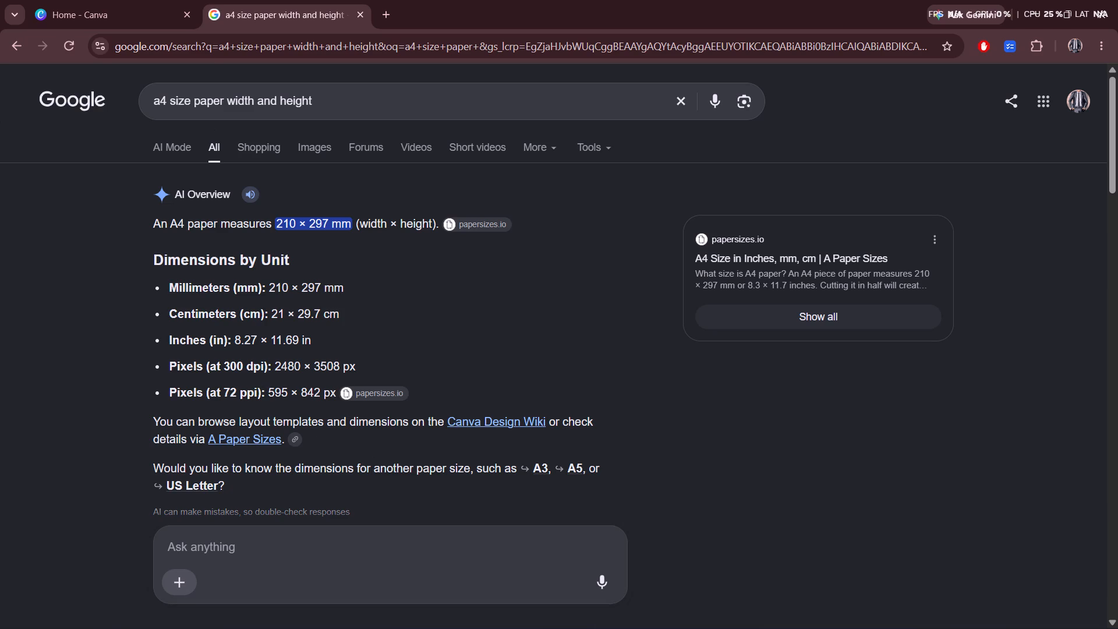
# Check the units in Canva's custom size form, then search Google for "what size is a4 in px".
pyautogui.click(141, 0)
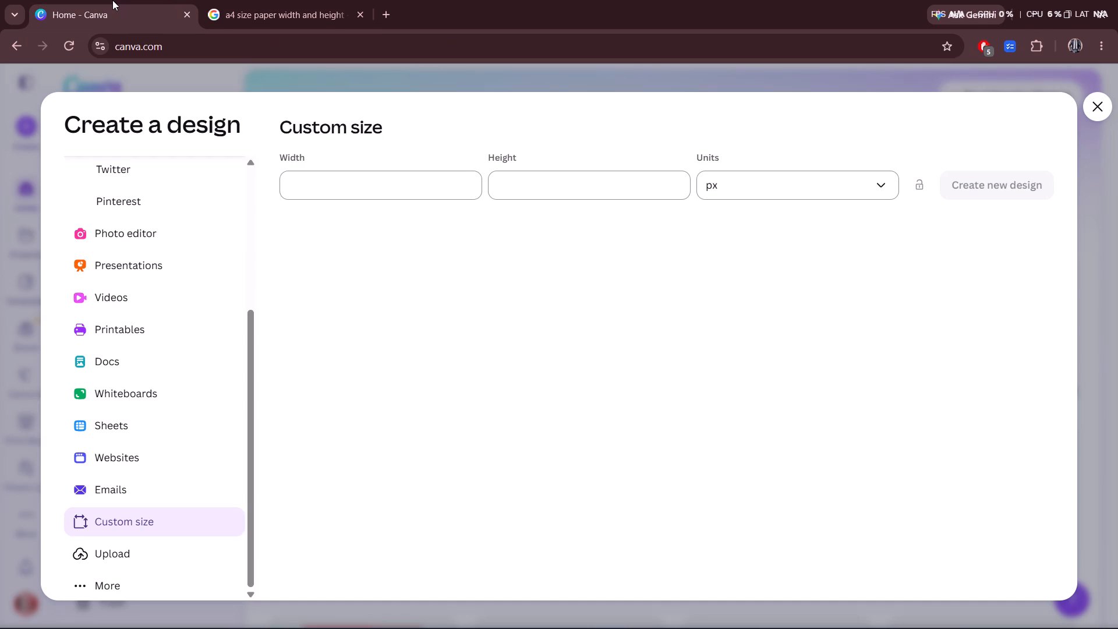
pyautogui.click(264, 0)
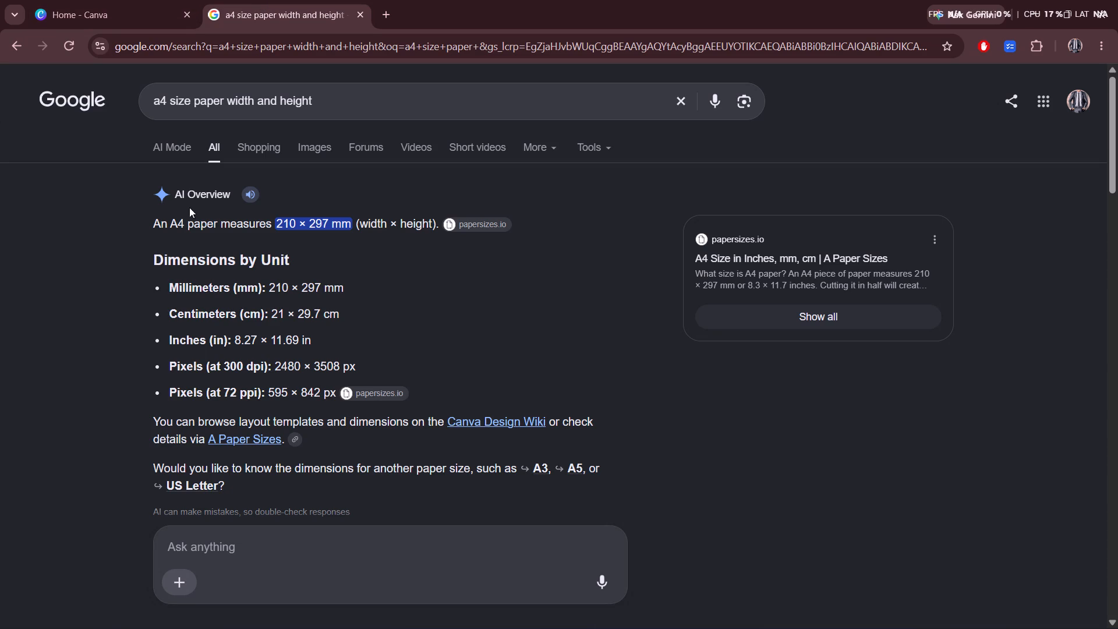
pyautogui.click(97, 0)
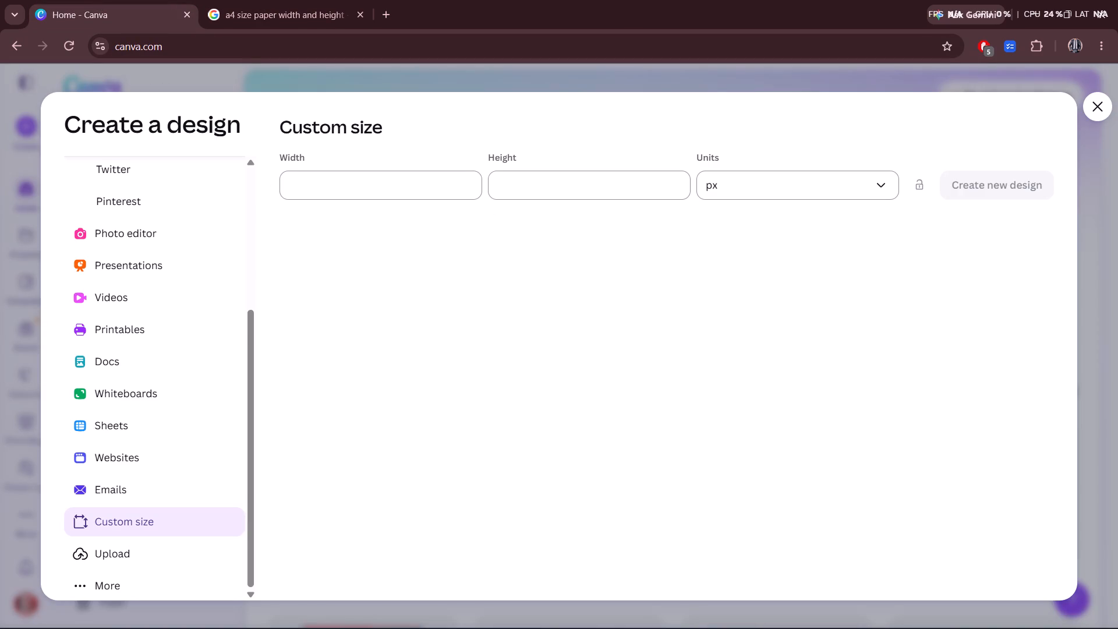
pyautogui.click(529, 191)
pyautogui.click(298, 0)
pyautogui.click(321, 108)
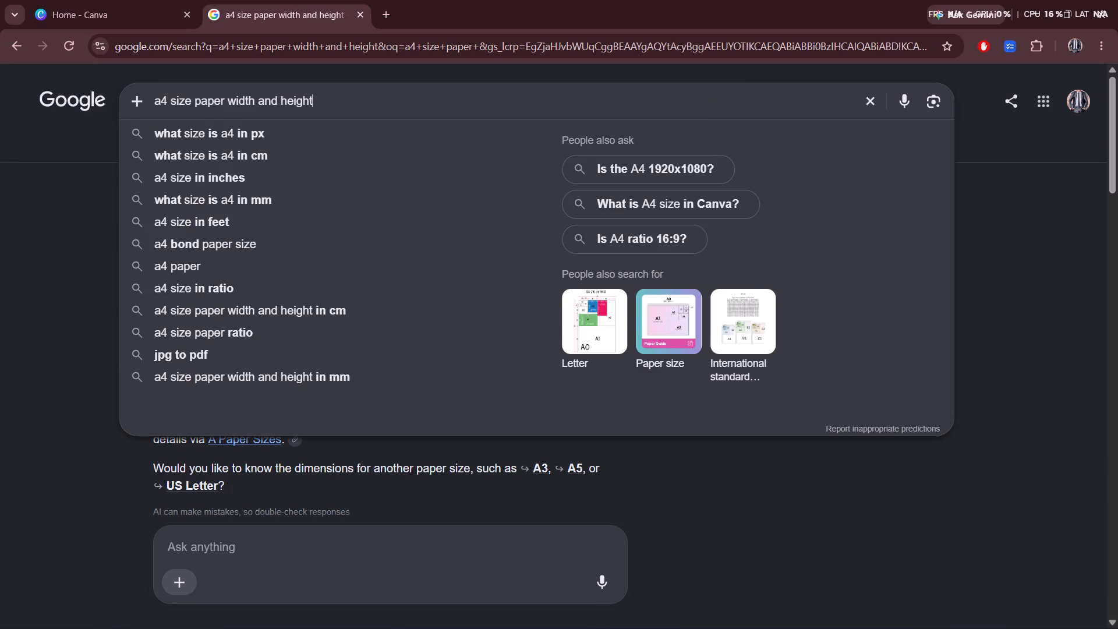
pyautogui.click(316, 134)
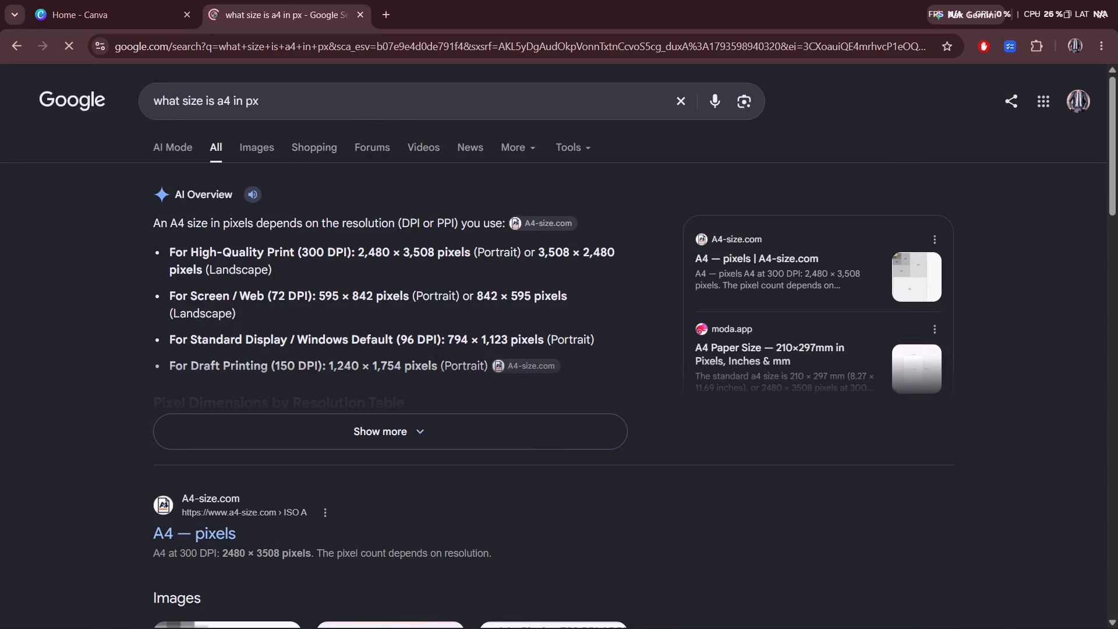
# Compare the pixel sizes with Canva's custom size form and search Google for "a4 size in width and height".
pyautogui.click(132, 0)
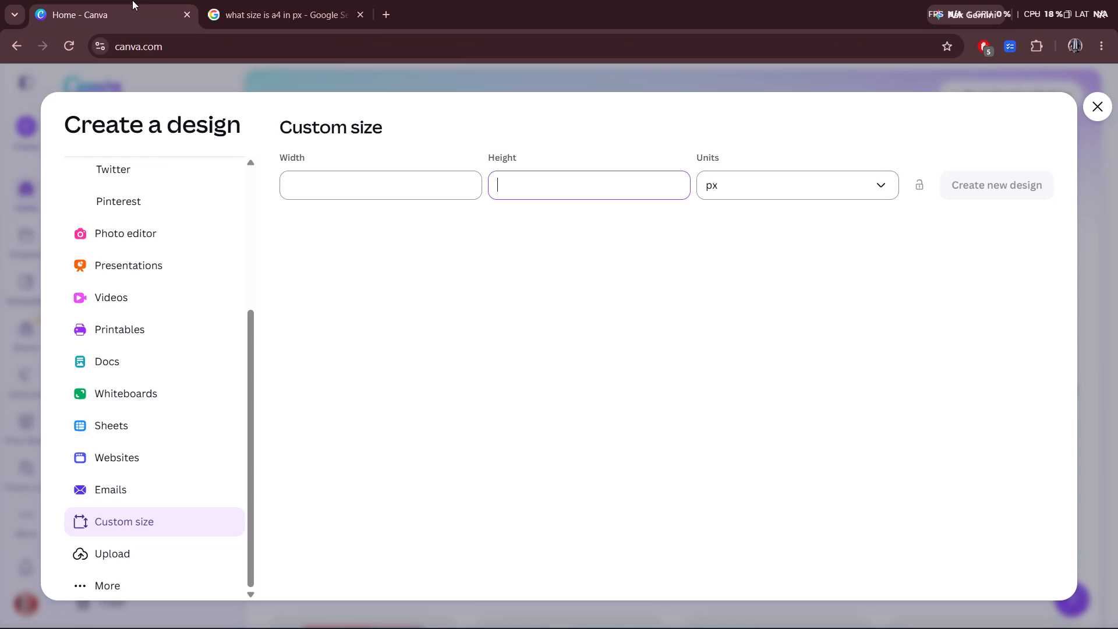
pyautogui.click(252, 0)
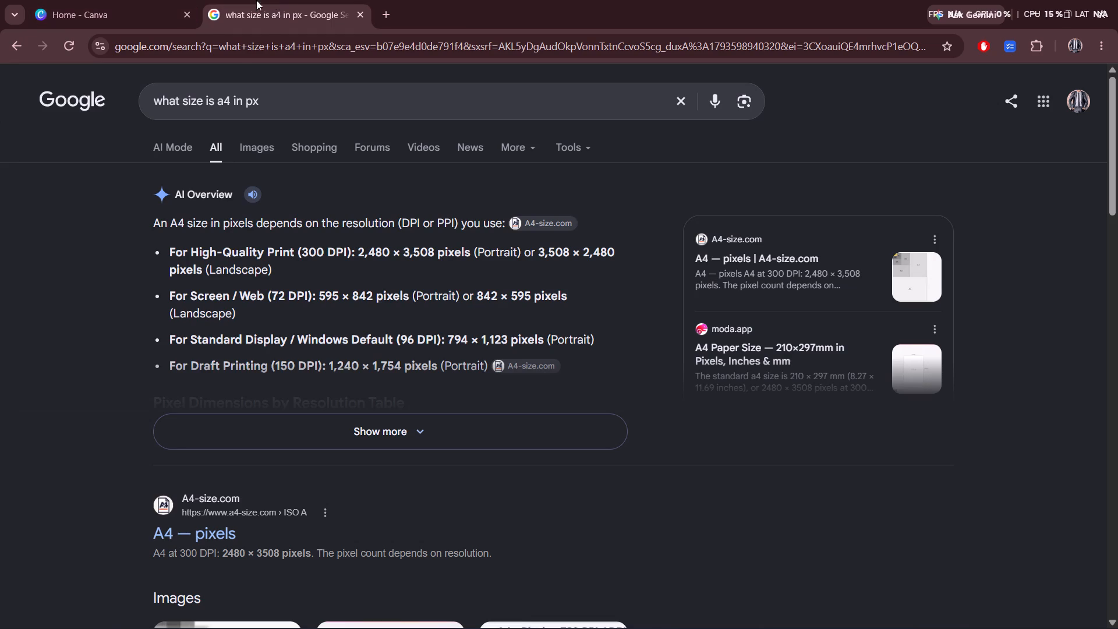
pyautogui.click(40, 0)
pyautogui.click(373, 209)
pyautogui.click(365, 188)
pyautogui.click(317, 13)
pyautogui.click(313, 103)
pyautogui.click(318, 136)
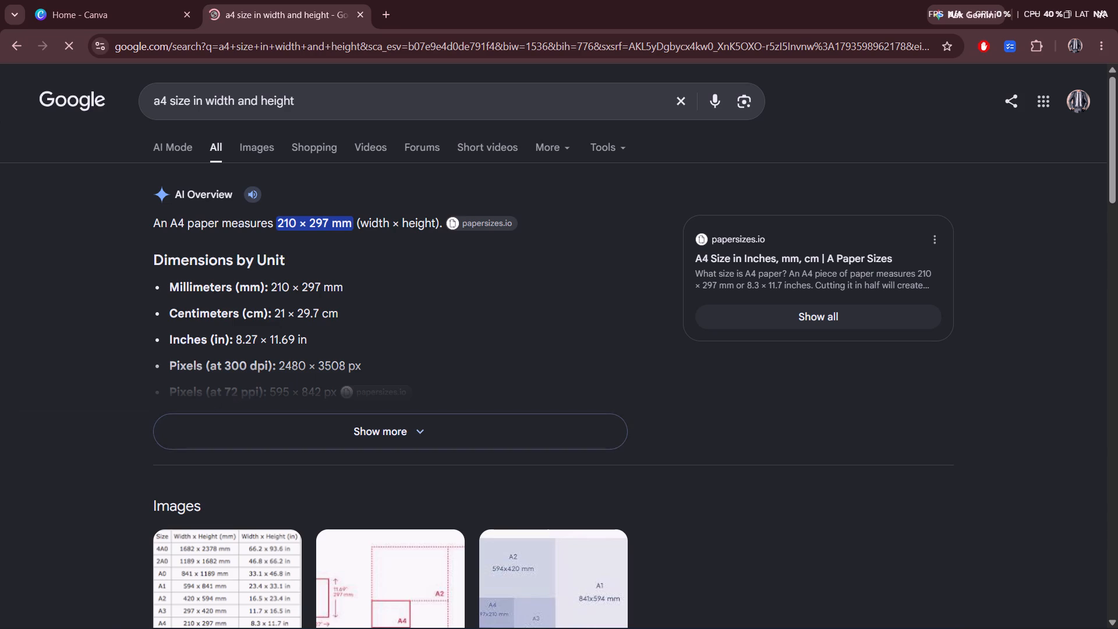
# Create a new Canva design with a custom width of 210 px and height of 297 px.
pyautogui.click(118, 0)
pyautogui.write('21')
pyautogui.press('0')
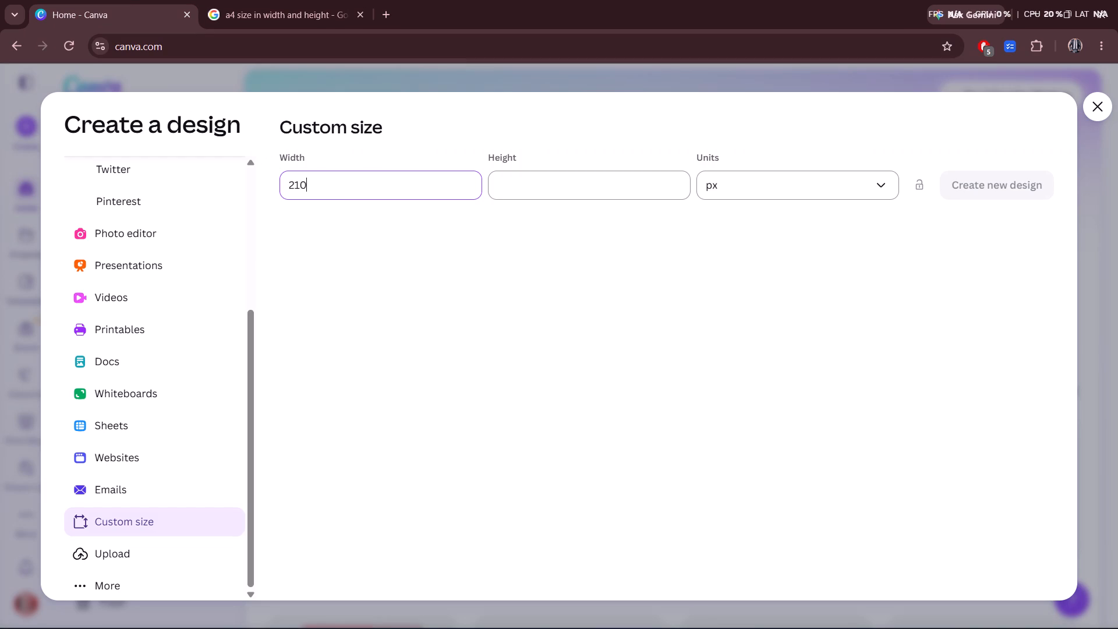
pyautogui.click(332, 0)
pyautogui.click(116, 0)
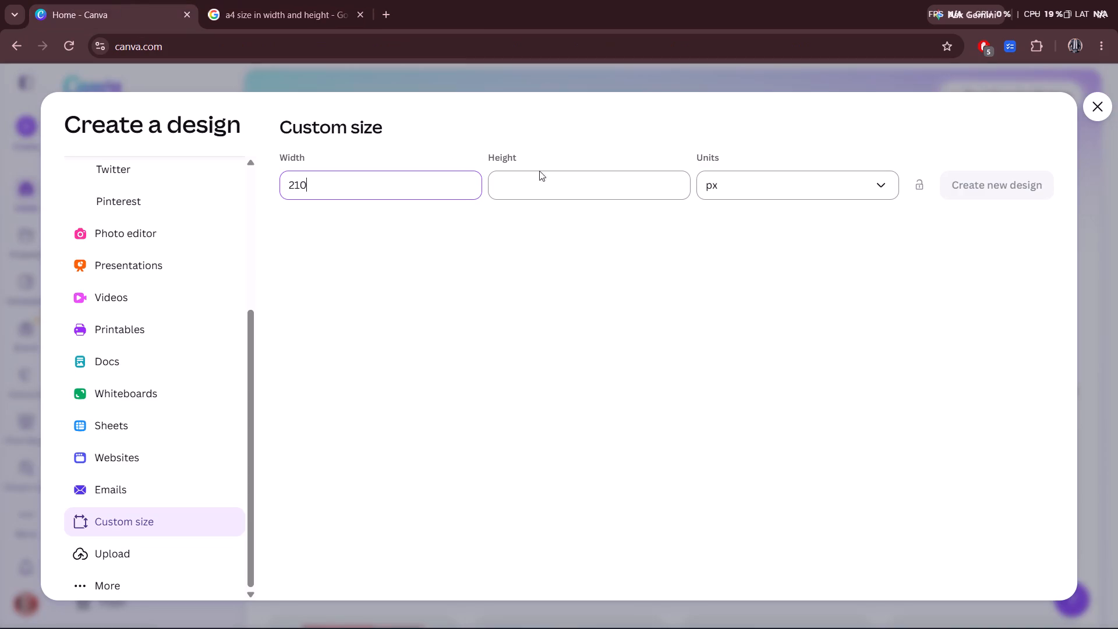
pyautogui.click(547, 179)
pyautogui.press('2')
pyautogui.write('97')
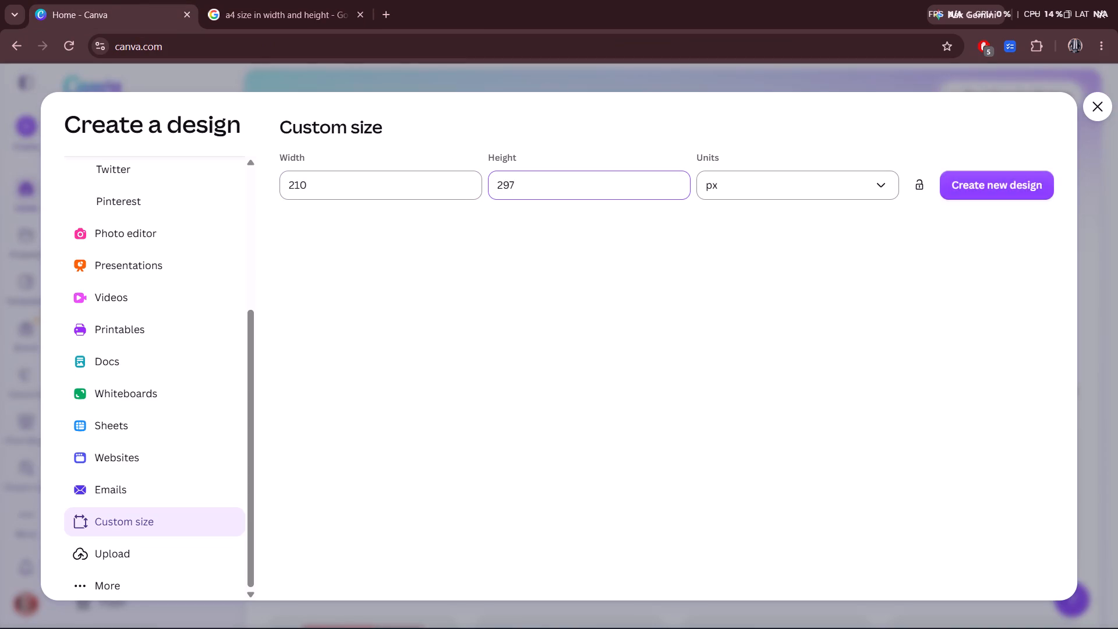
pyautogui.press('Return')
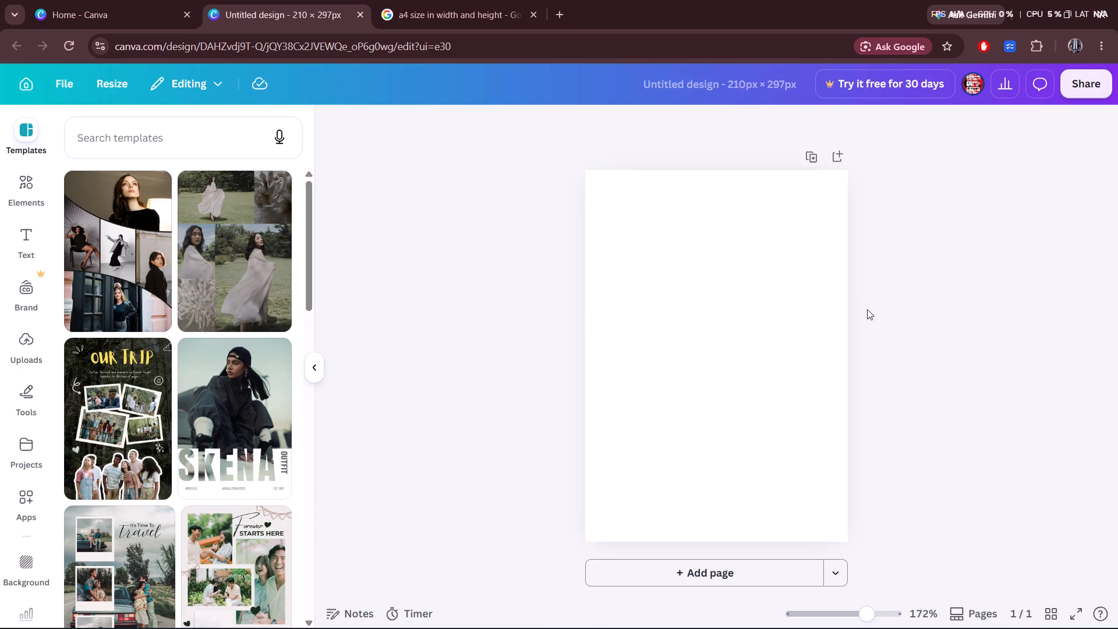
# Add a square from the recently used shapes to the blank page.
pyautogui.click(721, 291)
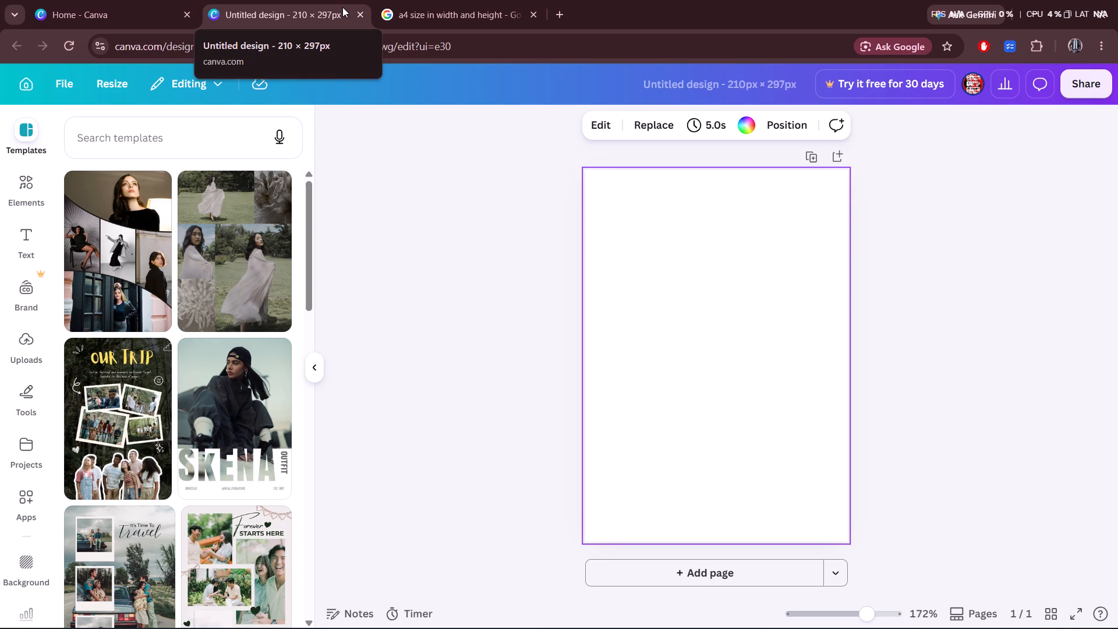
pyautogui.click(41, 238)
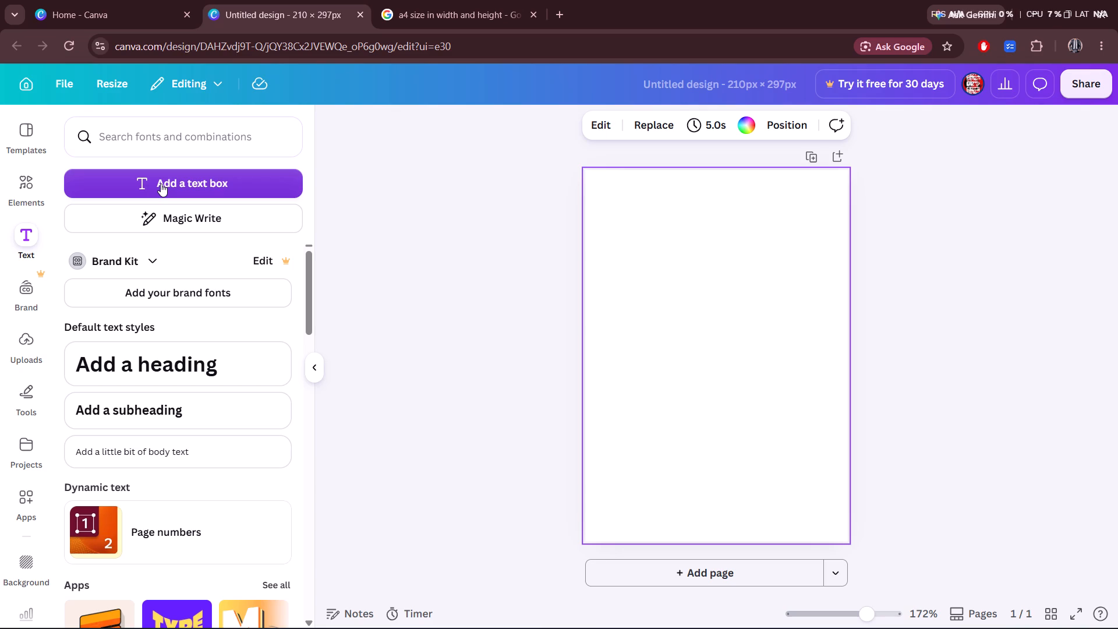
pyautogui.click(25, 176)
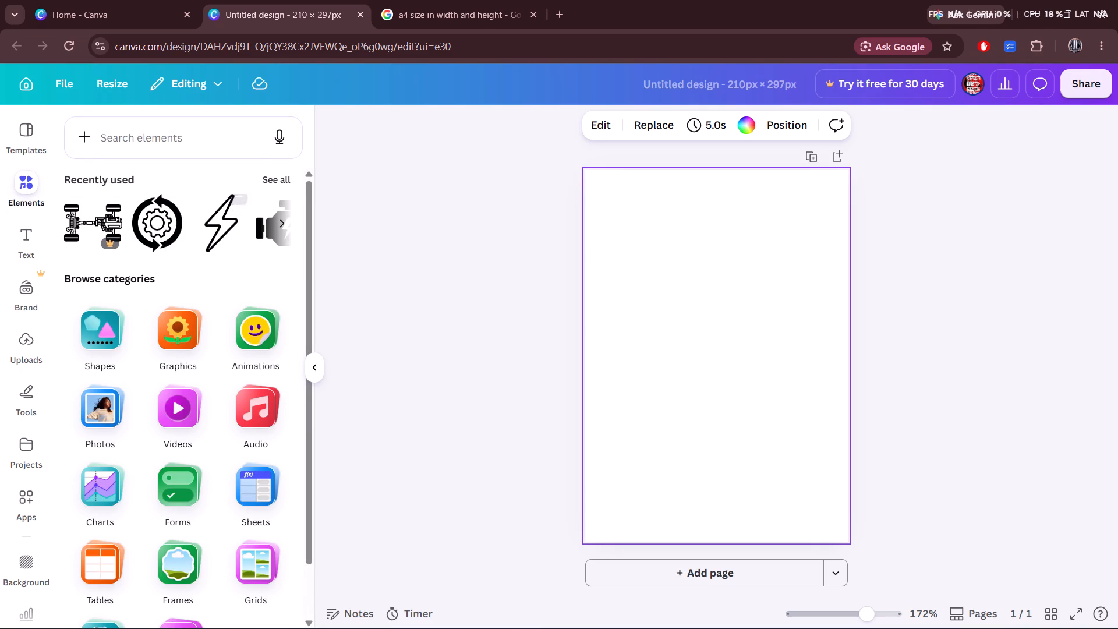
pyautogui.scroll(-4, 141, 341)
pyautogui.scroll(1, 141, 341)
pyautogui.click(96, 341)
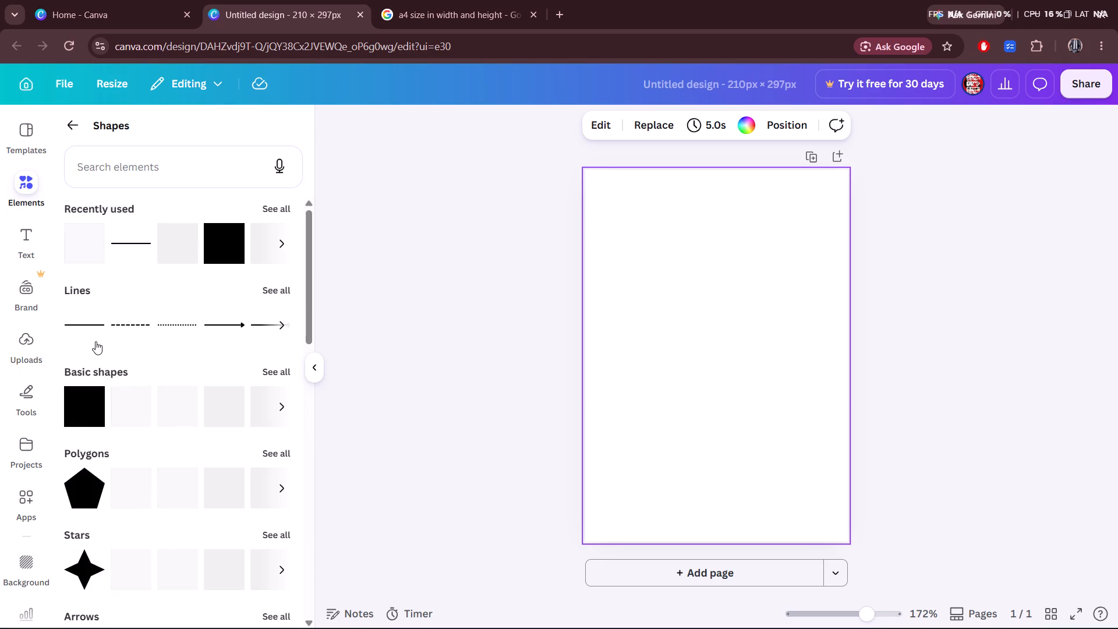
pyautogui.click(210, 245)
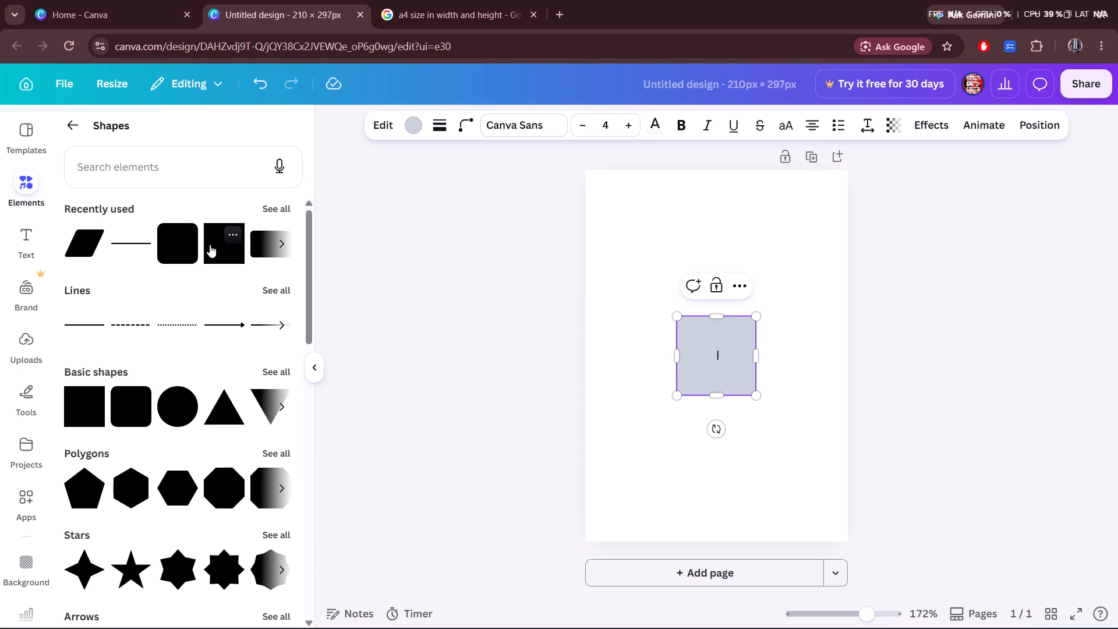
# Resize the square to about 194 × 275 px so it nearly fills the page with an even margin.
pyautogui.moveTo(714, 313); pyautogui.dragTo(701, 183)
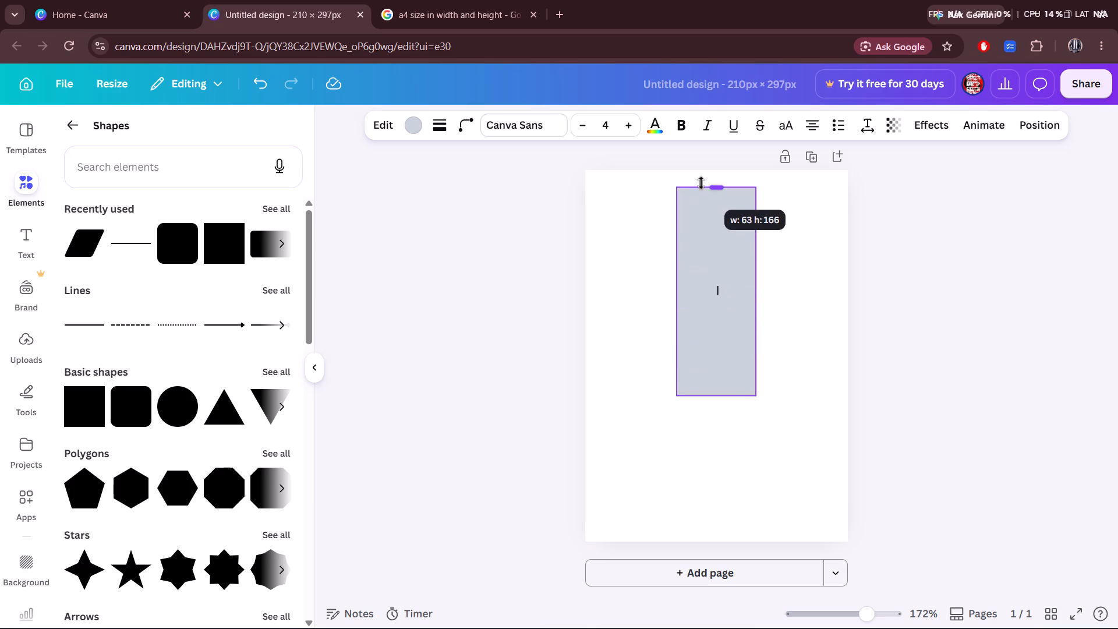
pyautogui.moveTo(701, 183); pyautogui.dragTo(694, 179)
pyautogui.moveTo(678, 287); pyautogui.dragTo(592, 298)
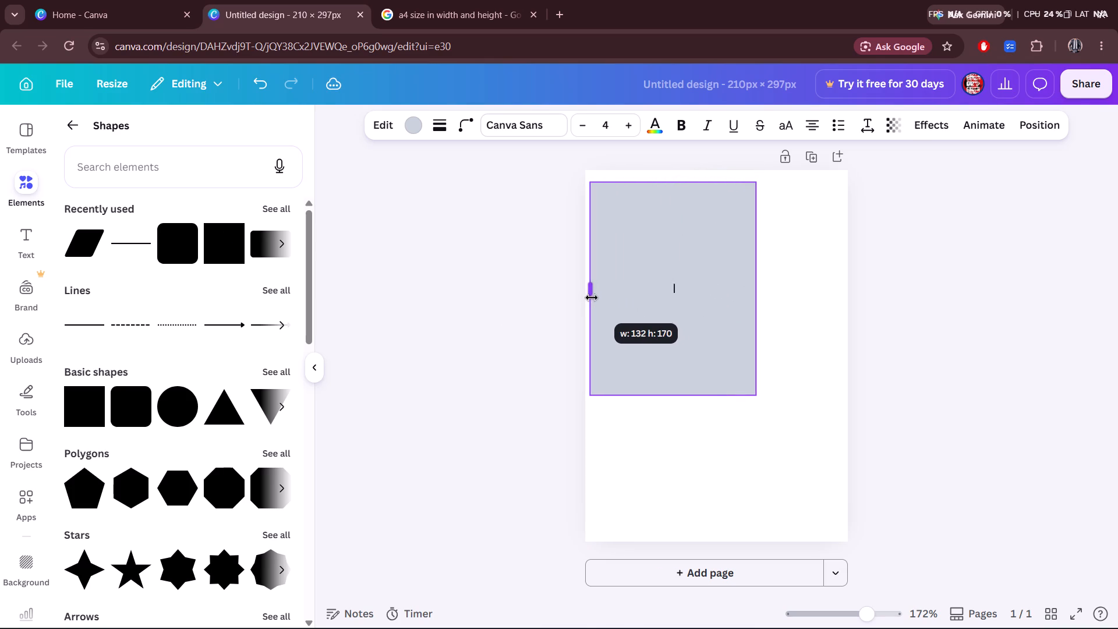
pyautogui.moveTo(592, 298); pyautogui.dragTo(596, 298)
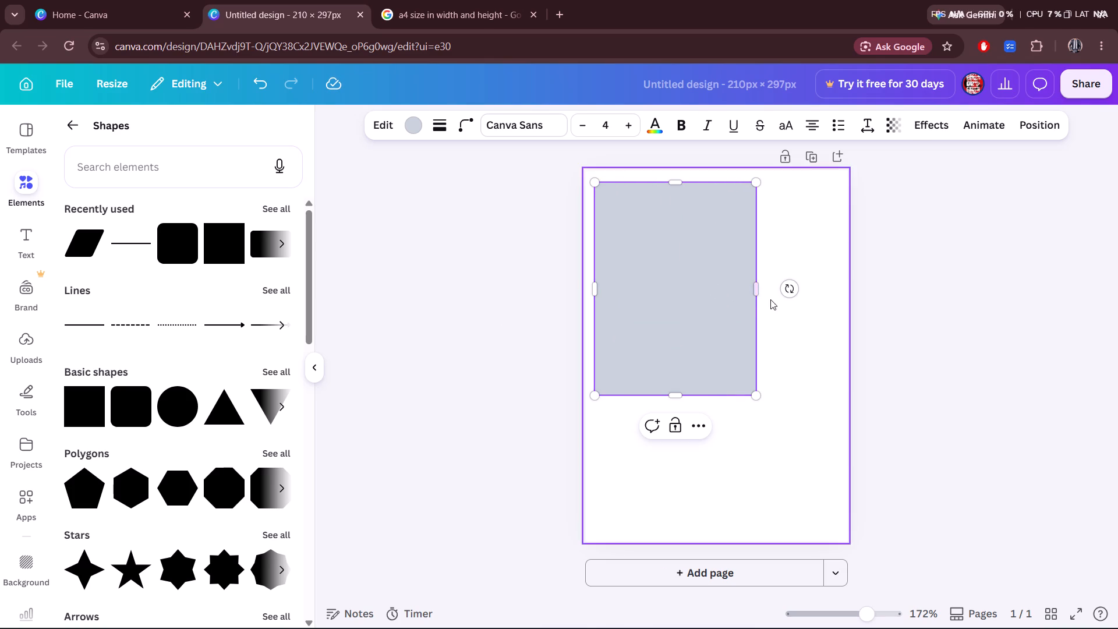
pyautogui.moveTo(760, 289); pyautogui.dragTo(836, 301)
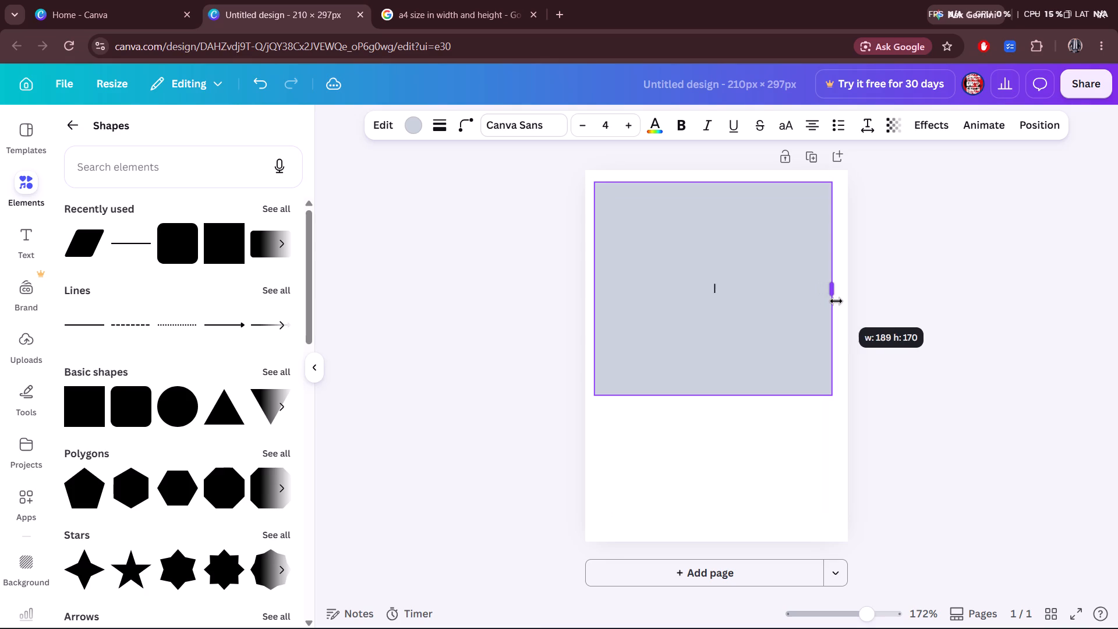
pyautogui.moveTo(836, 301); pyautogui.dragTo(842, 302)
pyautogui.moveTo(717, 392); pyautogui.dragTo(708, 528)
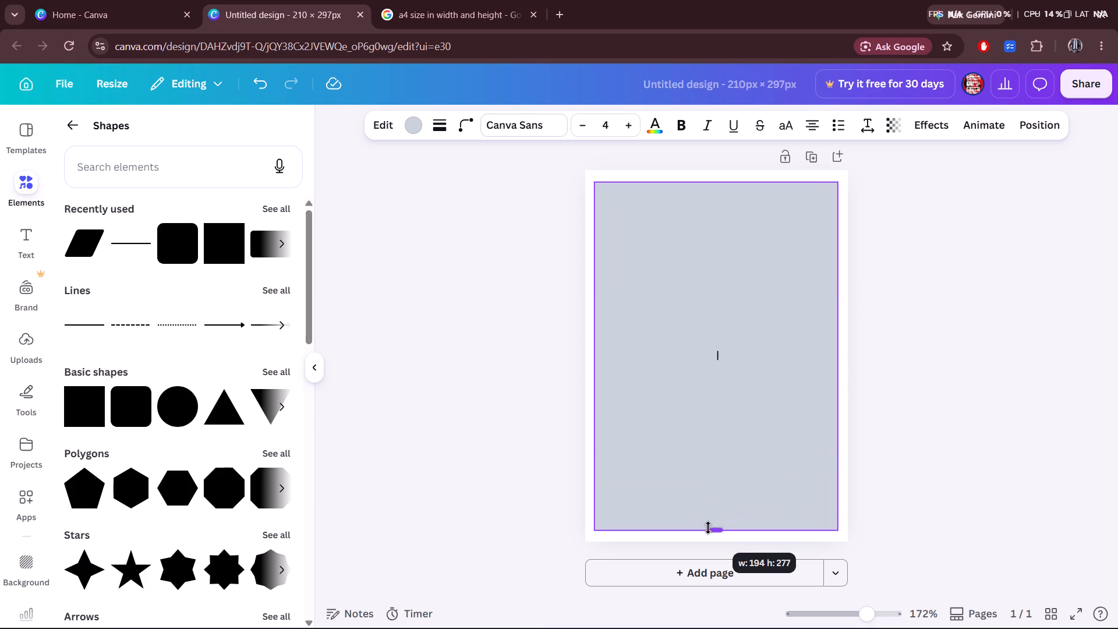
pyautogui.moveTo(708, 528); pyautogui.dragTo(706, 524)
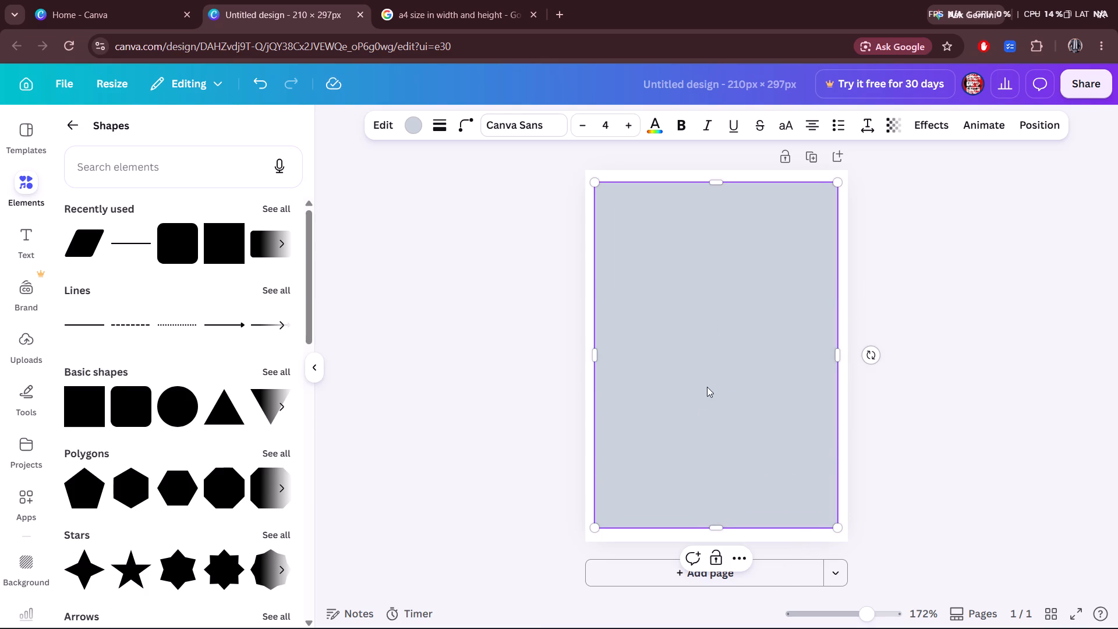
# Remove the rectangle's fill by setting its shape color to transparent.
pyautogui.click(707, 387)
pyautogui.click(465, 388)
pyautogui.click(789, 300)
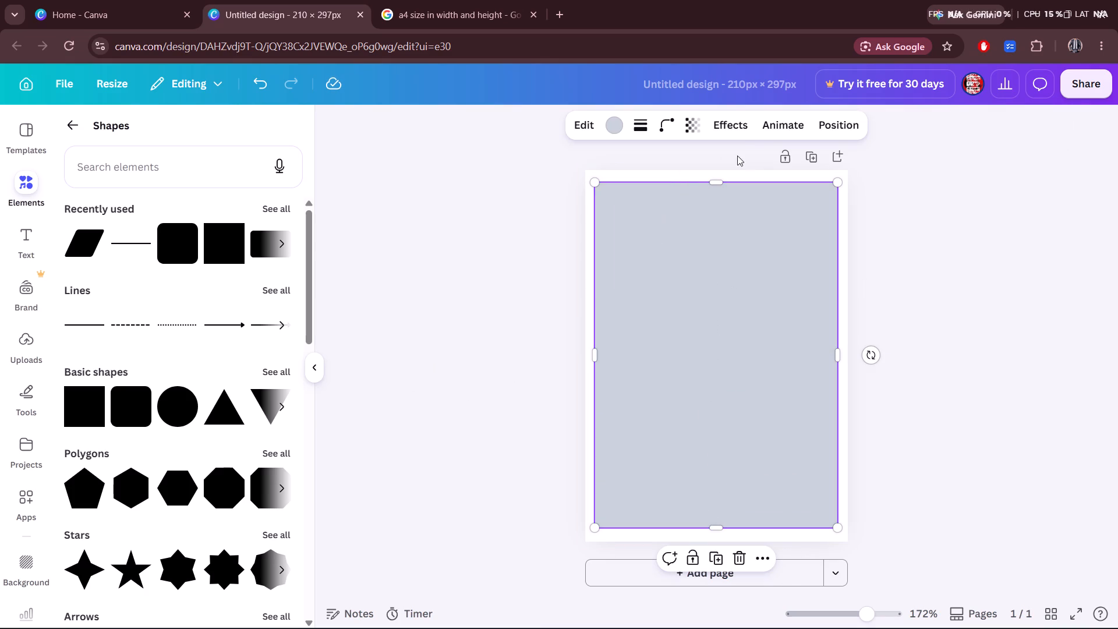
pyautogui.click(606, 124)
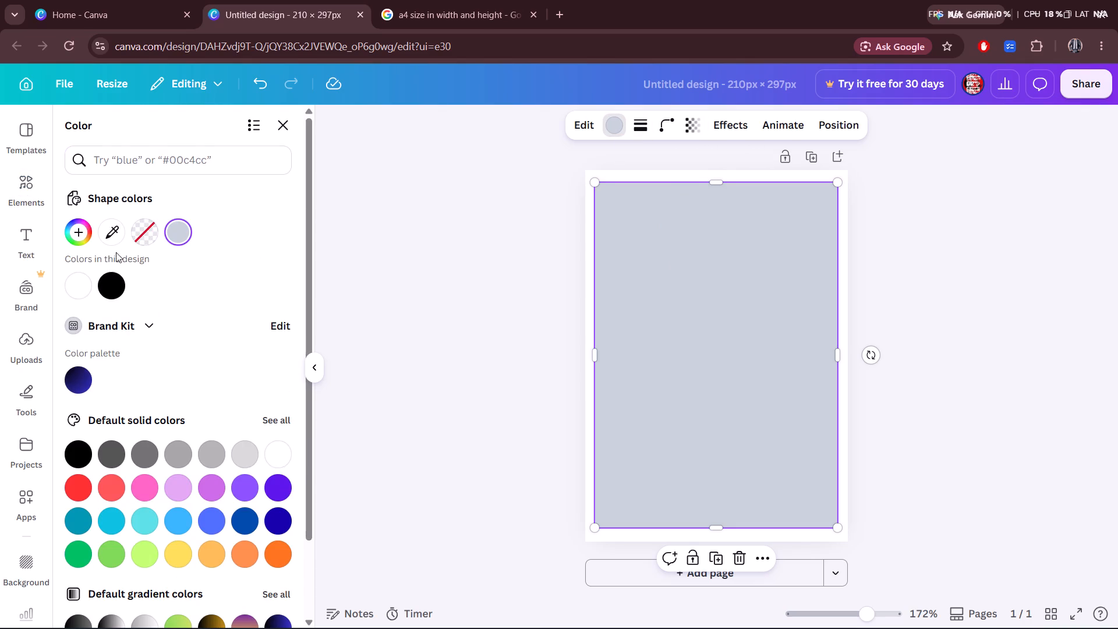
pyautogui.click(134, 236)
pyautogui.click(387, 259)
pyautogui.click(529, 284)
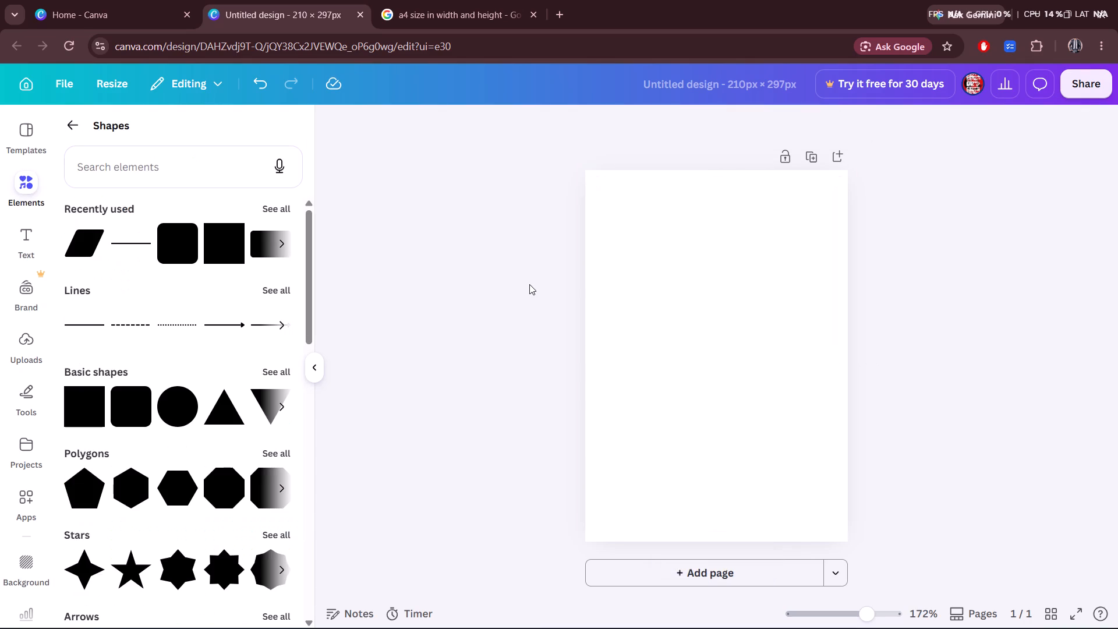
# Give the transparent rectangle a solid border with stroke weight 4, trying the dashed and dotted styles before returning to solid.
pyautogui.click(672, 291)
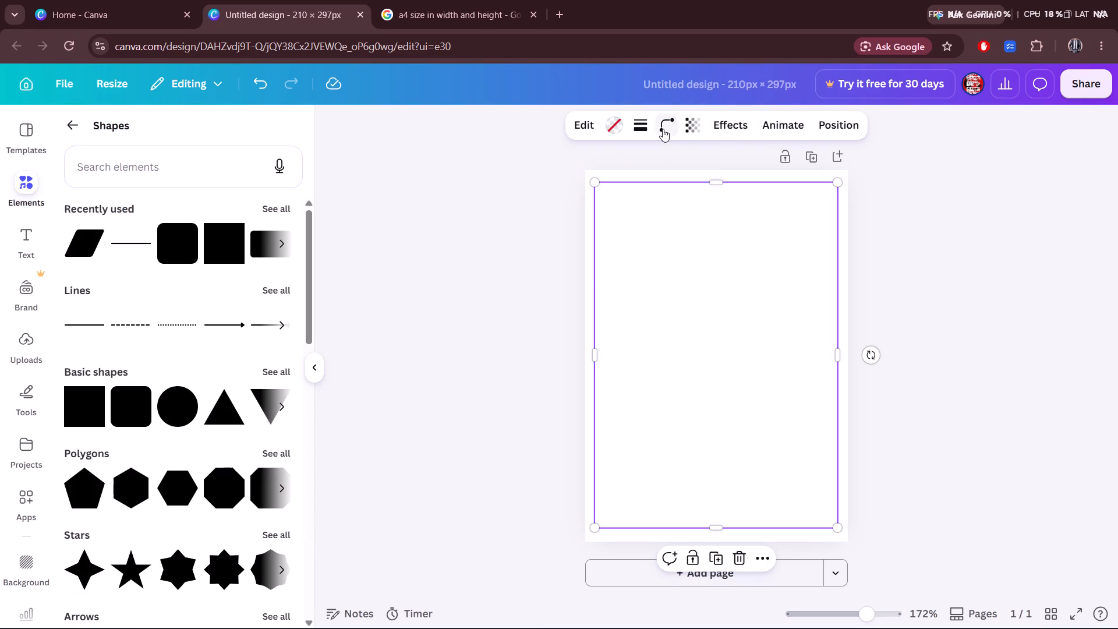
pyautogui.click(644, 130)
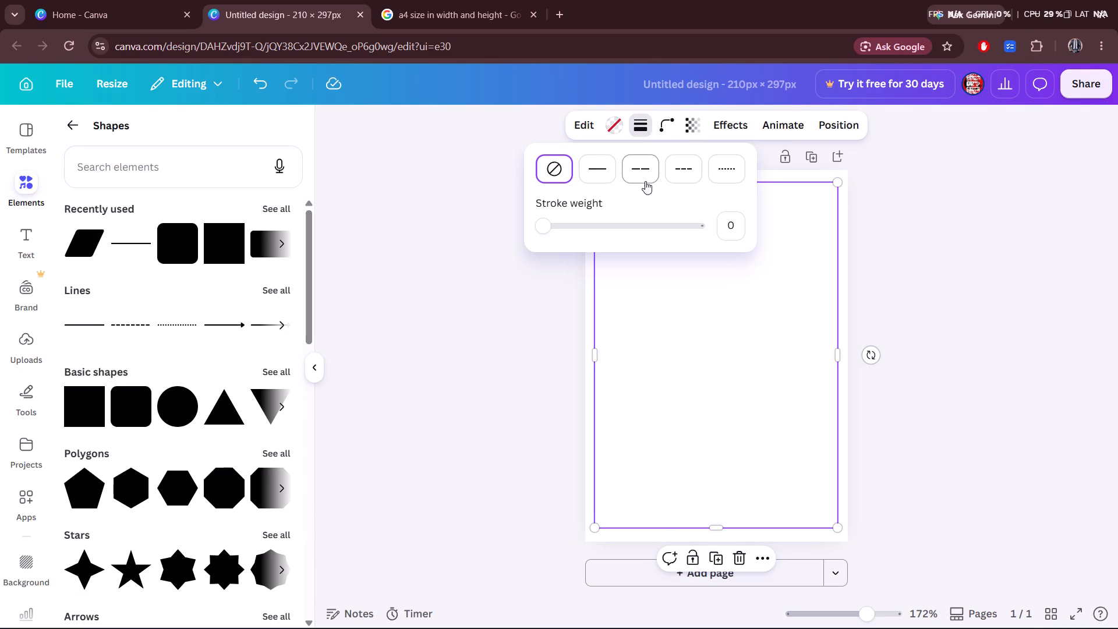
pyautogui.click(611, 169)
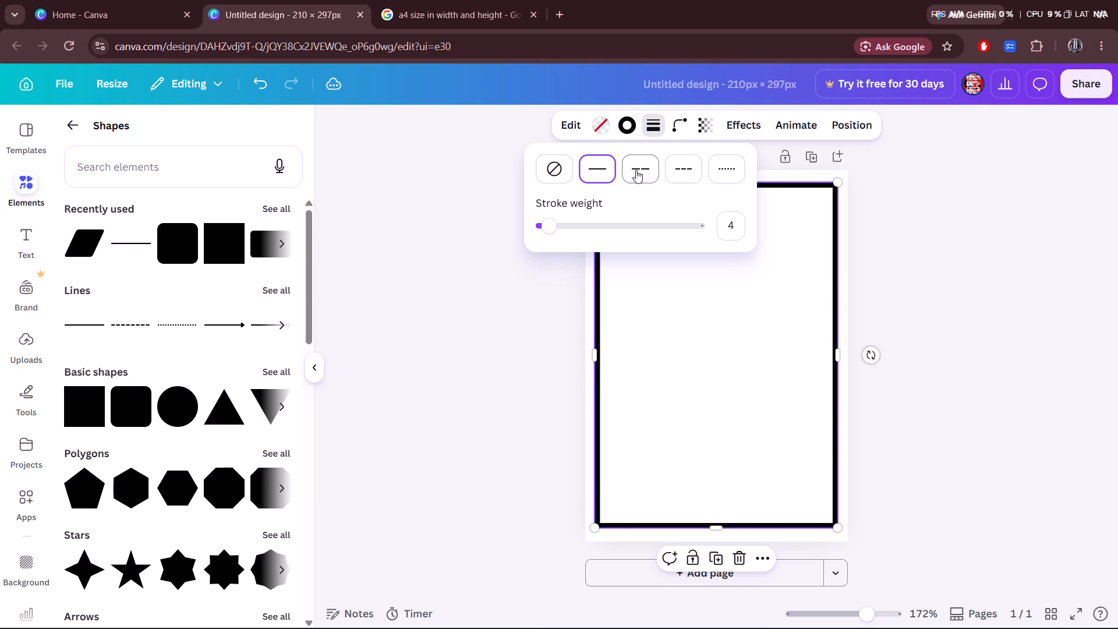
pyautogui.click(637, 170)
pyautogui.click(676, 170)
pyautogui.click(730, 170)
pyautogui.click(608, 169)
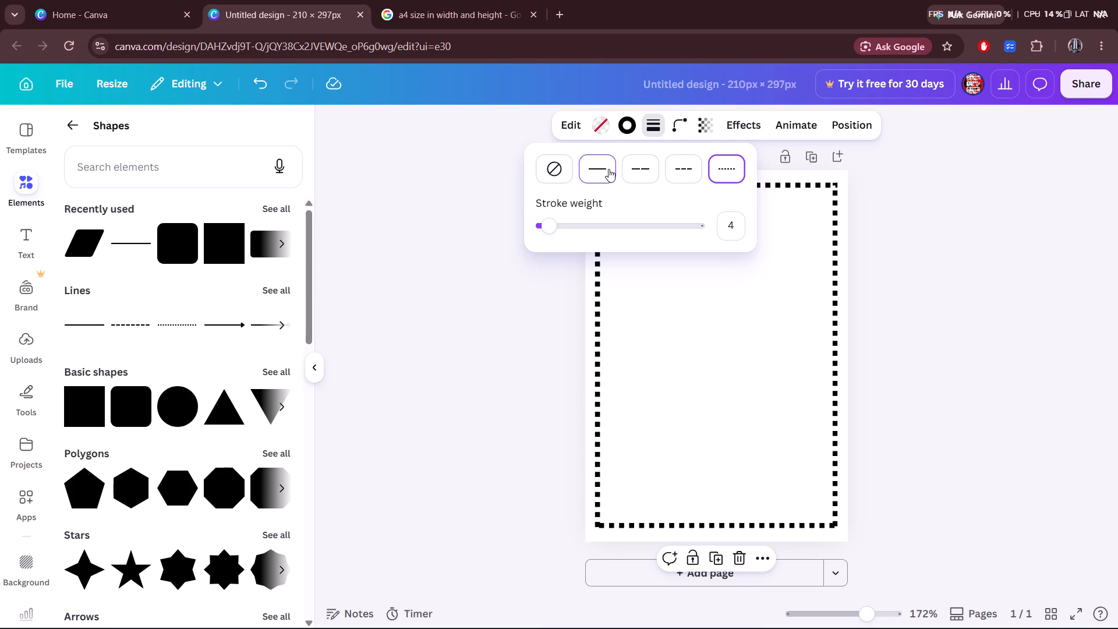
# Reduce the frame's border stroke weight so it becomes a thin solid line.
pyautogui.moveTo(553, 224); pyautogui.dragTo(550, 238)
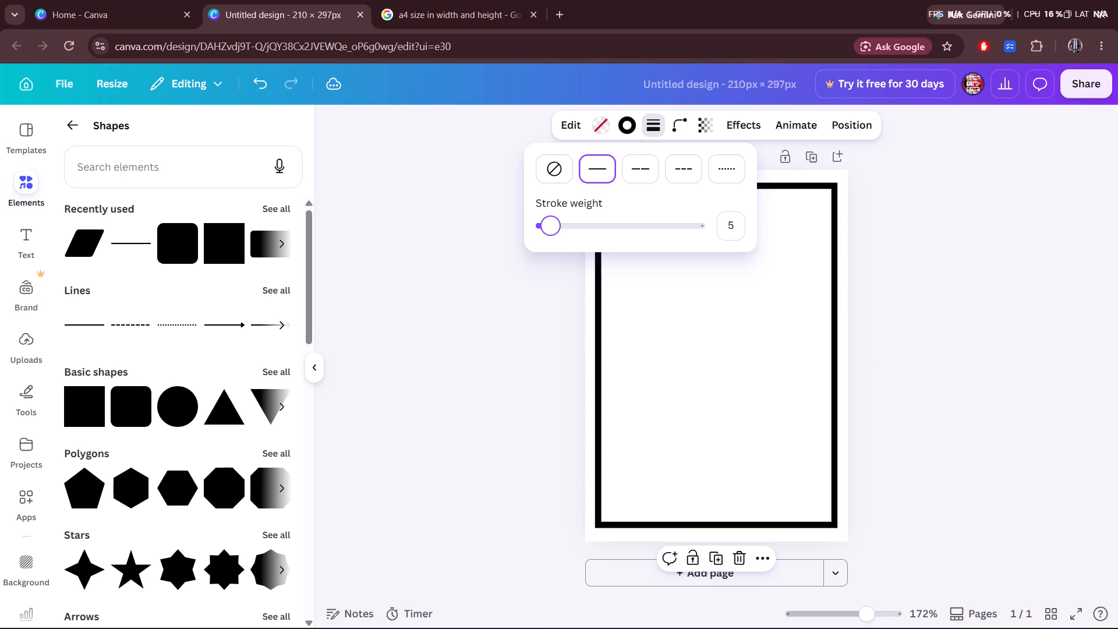
pyautogui.moveTo(550, 238); pyautogui.dragTo(544, 245)
pyautogui.click(522, 304)
pyautogui.click(488, 336)
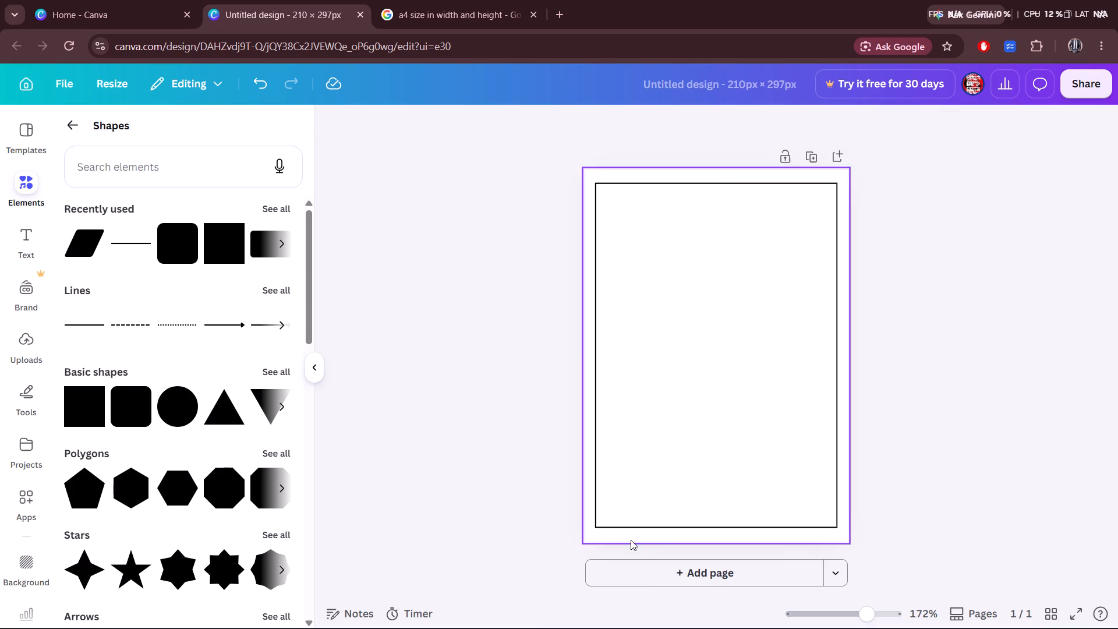
# Extend the frame's bottom and top edges toward the page edges, making it about 283 px high.
pyautogui.click(665, 531)
pyautogui.click(672, 501)
pyautogui.moveTo(707, 528); pyautogui.dragTo(709, 532)
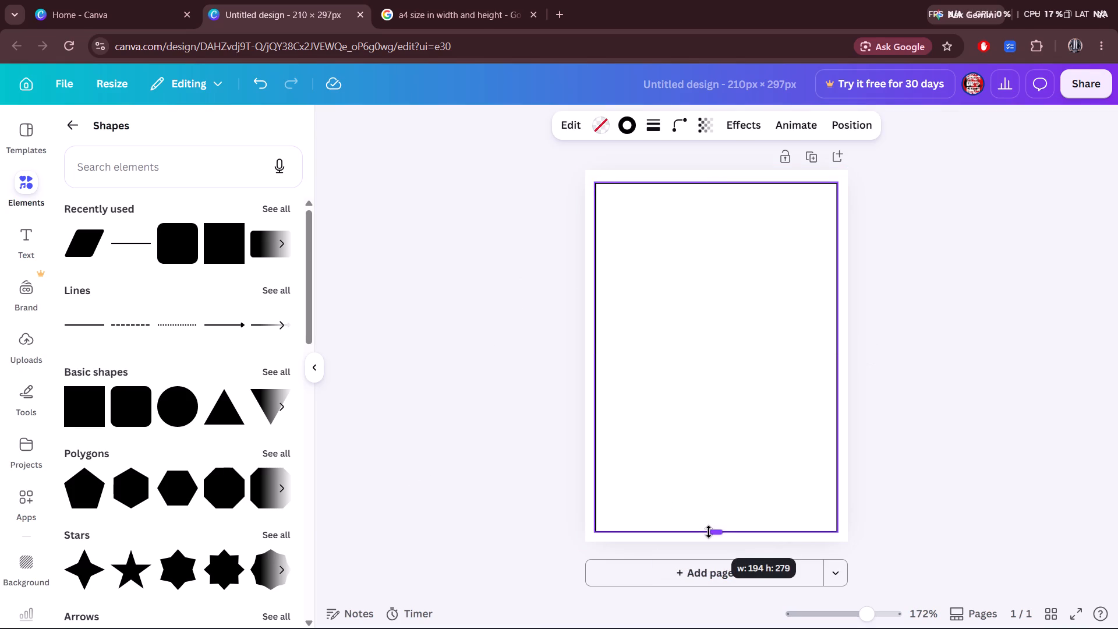
pyautogui.moveTo(709, 532); pyautogui.dragTo(709, 540)
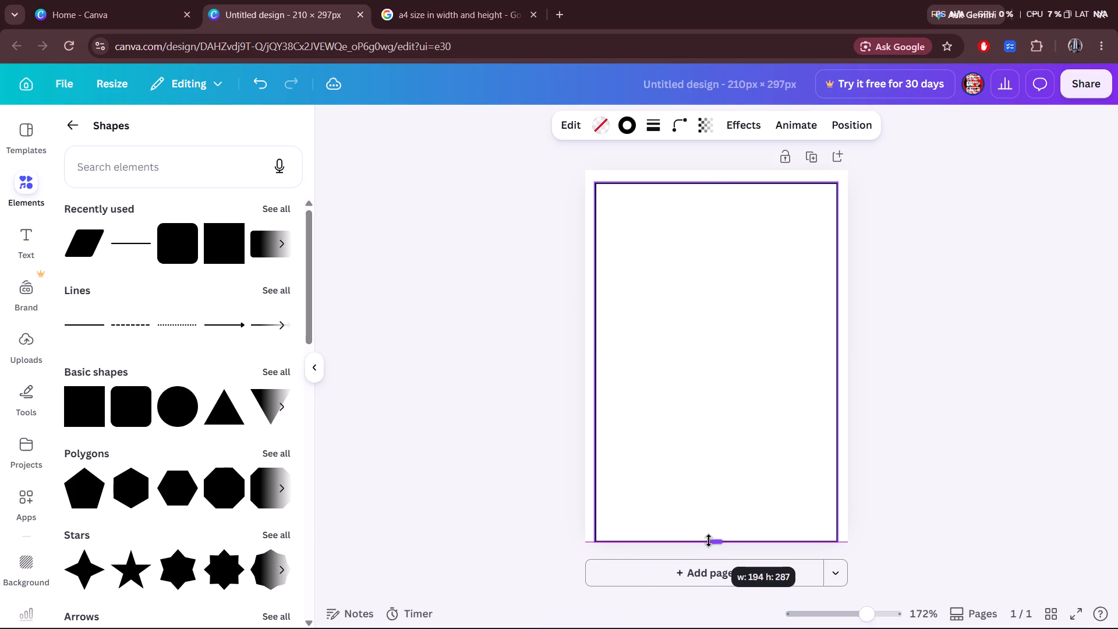
pyautogui.moveTo(709, 540); pyautogui.dragTo(709, 533)
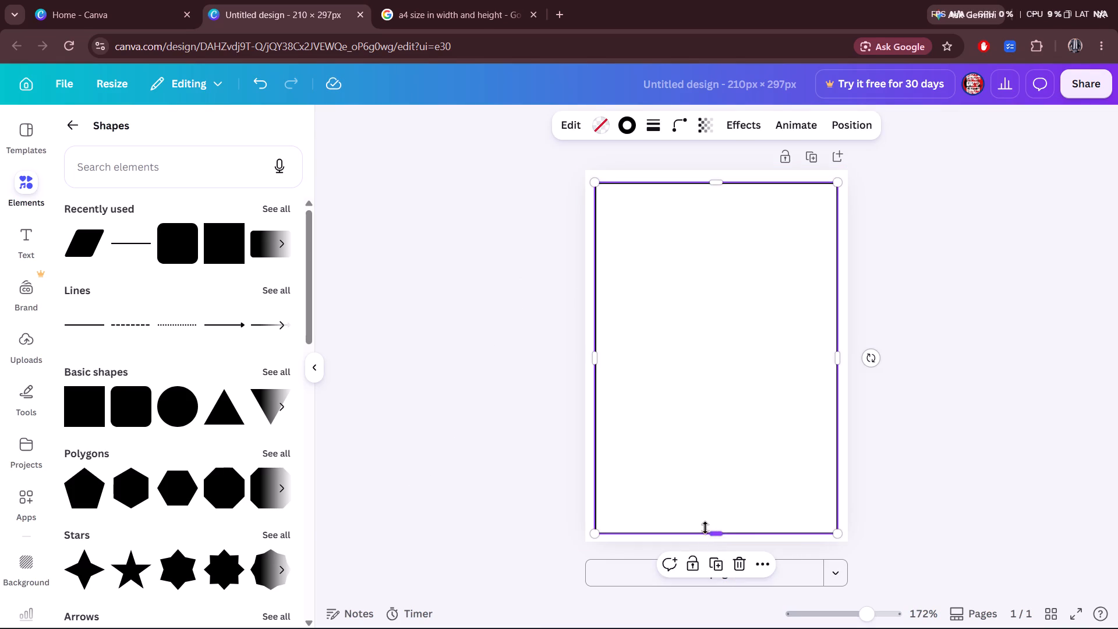
pyautogui.click(711, 185)
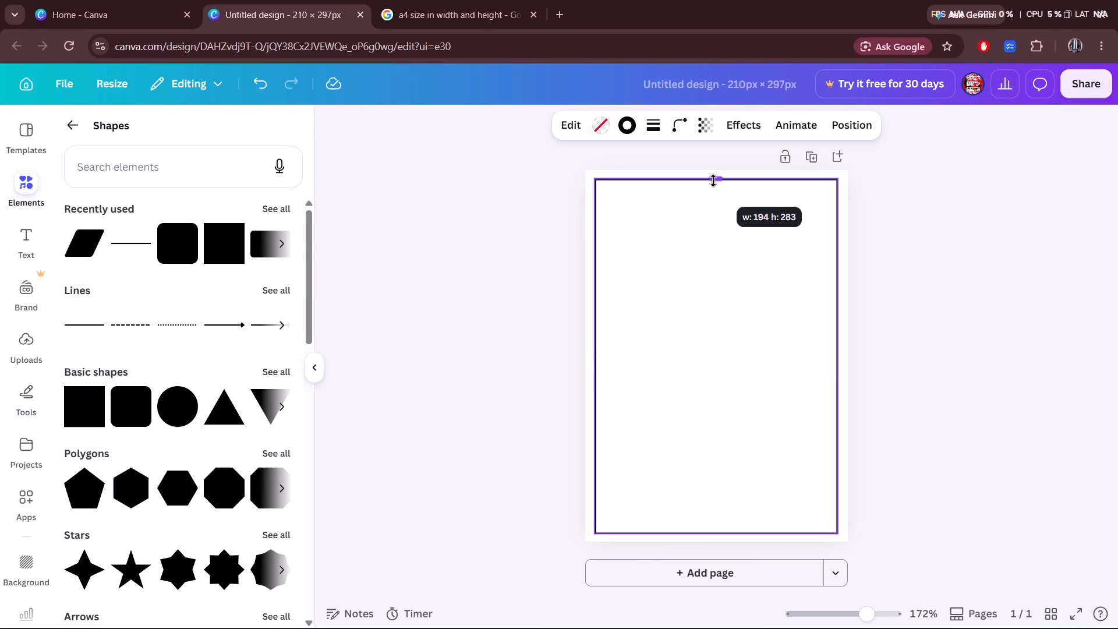
pyautogui.click(1103, 275)
pyautogui.click(735, 343)
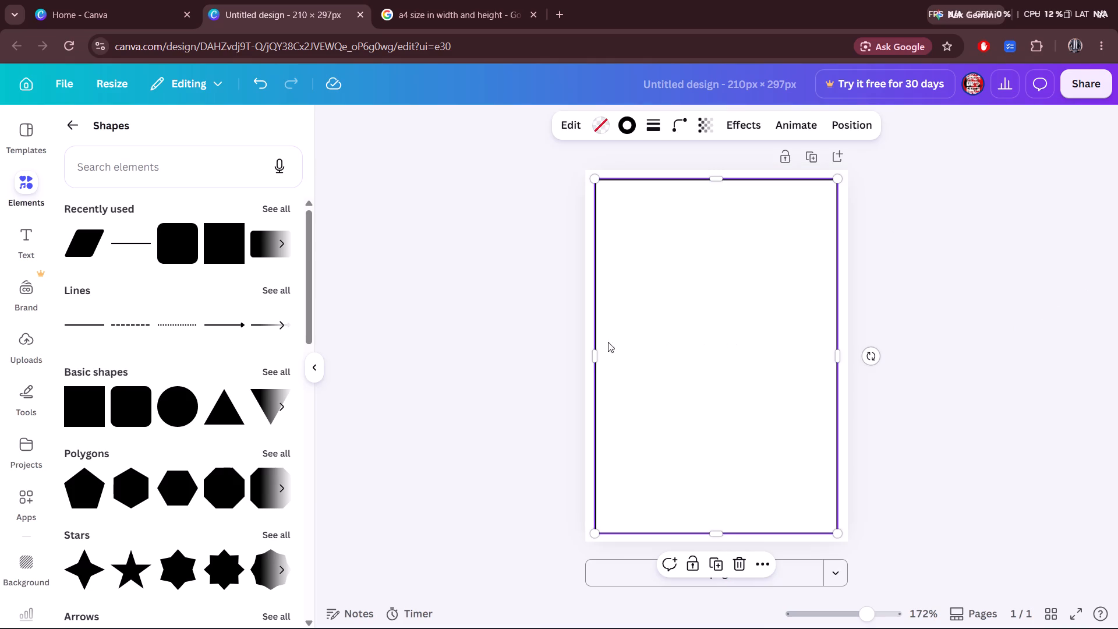
# Adjust the frame's left and right edges to even the side margins, making it about 196 px wide.
pyautogui.click(595, 355)
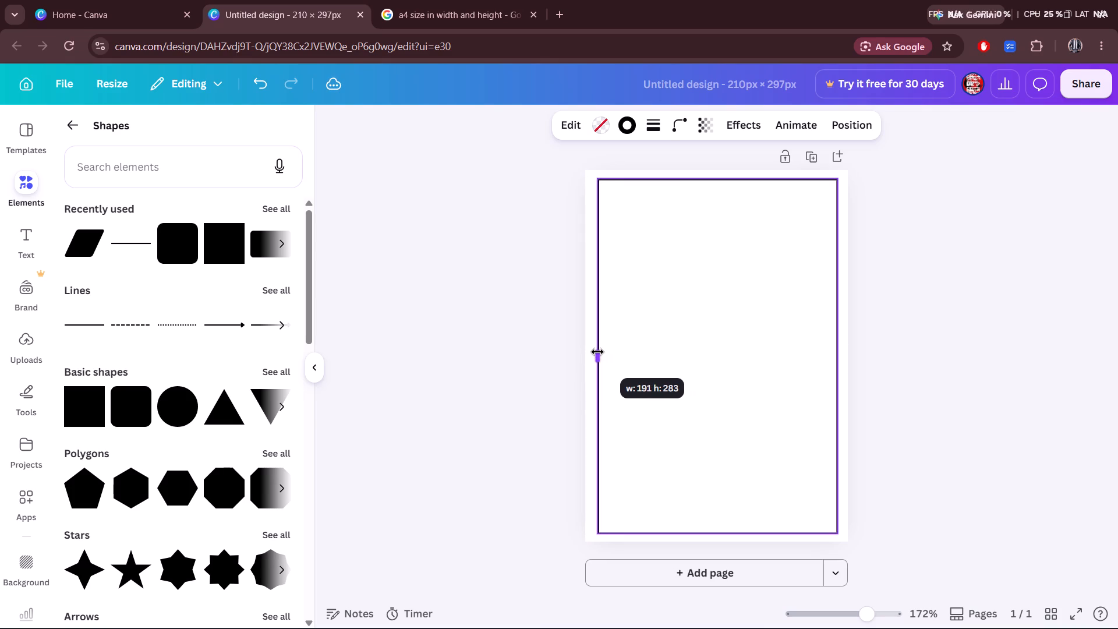
pyautogui.click(565, 341)
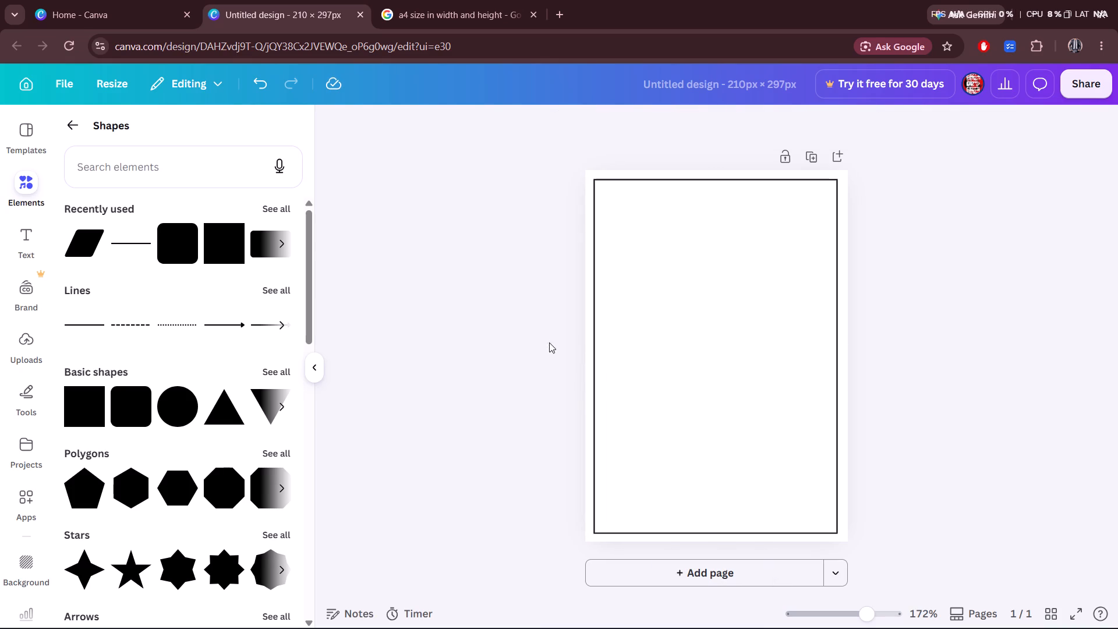
pyautogui.click(846, 358)
pyautogui.click(840, 355)
pyautogui.click(820, 354)
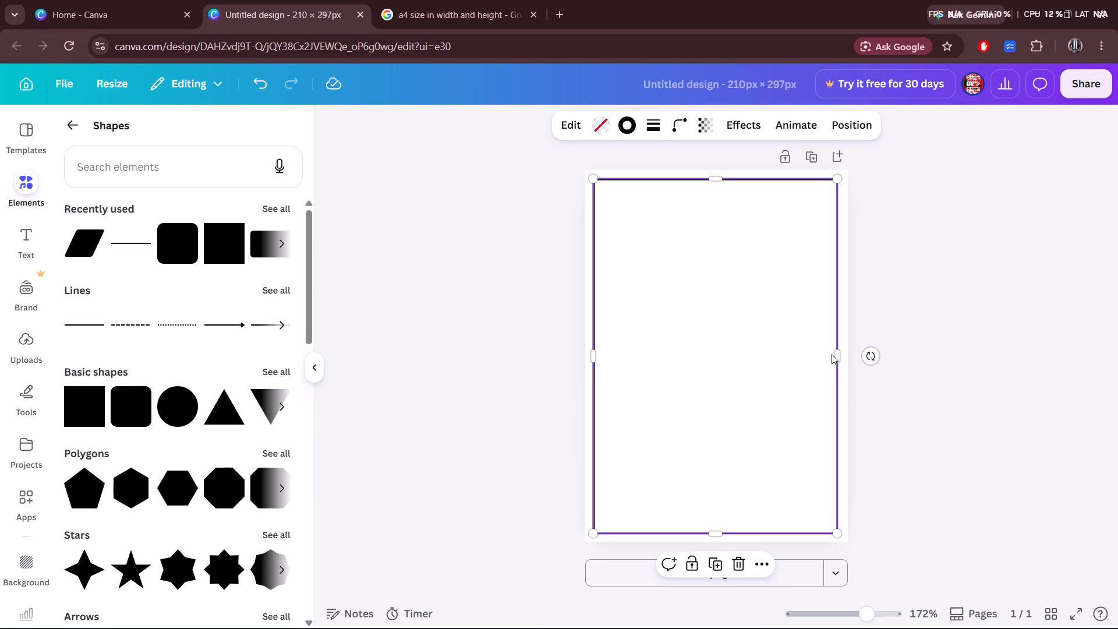
pyautogui.click(833, 354)
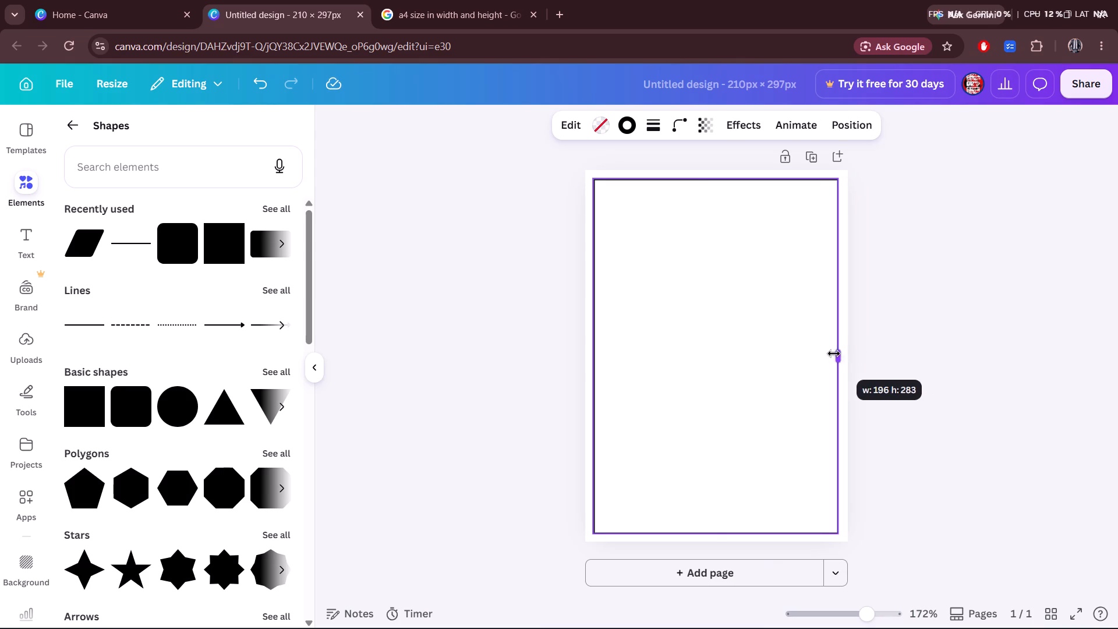
pyautogui.click(974, 287)
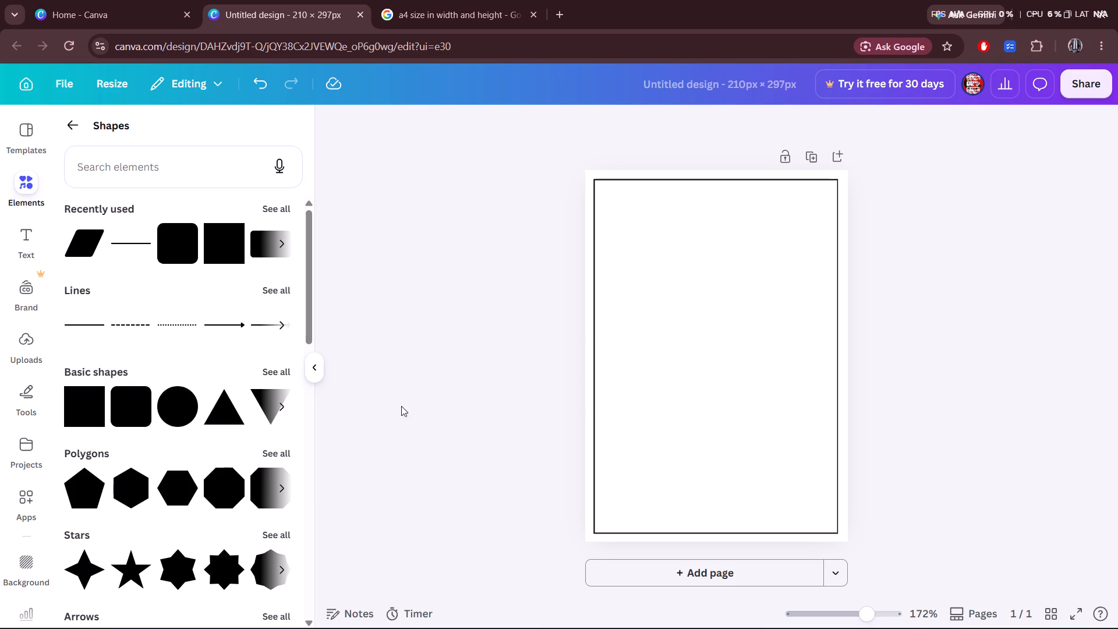
# Find the Gauhati Commerce College logo among the uploaded images and add it to the page.
pyautogui.click(20, 302)
pyautogui.click(20, 372)
pyautogui.click(19, 362)
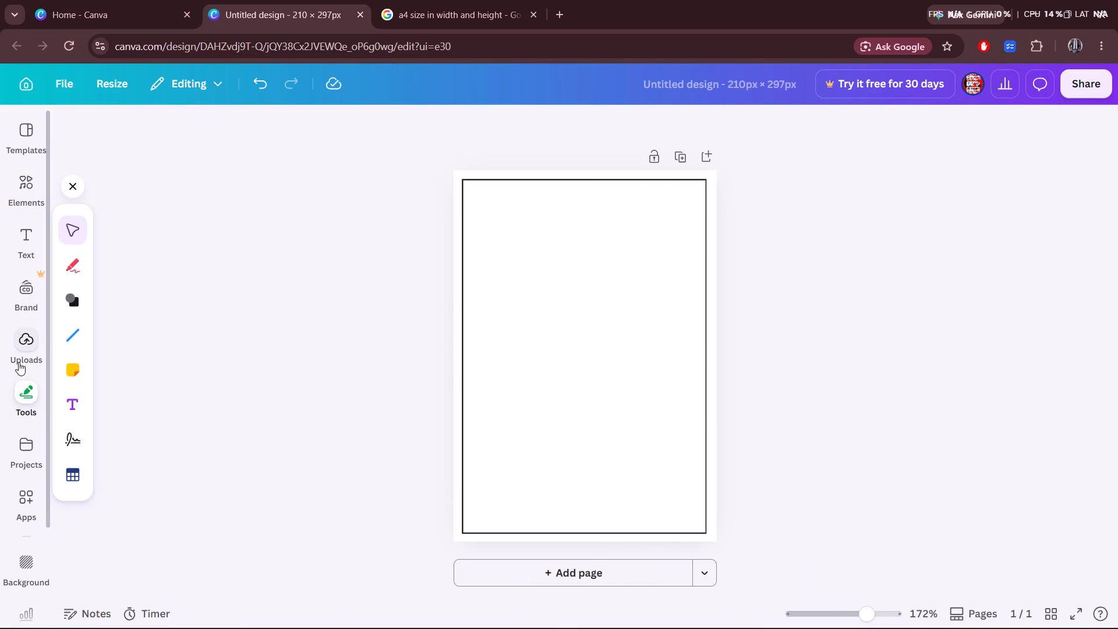
pyautogui.scroll(-2, 114, 346)
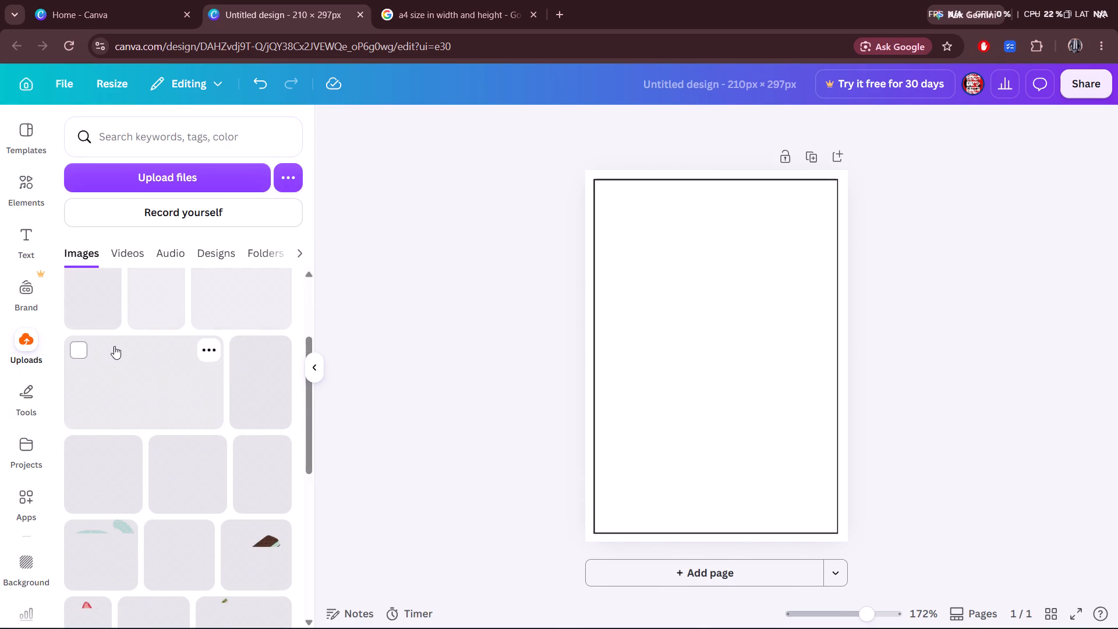
pyautogui.scroll(-9, 114, 346)
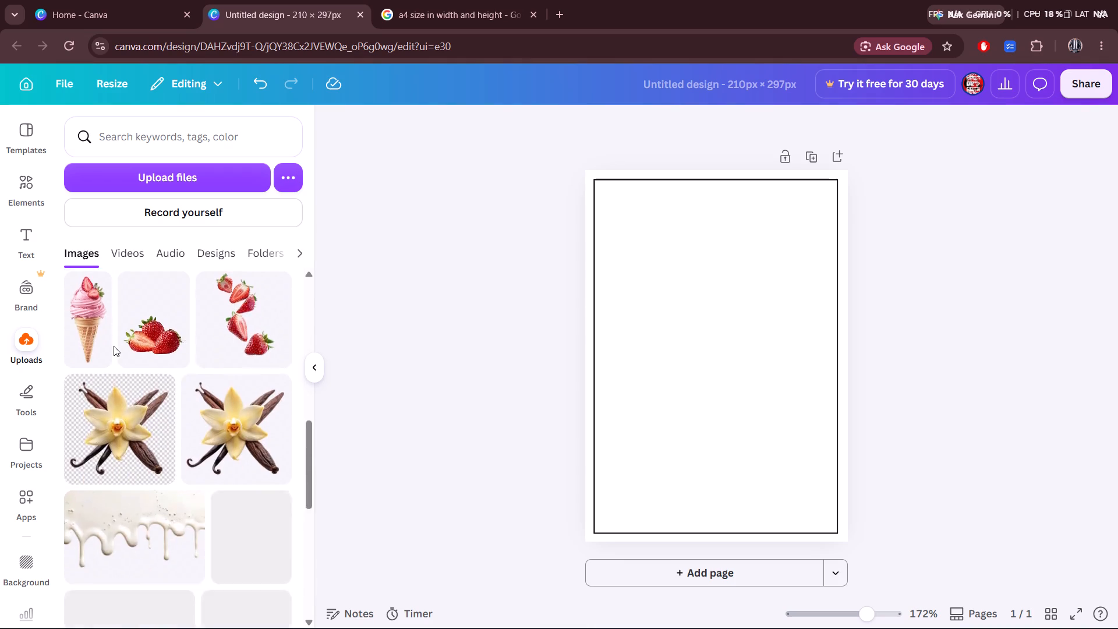
pyautogui.scroll(-17, 114, 346)
pyautogui.scroll(-14, 114, 346)
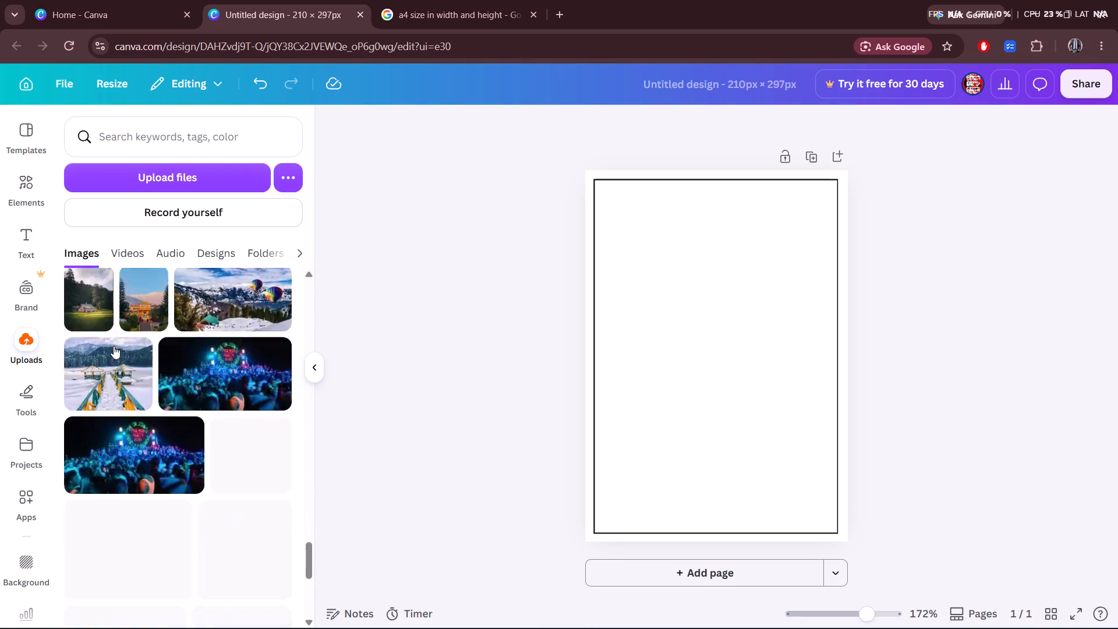
pyautogui.scroll(-3, 114, 346)
pyautogui.scroll(1, 114, 346)
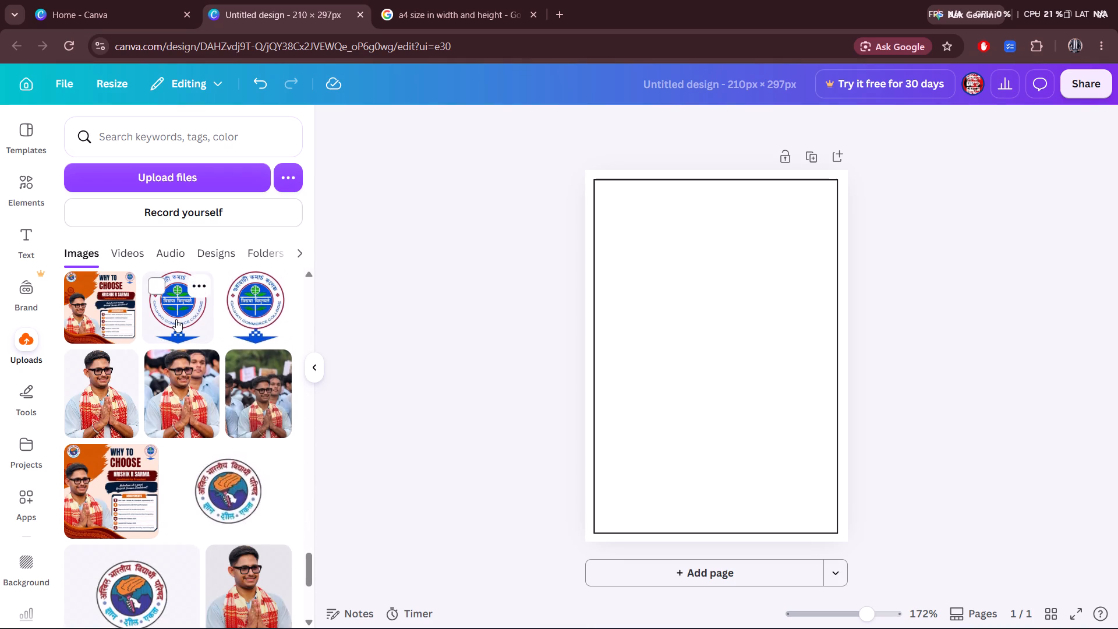
pyautogui.click(176, 319)
pyautogui.click(448, 316)
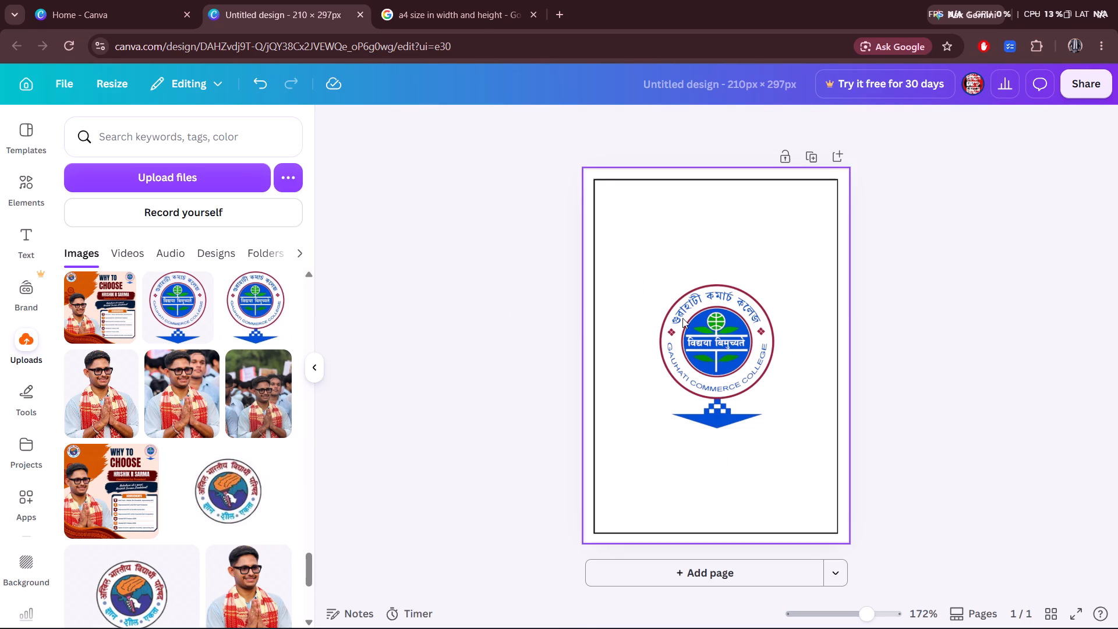
# Shrink the college logo to roughly half its size and place it near the top center inside the frame.
pyautogui.click(726, 321)
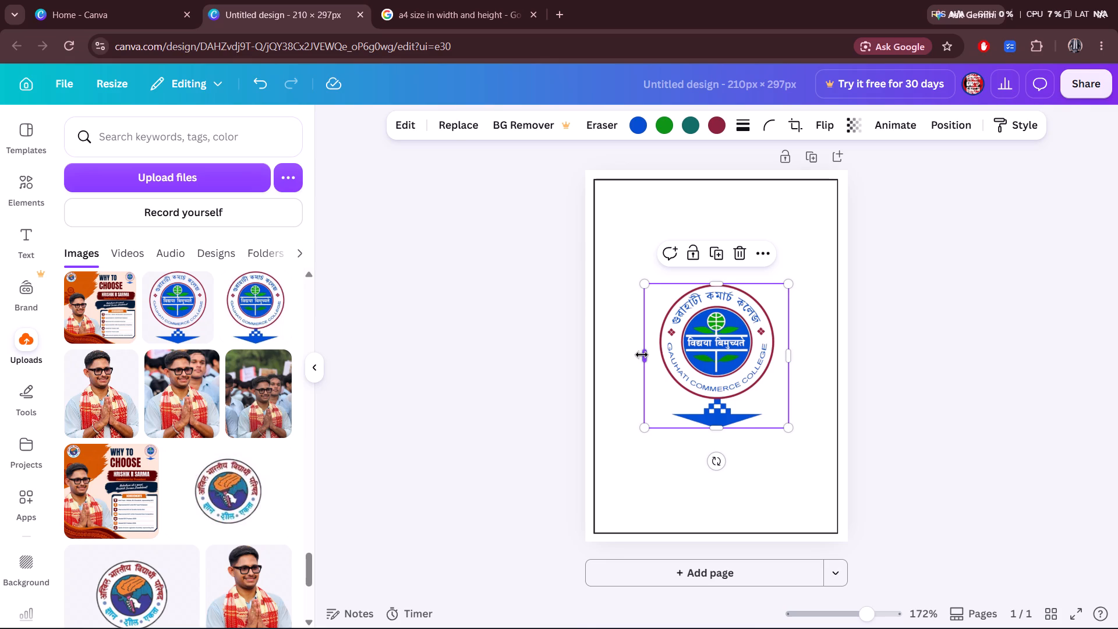
pyautogui.moveTo(643, 430); pyautogui.dragTo(726, 358)
pyautogui.moveTo(759, 322); pyautogui.dragTo(717, 226)
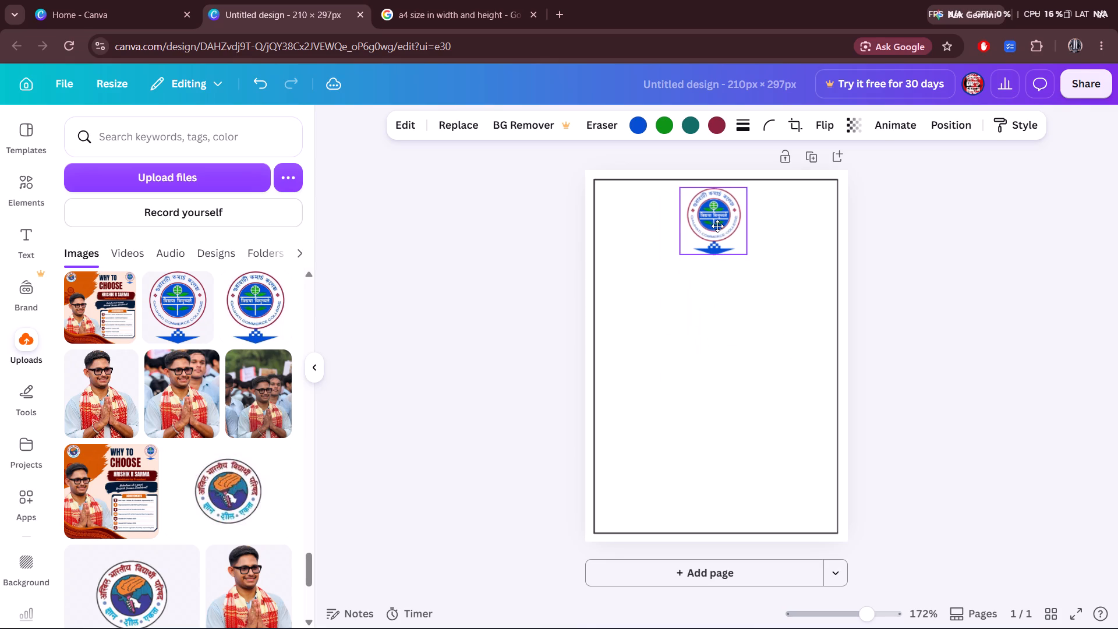
pyautogui.moveTo(717, 226); pyautogui.dragTo(713, 226)
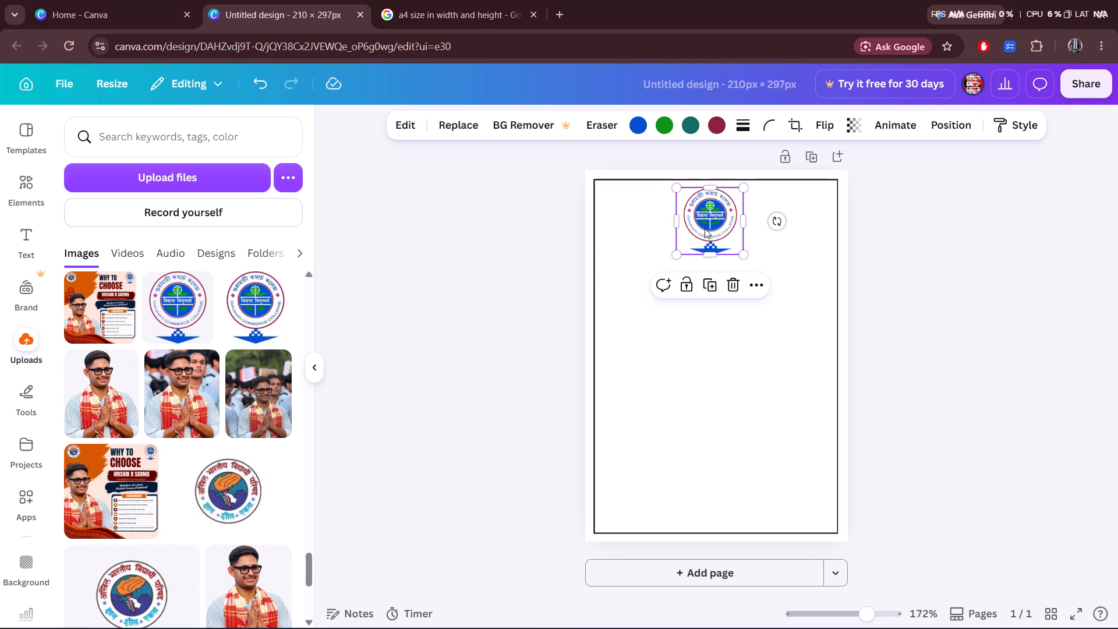
pyautogui.moveTo(705, 228); pyautogui.dragTo(703, 234)
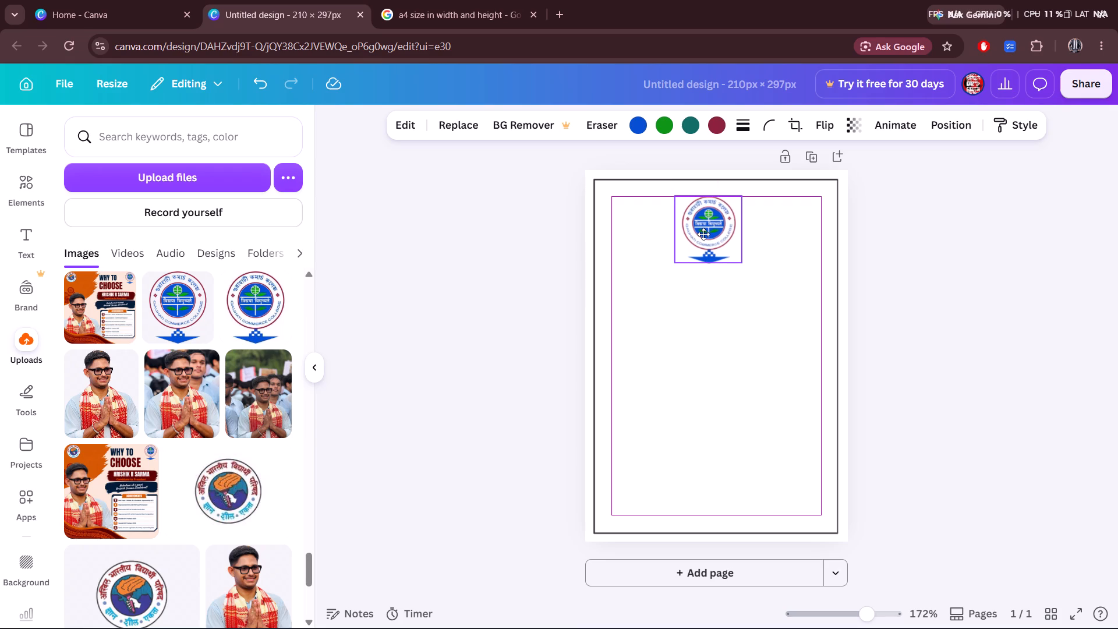
pyautogui.moveTo(703, 234); pyautogui.dragTo(704, 234)
pyautogui.click(922, 234)
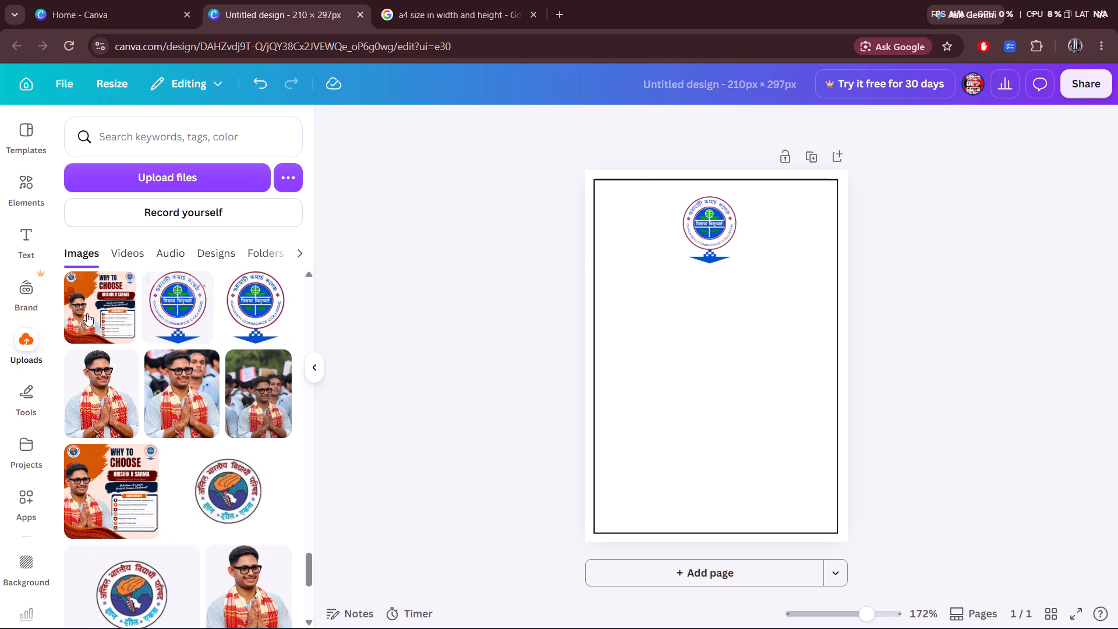
# Add a text box to the page and enlarge its text to font size 8.9.
pyautogui.click(20, 229)
pyautogui.click(263, 188)
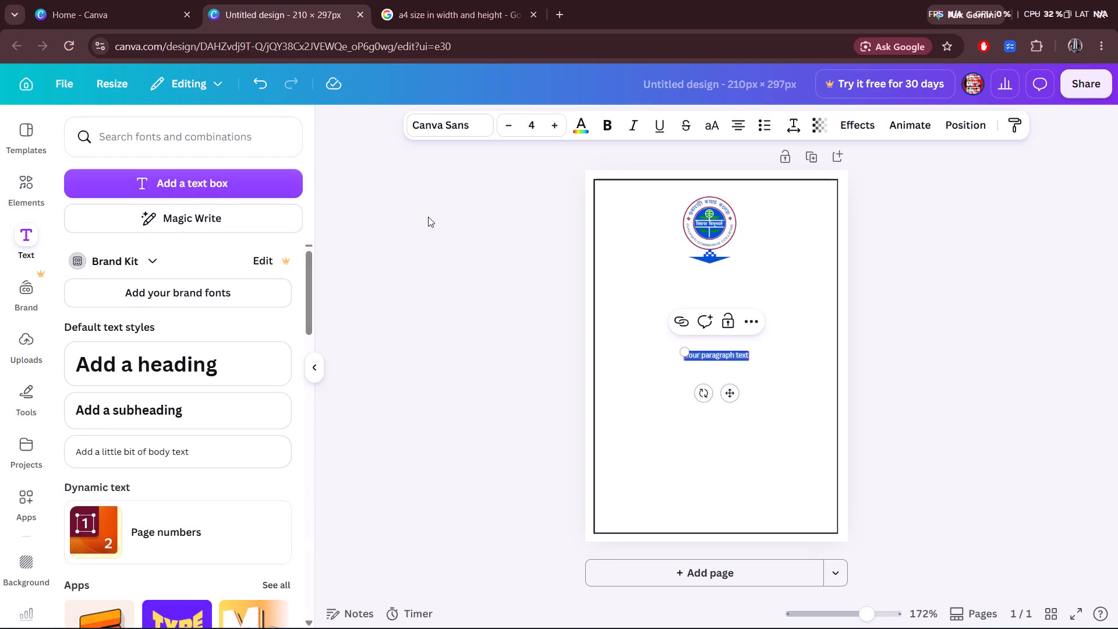
pyautogui.moveTo(682, 348); pyautogui.dragTo(604, 292)
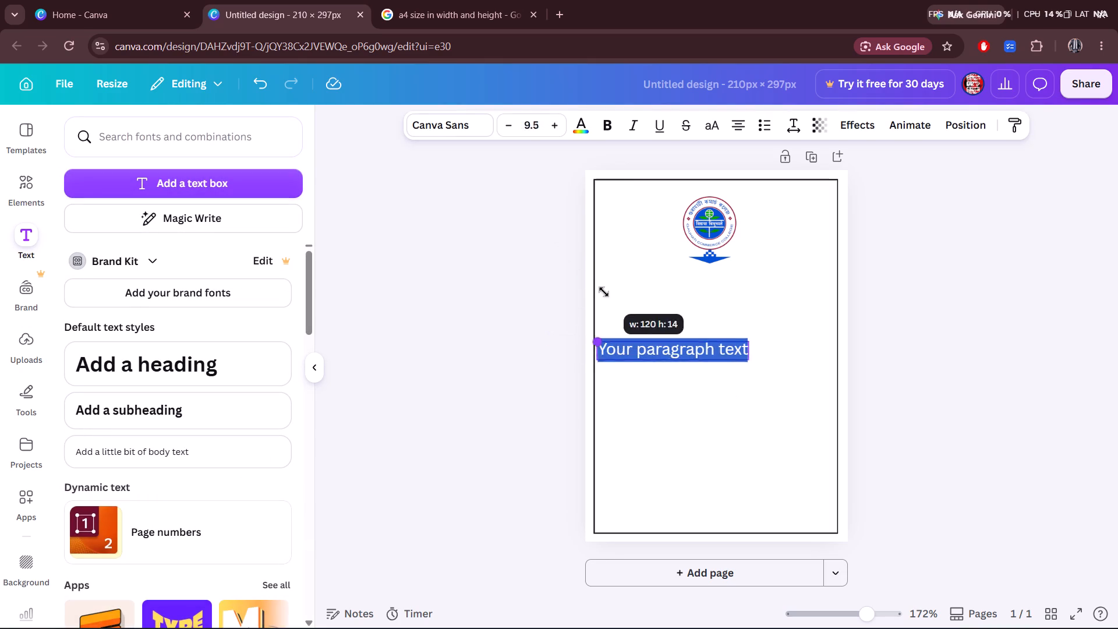
pyautogui.moveTo(604, 292); pyautogui.dragTo(610, 295)
# Replace the placeholder text with "GAUHATI COMMERCE COLLEGE (AUTONOMAOUS)".
pyautogui.doubleClick(650, 361)
pyautogui.tripleClick(652, 352)
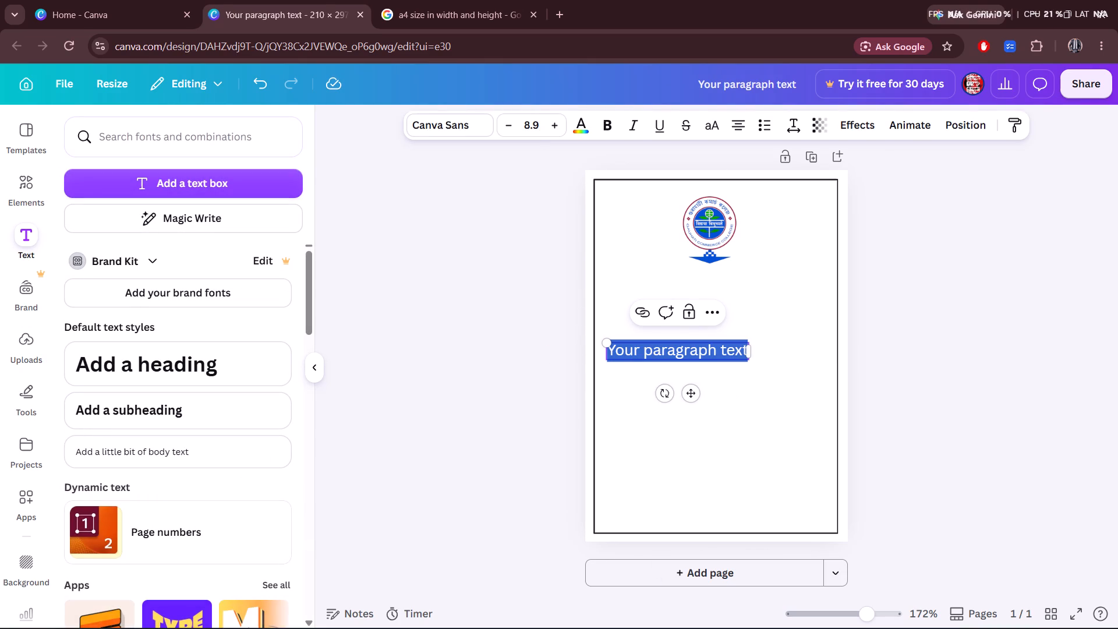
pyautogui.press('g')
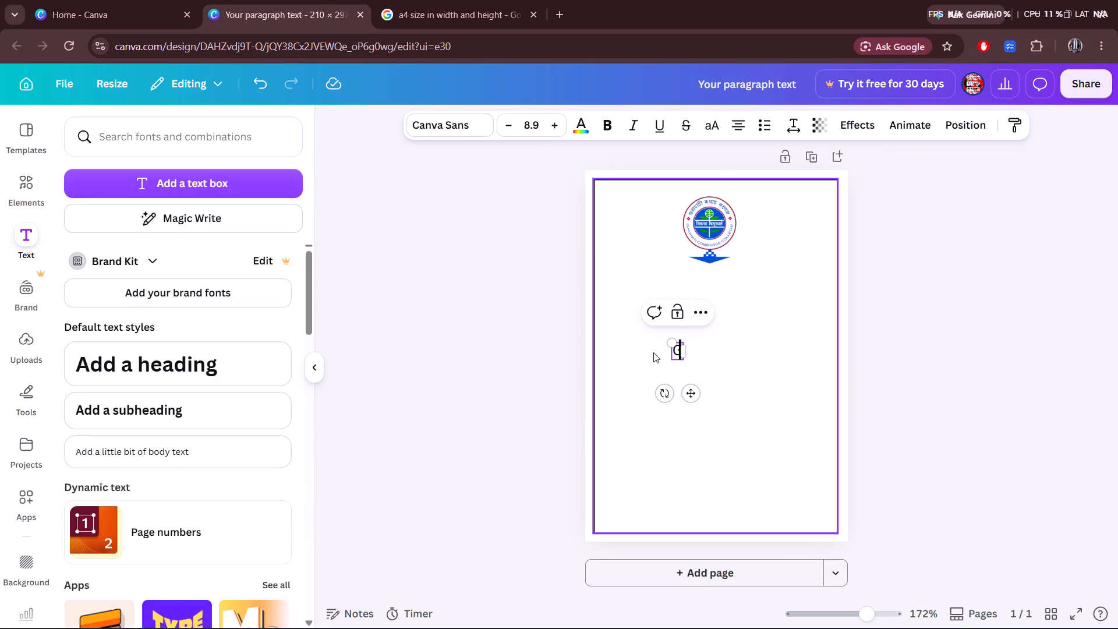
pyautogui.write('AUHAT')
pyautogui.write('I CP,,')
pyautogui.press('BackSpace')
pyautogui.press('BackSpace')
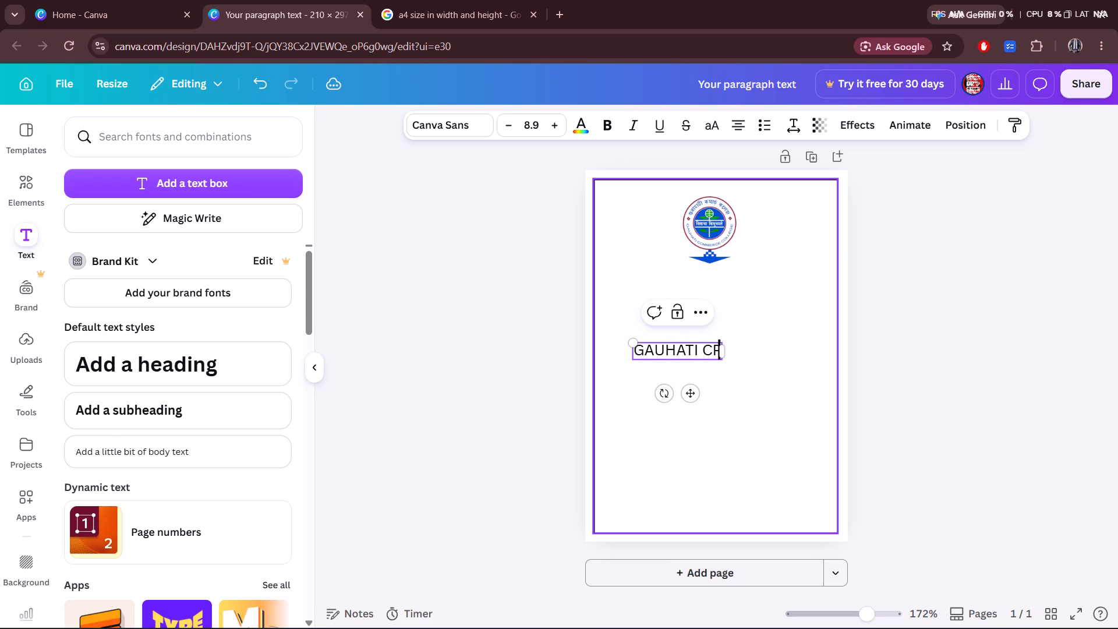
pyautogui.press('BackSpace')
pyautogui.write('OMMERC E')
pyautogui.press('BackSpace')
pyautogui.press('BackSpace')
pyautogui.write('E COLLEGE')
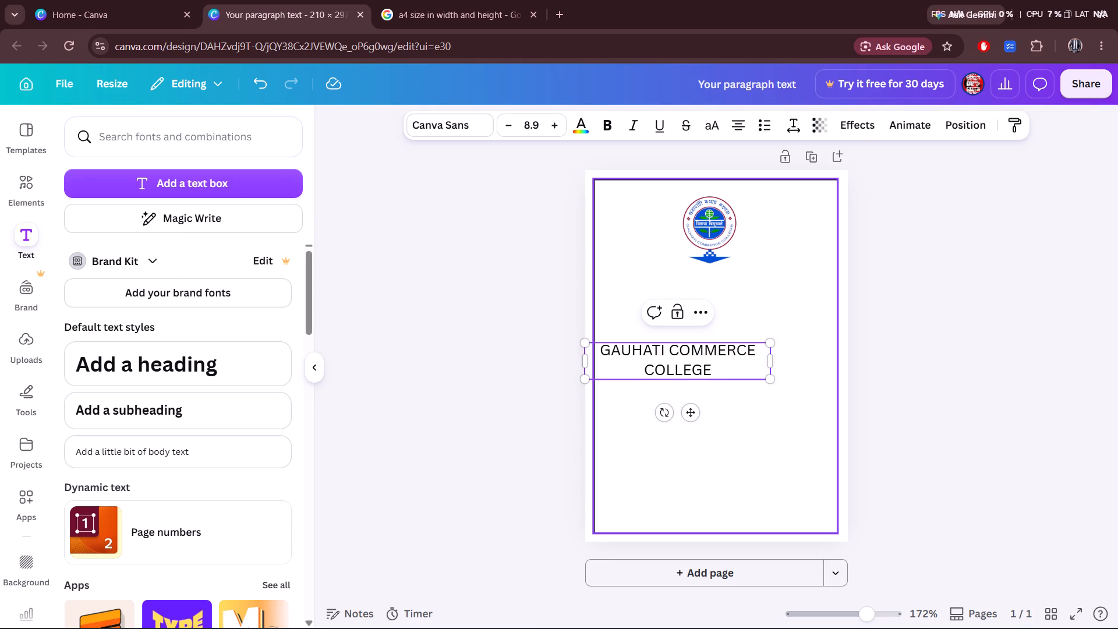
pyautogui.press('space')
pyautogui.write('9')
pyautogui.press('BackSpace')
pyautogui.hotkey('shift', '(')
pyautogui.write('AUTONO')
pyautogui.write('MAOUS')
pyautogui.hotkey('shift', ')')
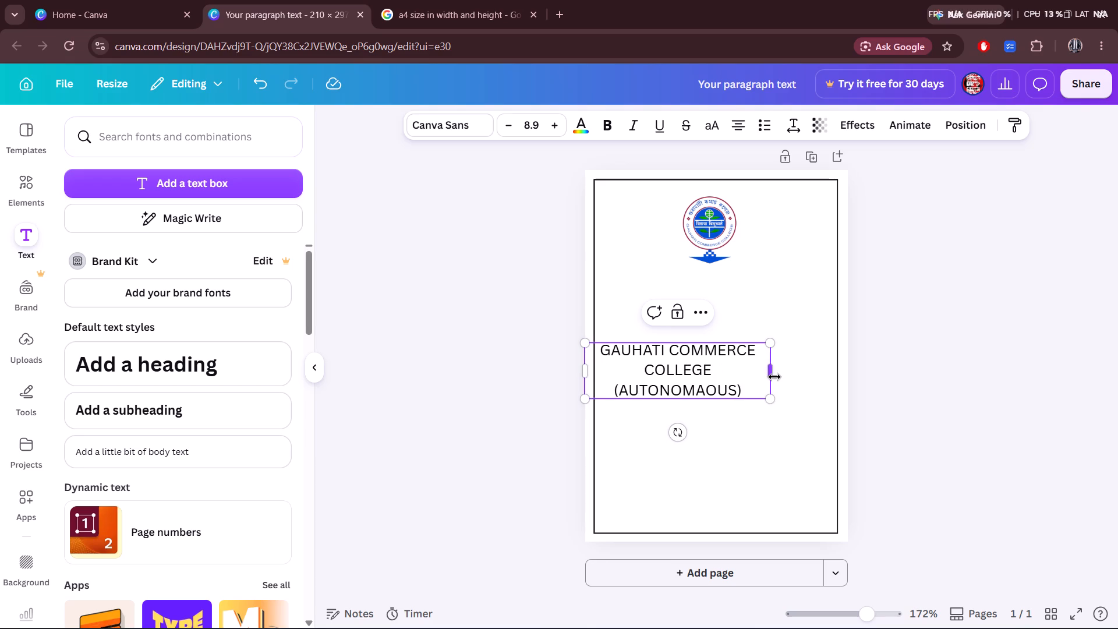
# Widen the college name text box to about the page width, wrapping it onto two lines, and move it directly below the logo.
pyautogui.moveTo(774, 377); pyautogui.dragTo(850, 373)
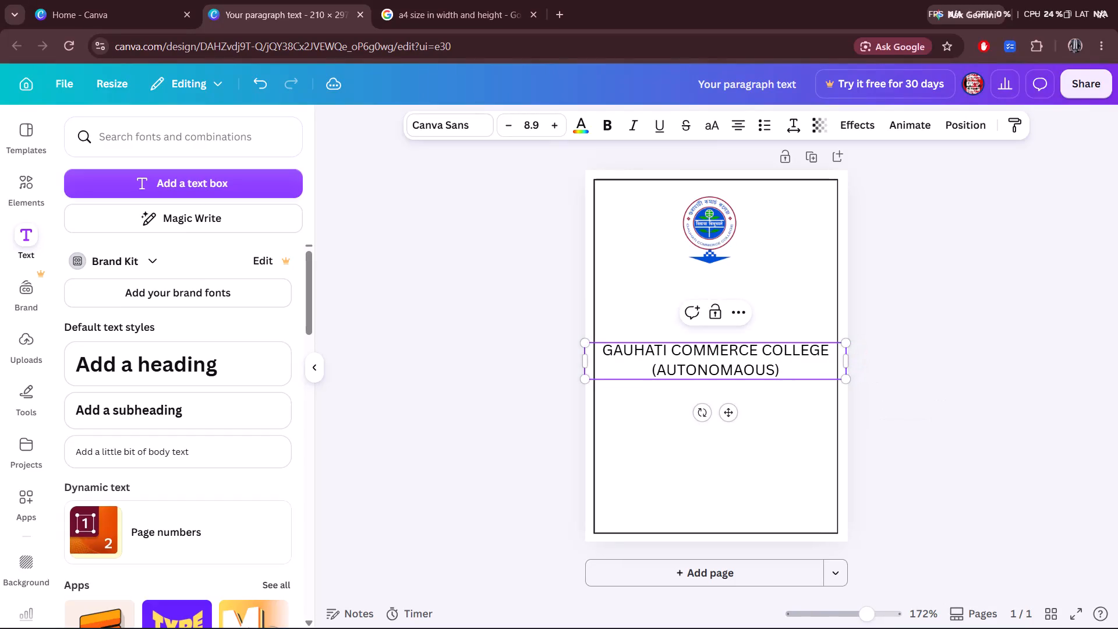
pyautogui.moveTo(951, 306); pyautogui.dragTo(934, 307)
pyautogui.moveTo(730, 378); pyautogui.dragTo(734, 304)
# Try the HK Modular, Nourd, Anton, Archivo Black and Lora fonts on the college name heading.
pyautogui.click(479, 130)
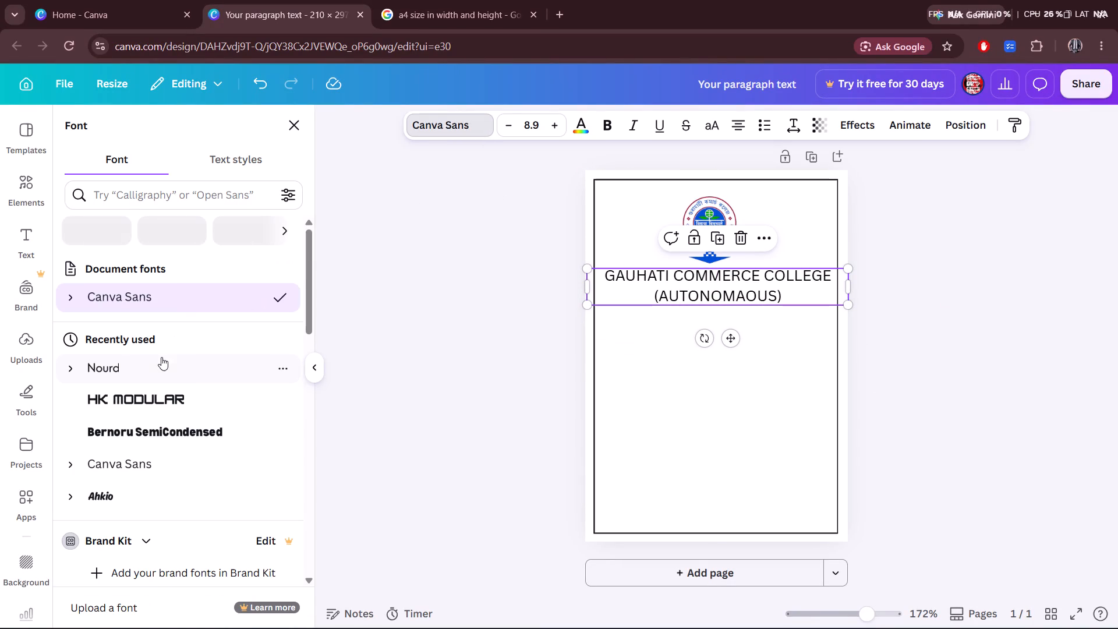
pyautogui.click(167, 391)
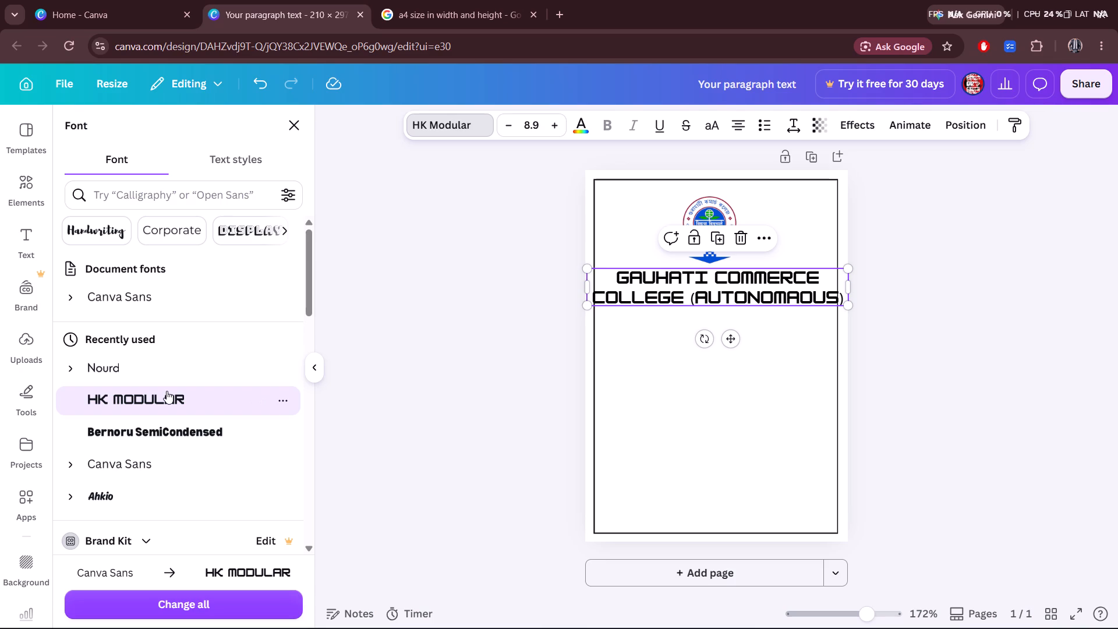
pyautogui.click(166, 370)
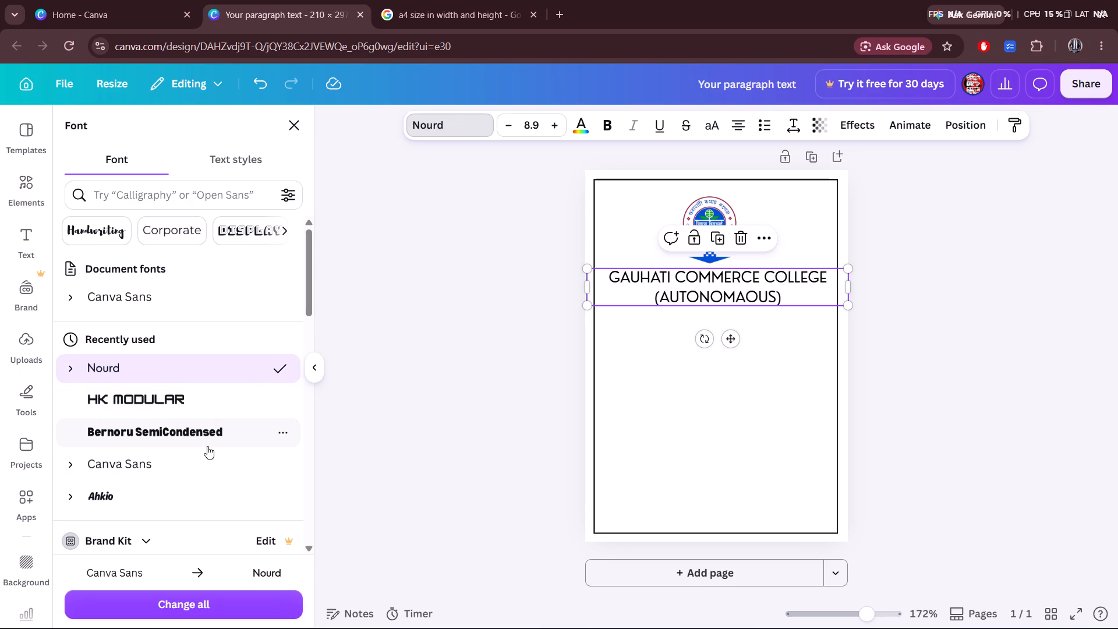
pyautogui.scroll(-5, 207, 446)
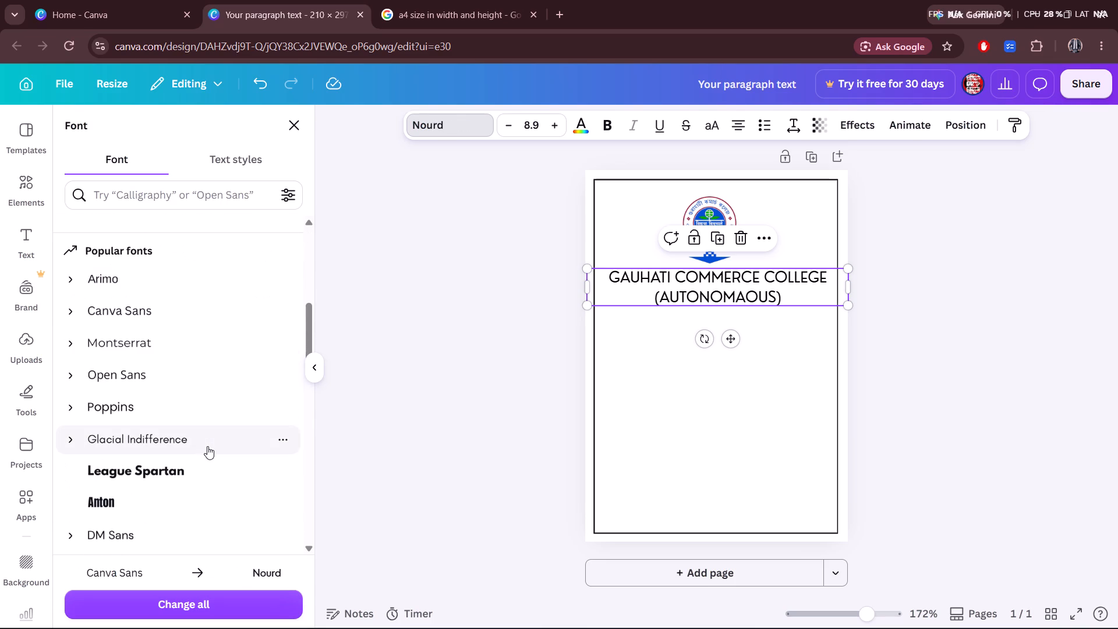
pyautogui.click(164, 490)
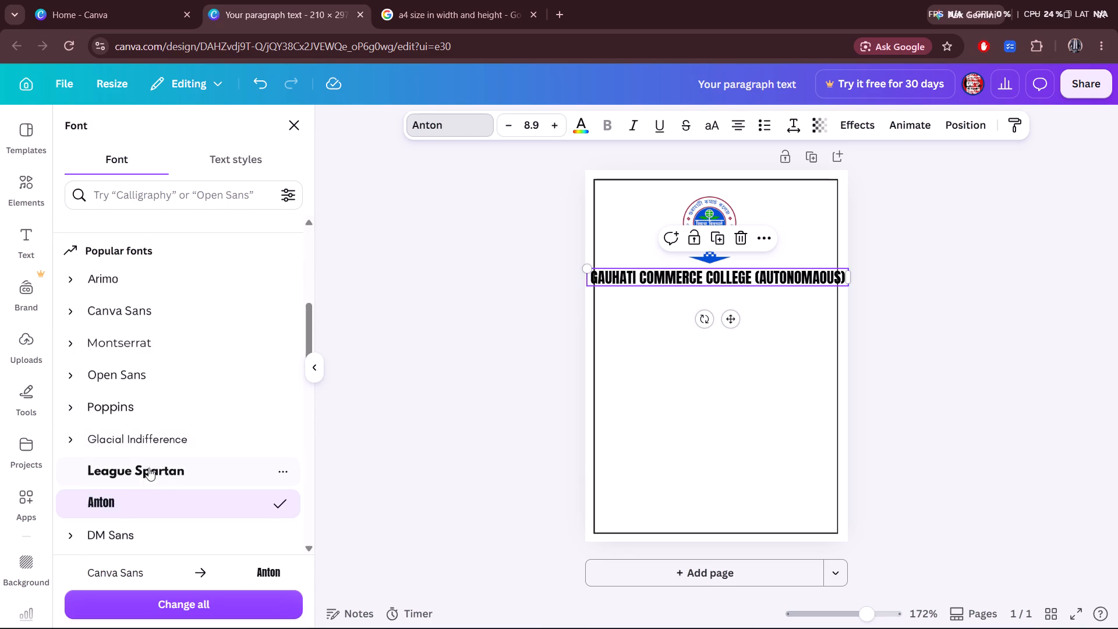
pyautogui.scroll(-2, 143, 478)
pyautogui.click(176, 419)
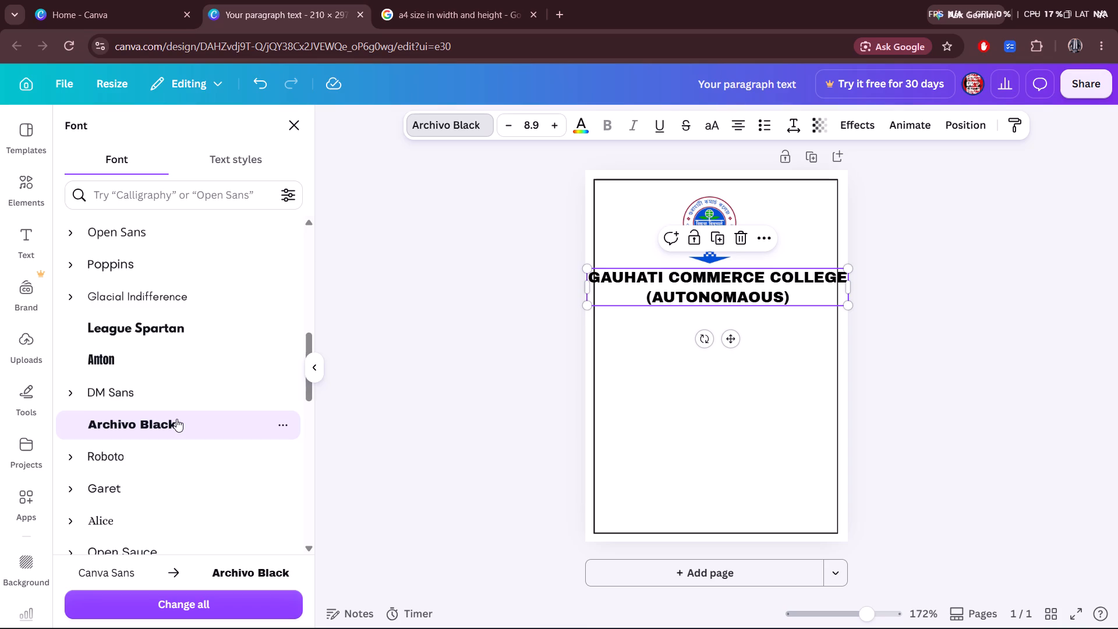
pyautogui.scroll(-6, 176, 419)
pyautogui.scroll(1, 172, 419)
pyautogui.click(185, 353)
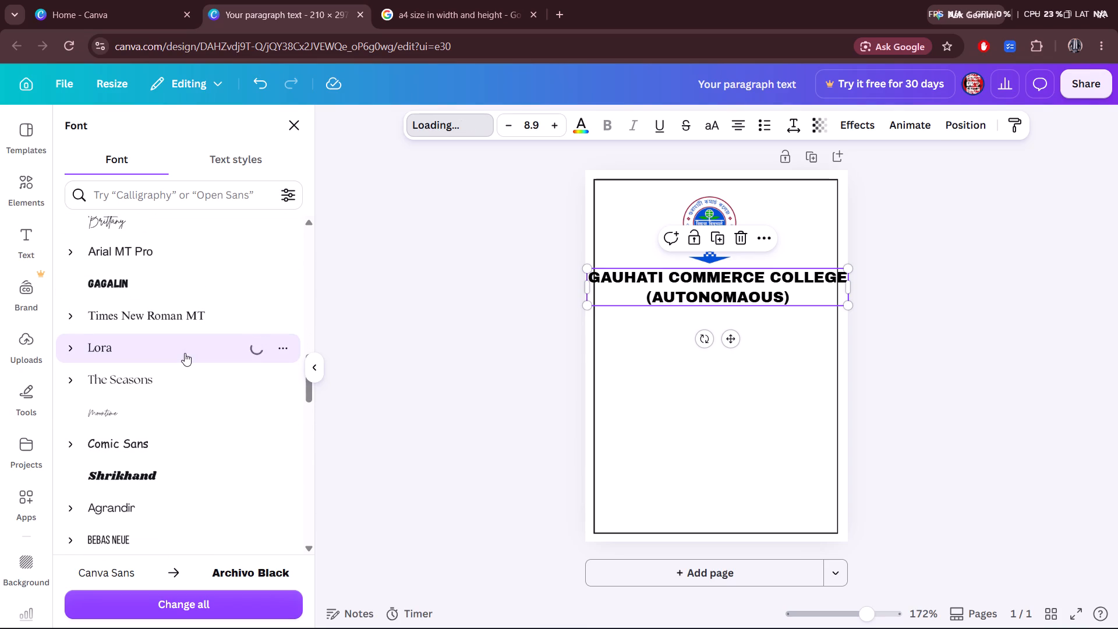
# Set the college name heading to the Times New Roman MT font and make it bold.
pyautogui.click(185, 323)
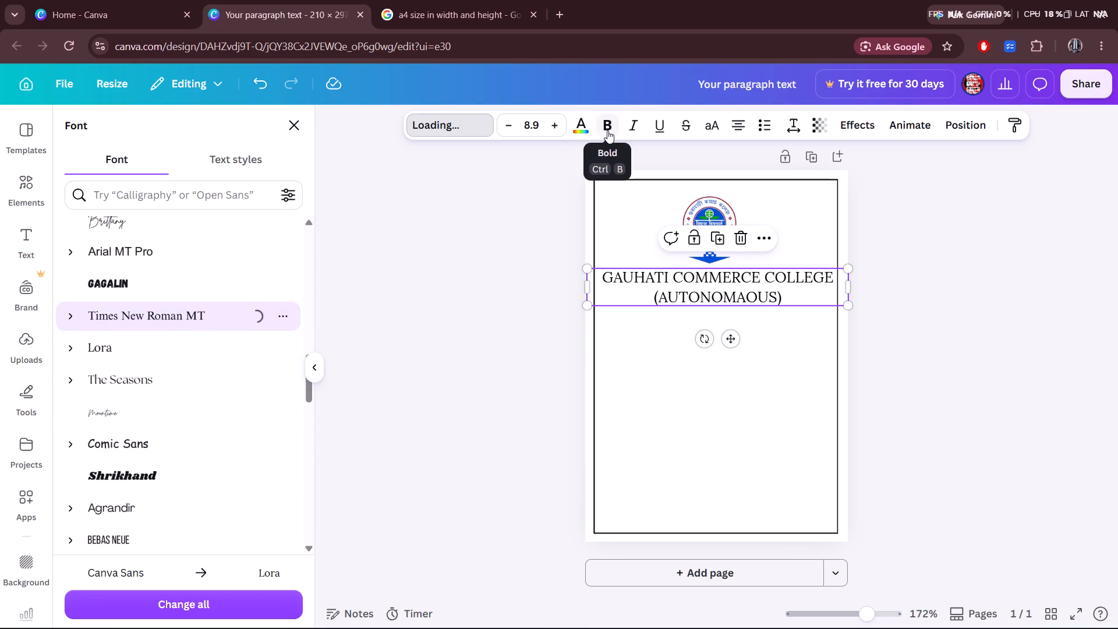
pyautogui.scroll(-3, 85, 466)
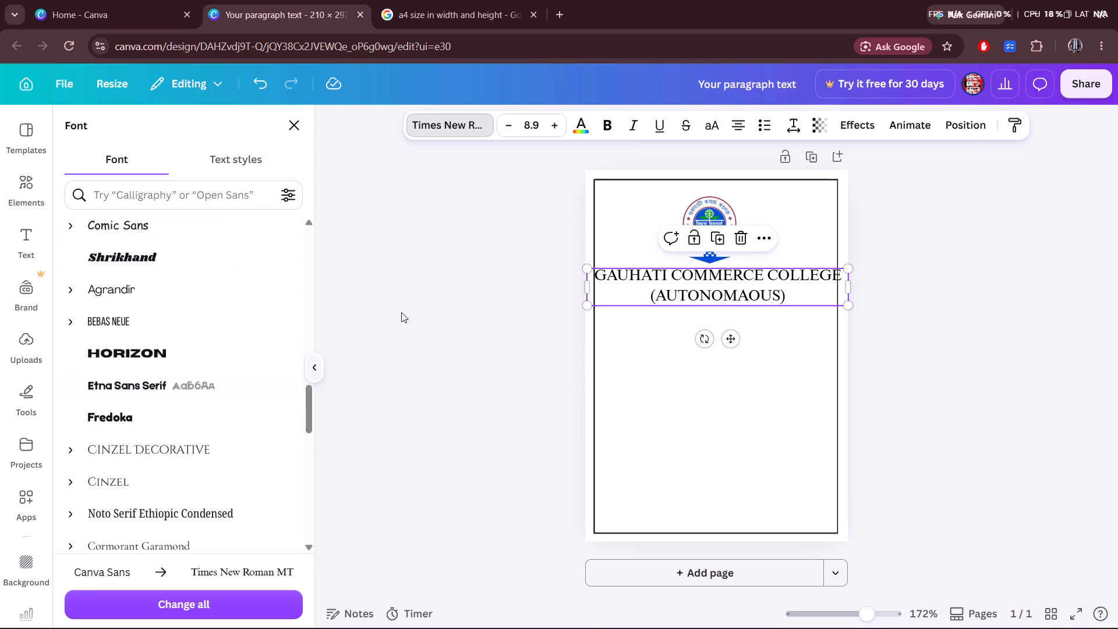
pyautogui.click(603, 127)
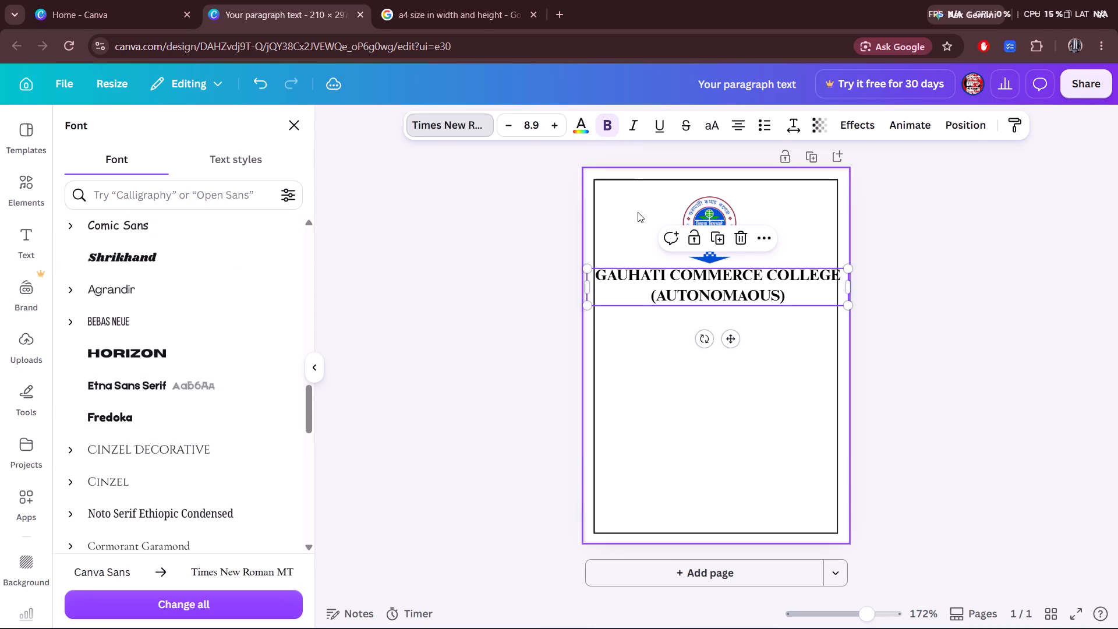
# Move the college name slightly lower below the logo and reduce its font size to 4.9 so it fits on one line.
pyautogui.moveTo(681, 287); pyautogui.dragTo(680, 298)
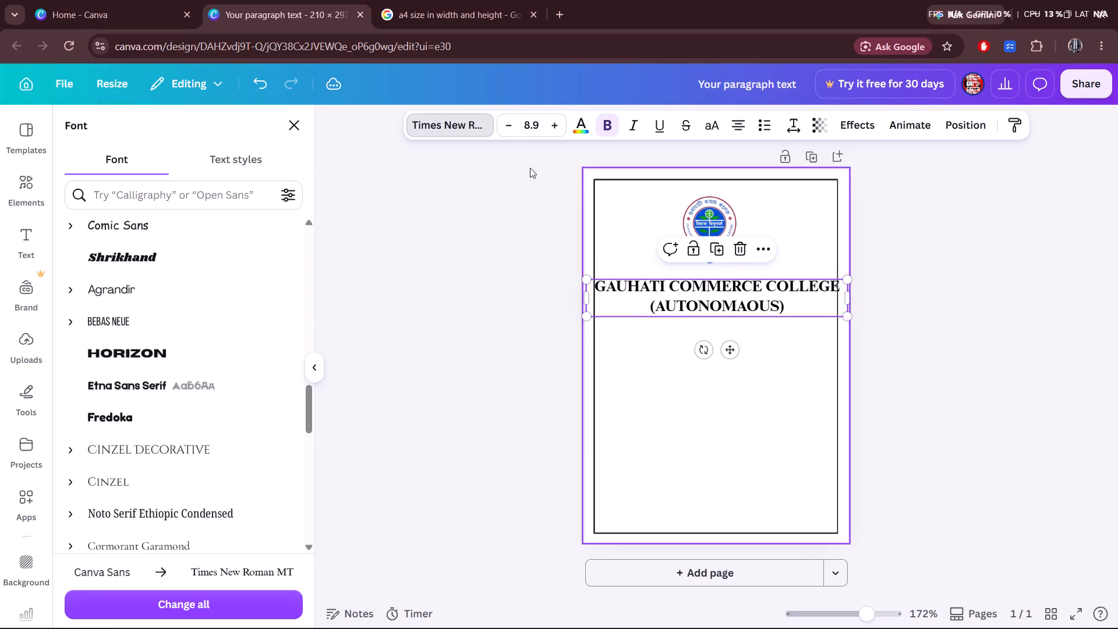
pyautogui.tripleClick(507, 130)
pyautogui.tripleClick(507, 130)
pyautogui.click(543, 127)
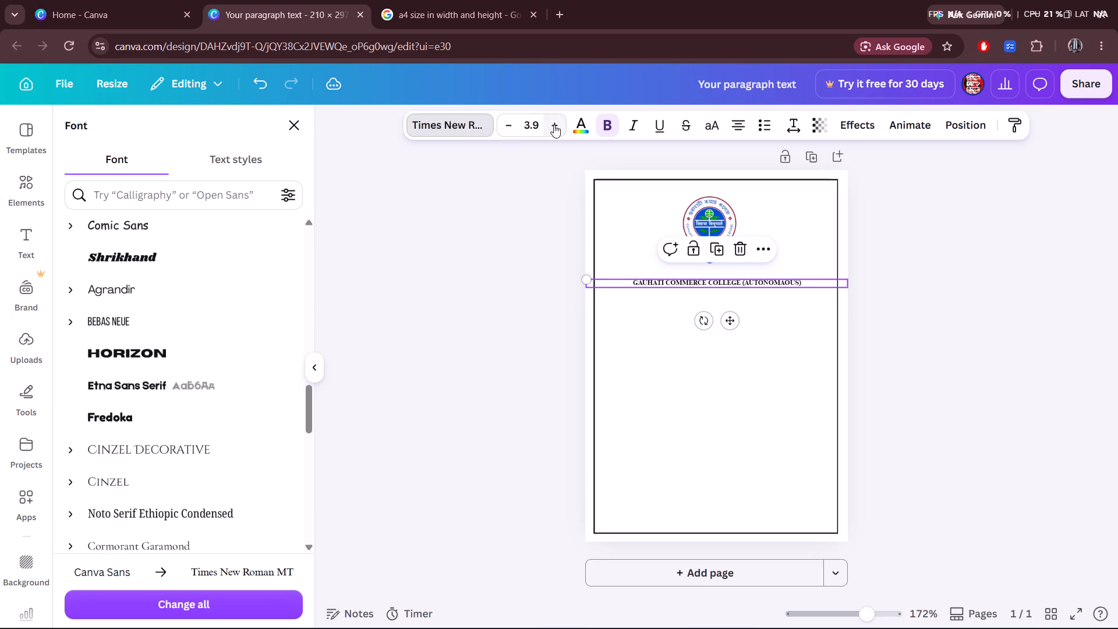
pyautogui.doubleClick(554, 125)
pyautogui.click(512, 122)
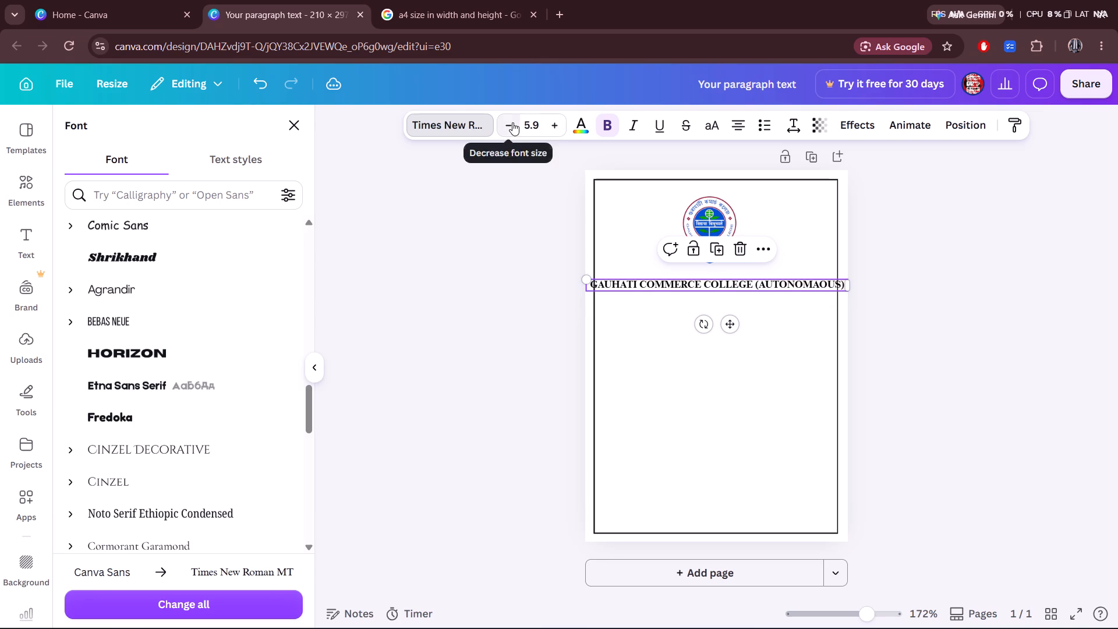
pyautogui.click(486, 190)
pyautogui.click(486, 190)
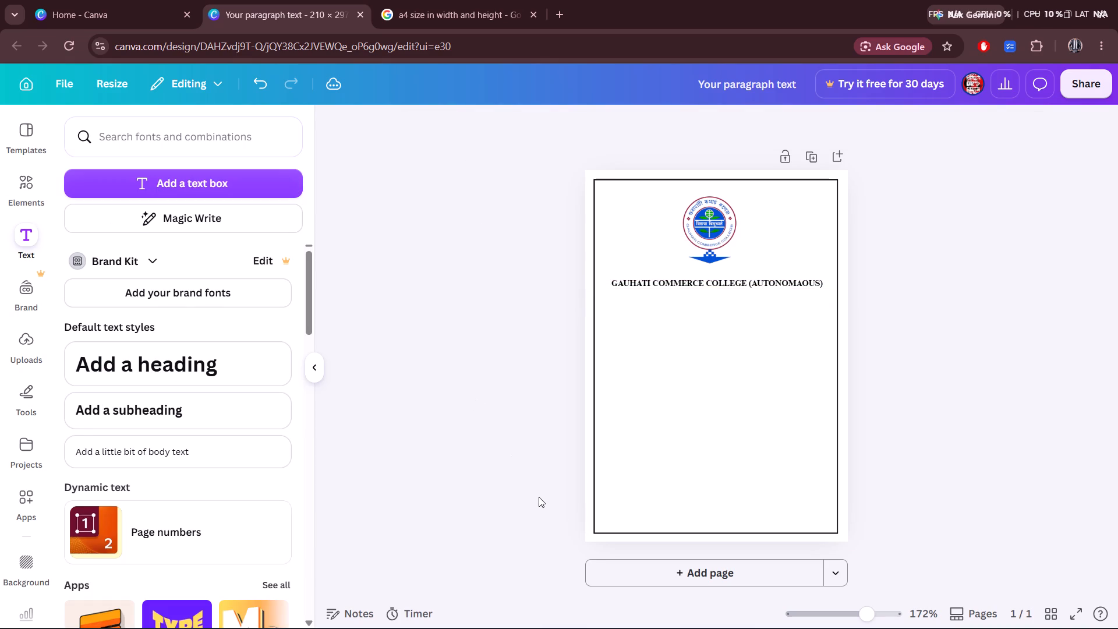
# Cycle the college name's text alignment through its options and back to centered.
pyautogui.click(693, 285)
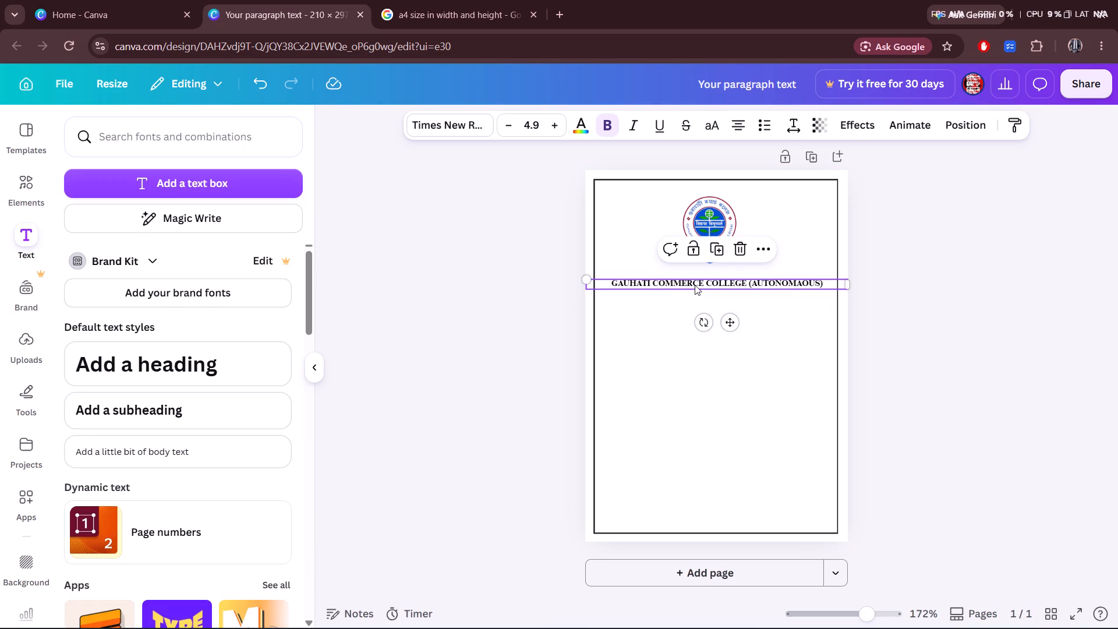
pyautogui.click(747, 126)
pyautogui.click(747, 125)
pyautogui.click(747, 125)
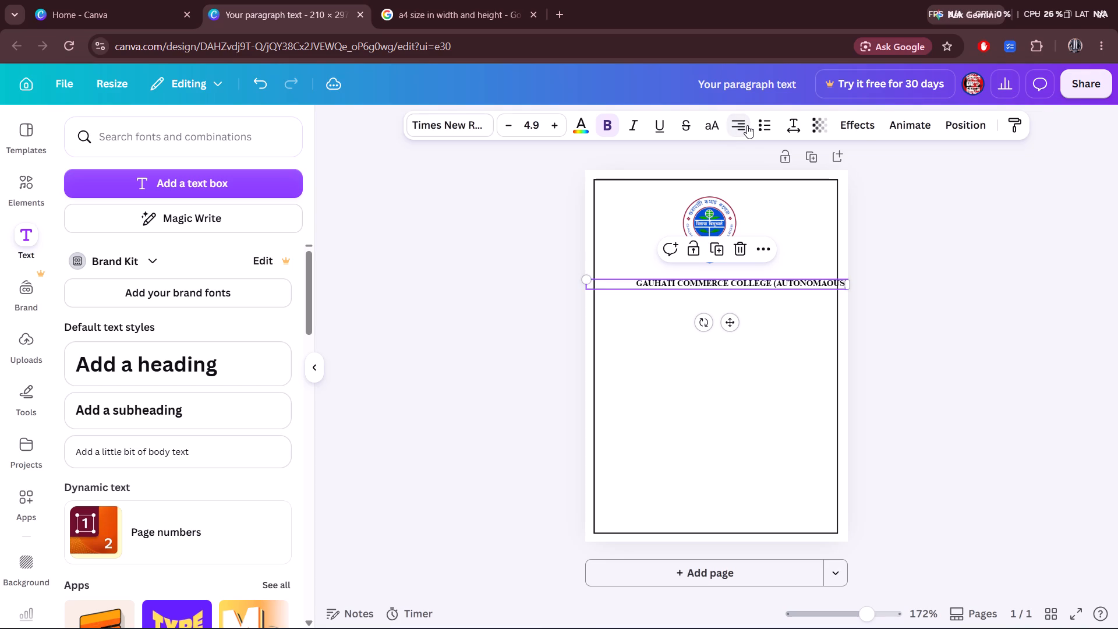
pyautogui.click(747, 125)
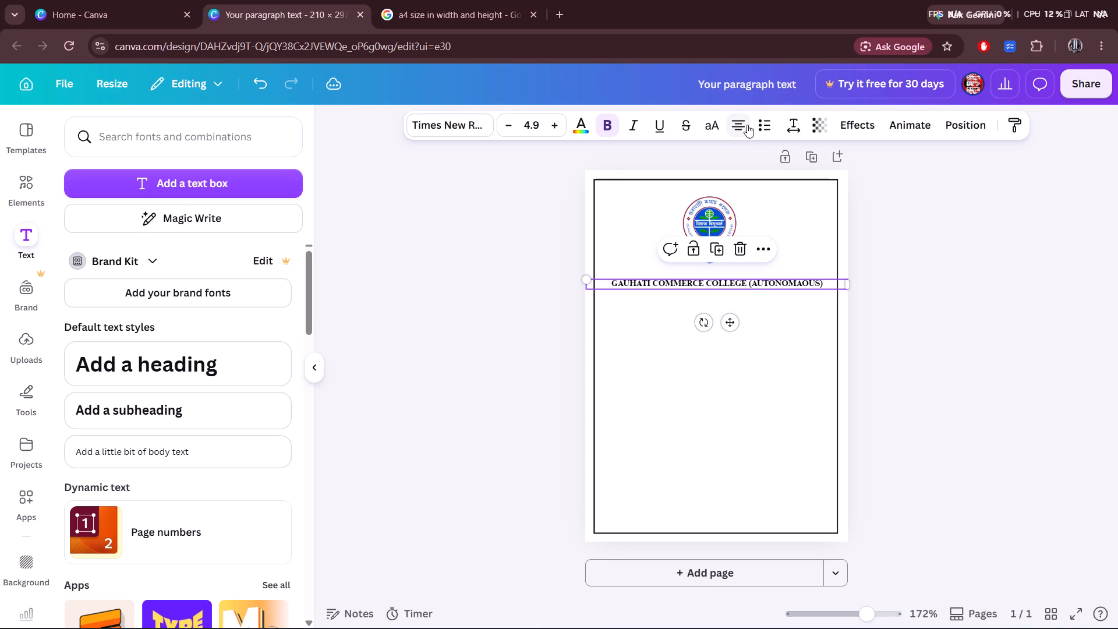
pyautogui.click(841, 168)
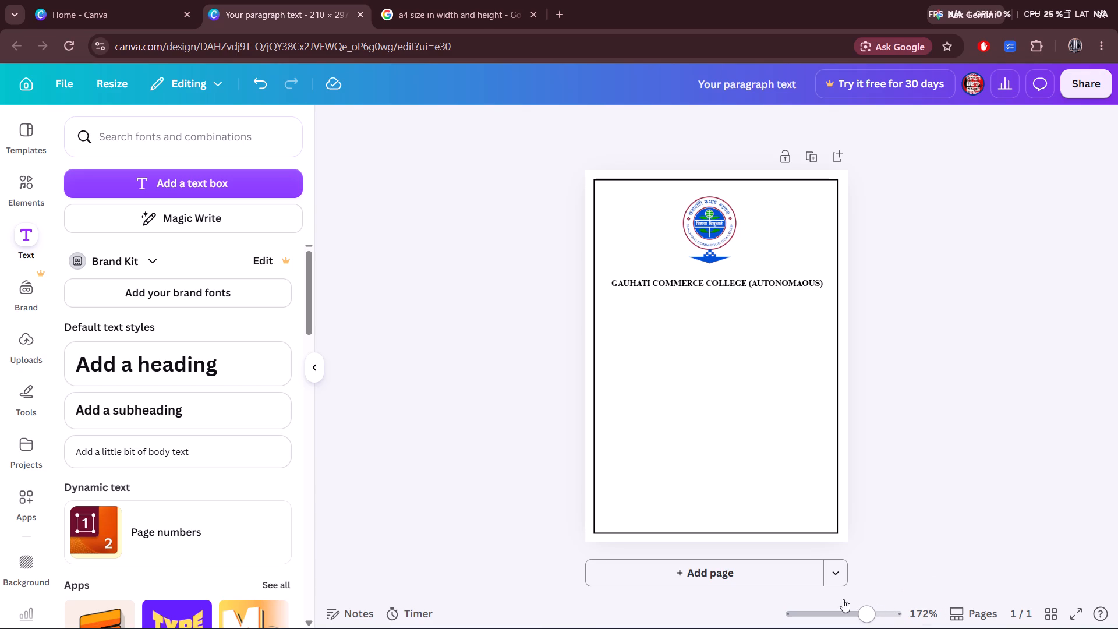
# Add a new text box below the college name reading "B.COM 5TH SEMESTER INTERNSHIP REPORT".
pyautogui.click(167, 182)
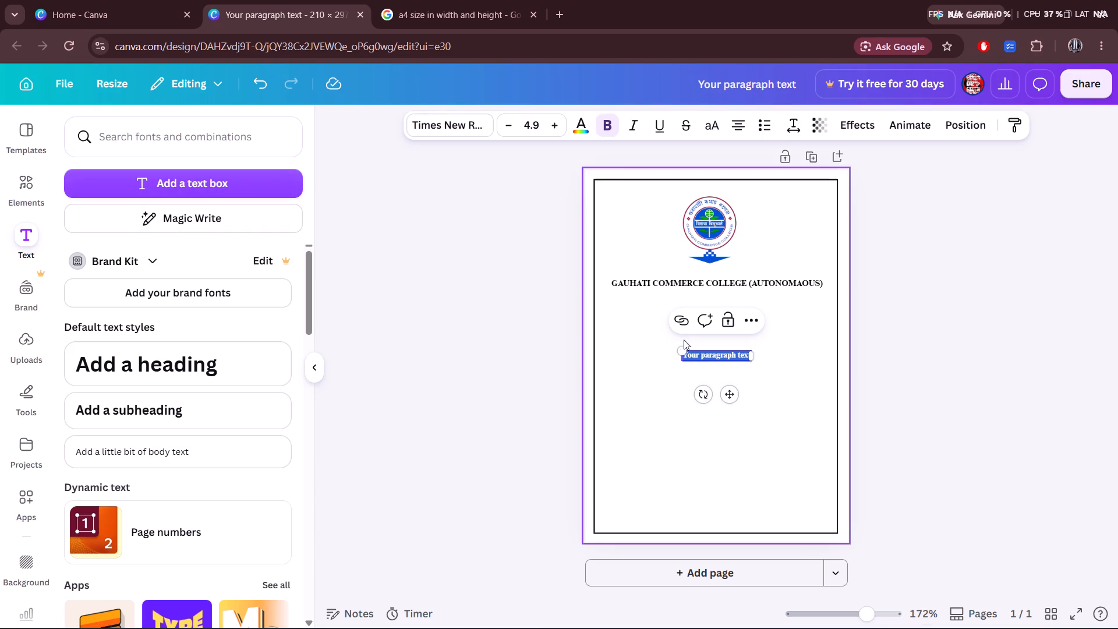
pyautogui.tripleClick(709, 358)
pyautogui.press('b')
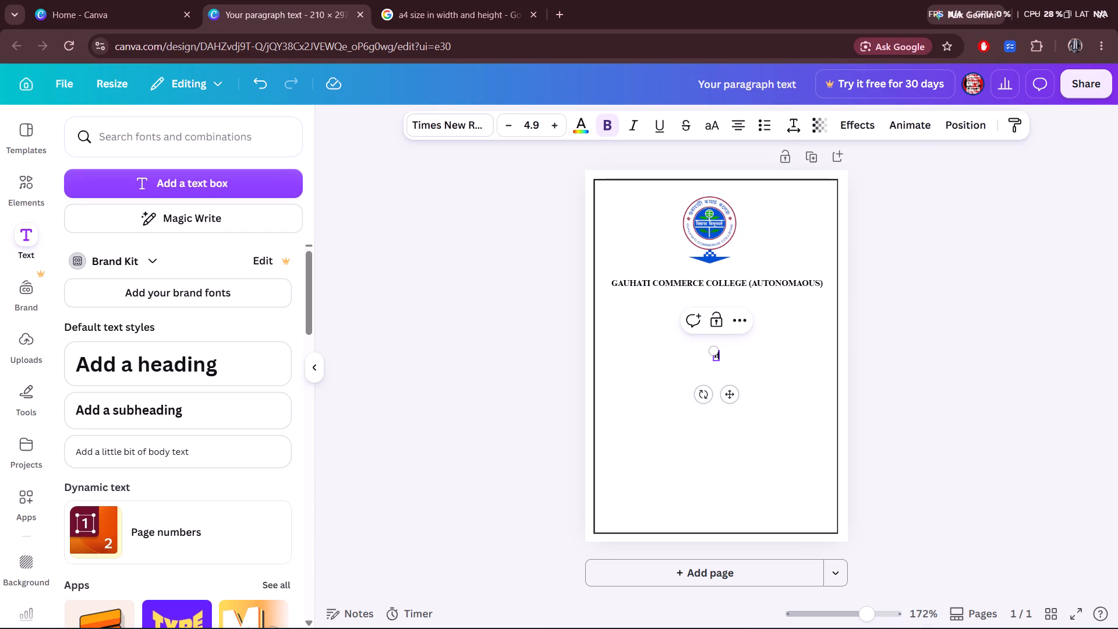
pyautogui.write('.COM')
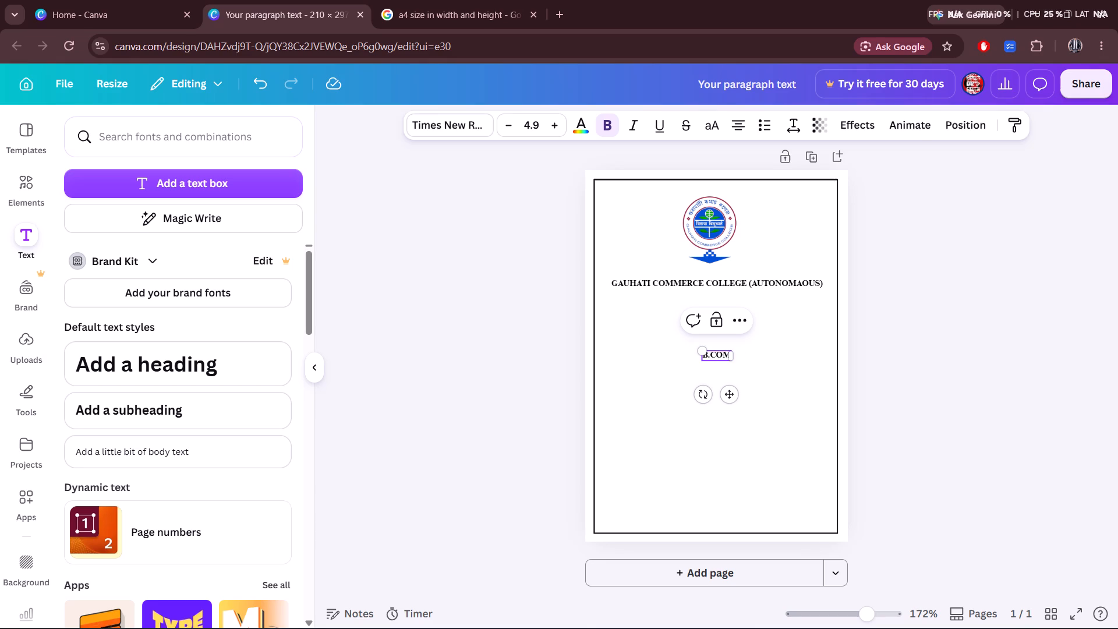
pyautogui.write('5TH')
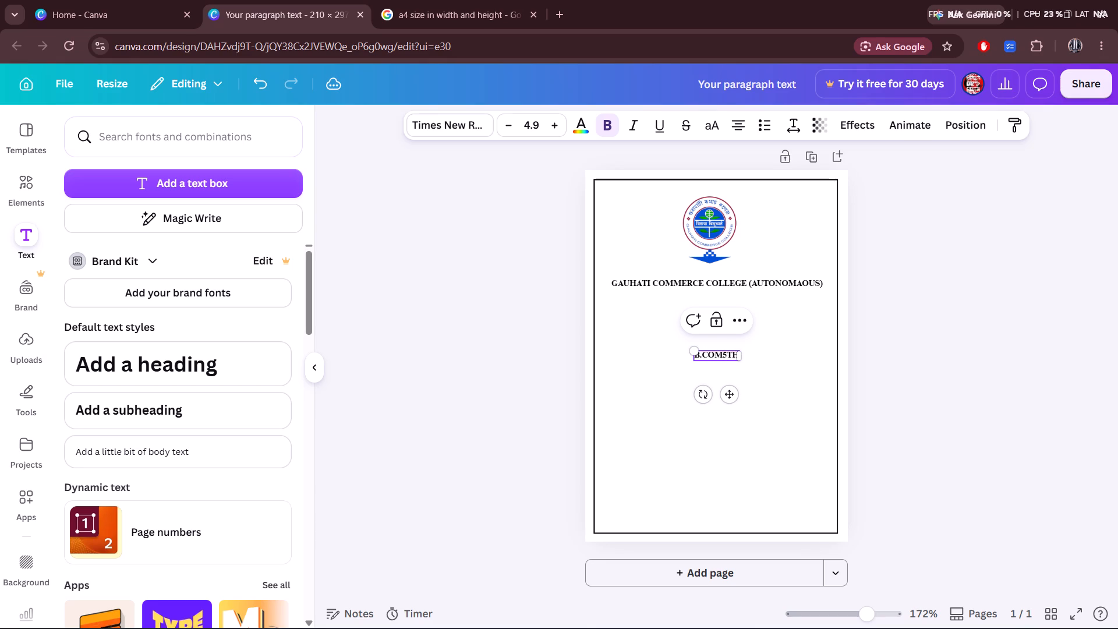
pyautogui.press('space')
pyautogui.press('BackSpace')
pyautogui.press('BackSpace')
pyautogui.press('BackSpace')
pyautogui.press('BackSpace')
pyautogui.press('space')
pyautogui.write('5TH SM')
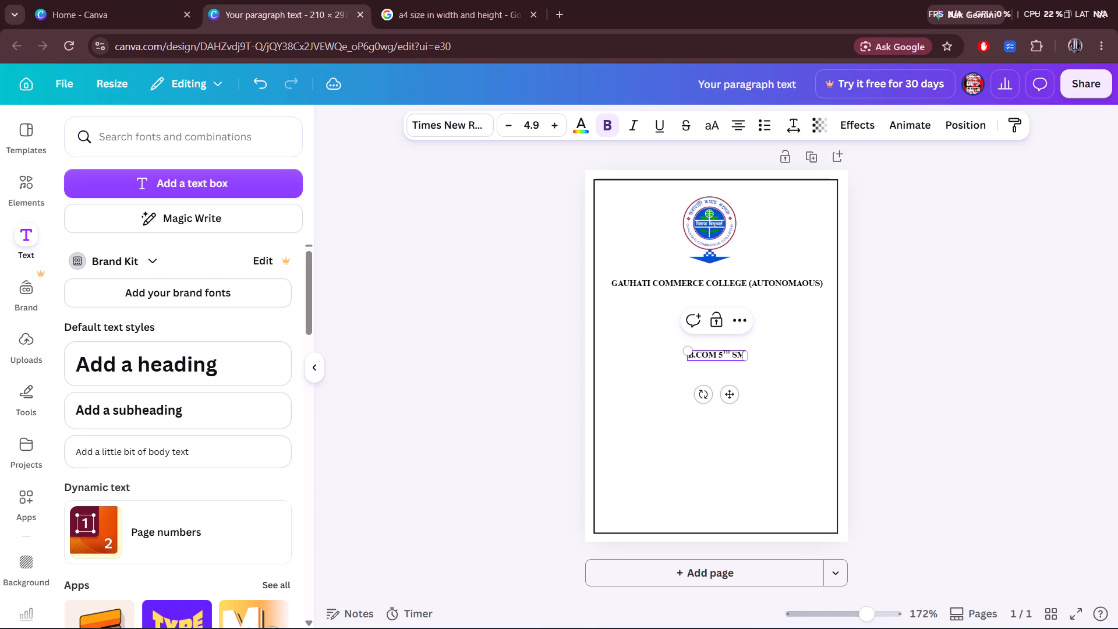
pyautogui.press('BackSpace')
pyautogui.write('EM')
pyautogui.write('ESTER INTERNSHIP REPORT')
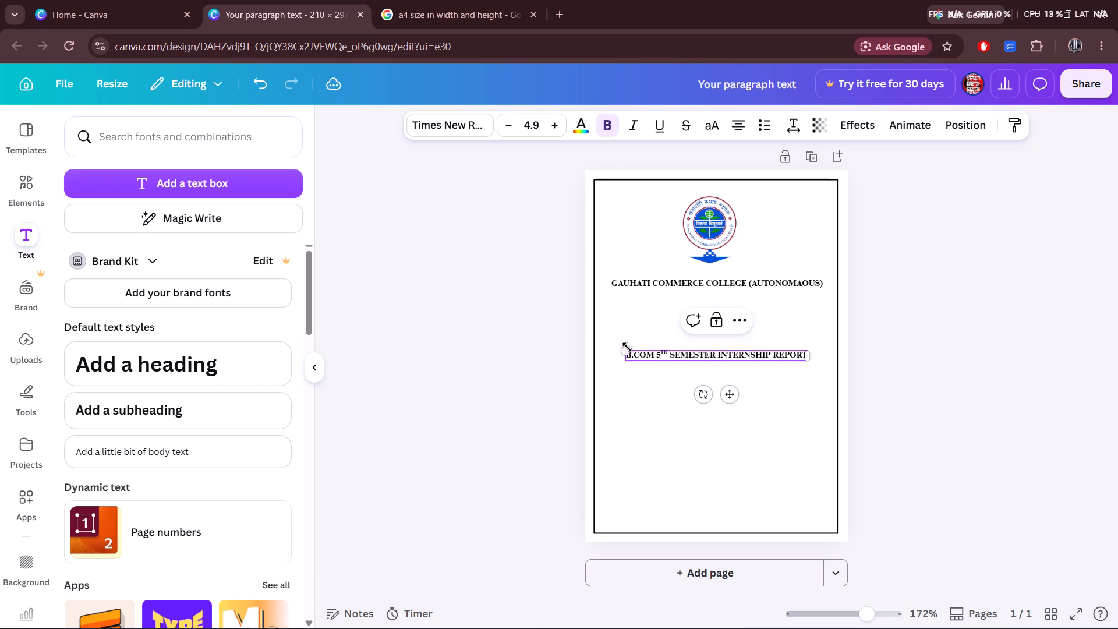
pyautogui.click(441, 330)
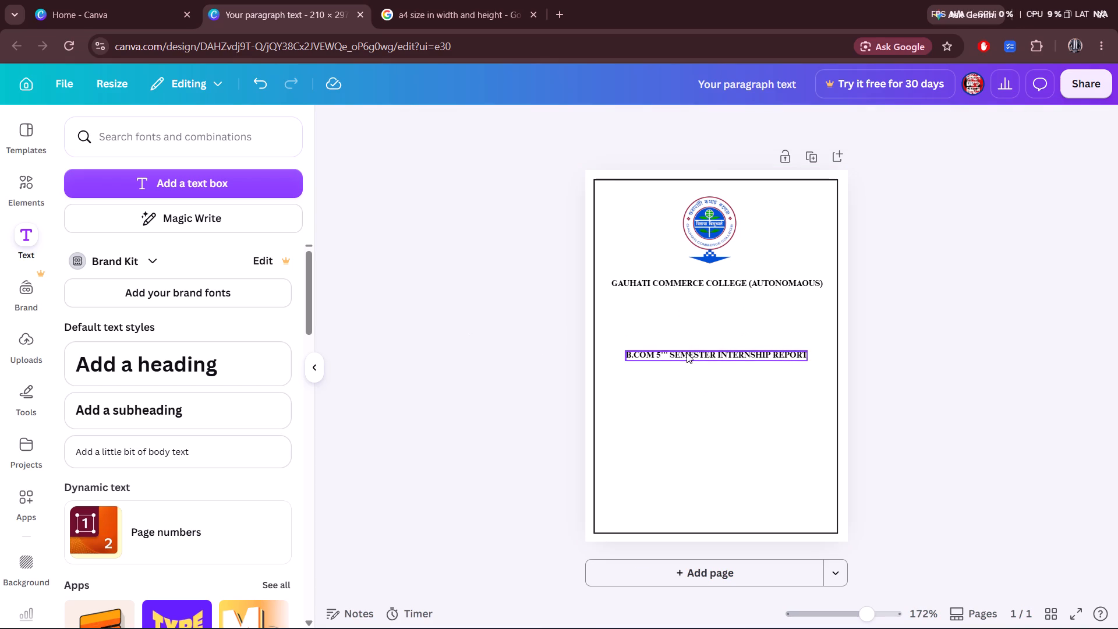
# Move the internship report line up to sit centered directly beneath the college name.
pyautogui.moveTo(687, 353); pyautogui.dragTo(686, 296)
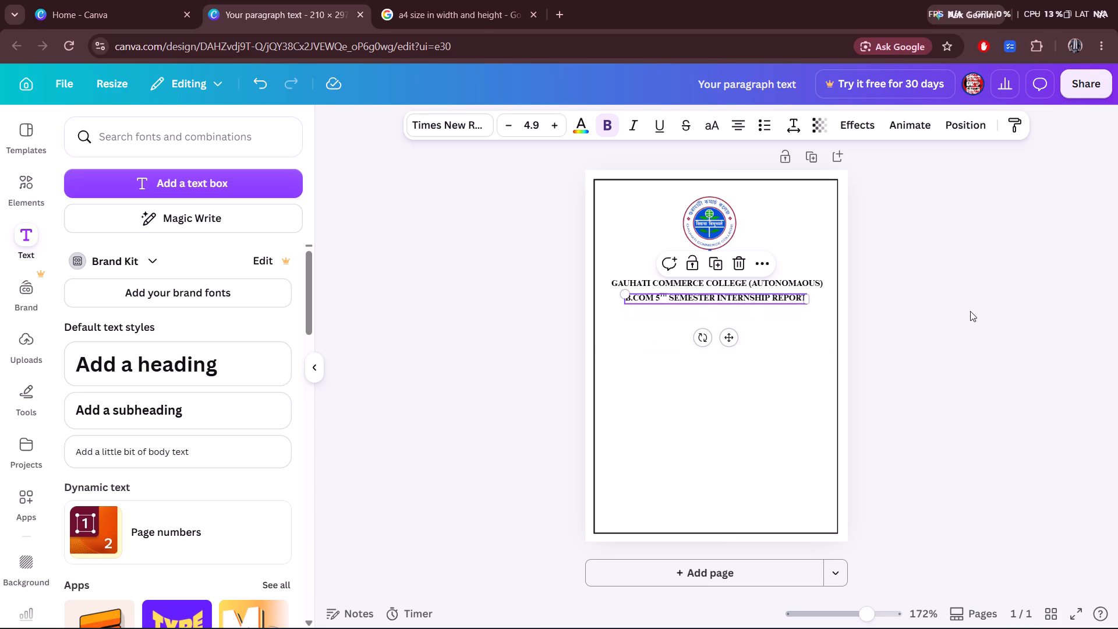
pyautogui.click(971, 311)
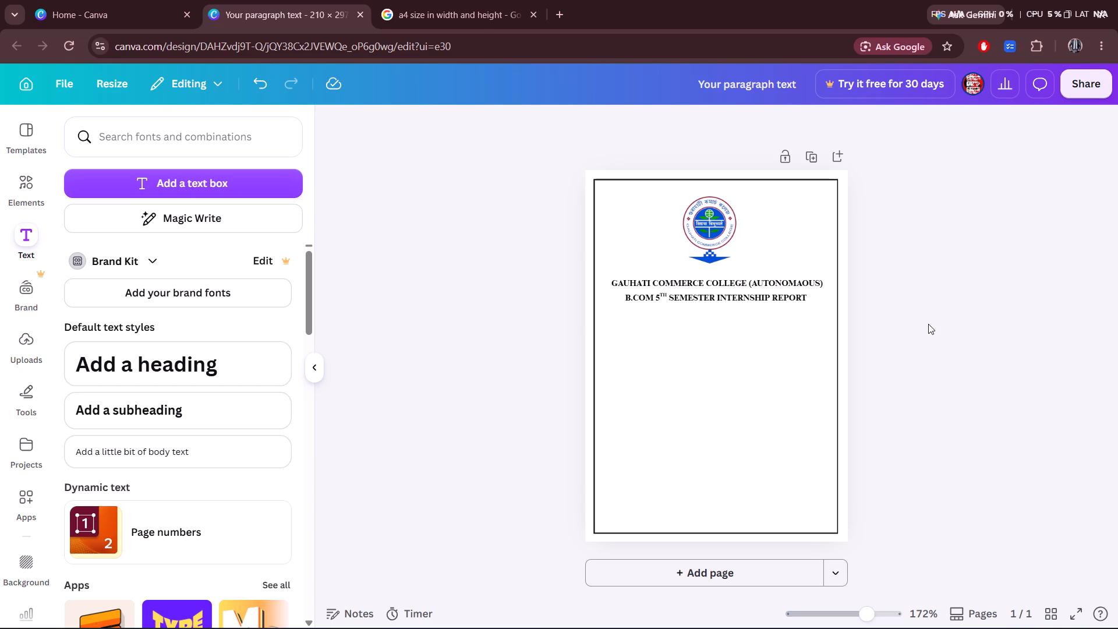
# Shift the college name and the internship report line slightly down, leaving a little more space between the two lines.
pyautogui.click(749, 280)
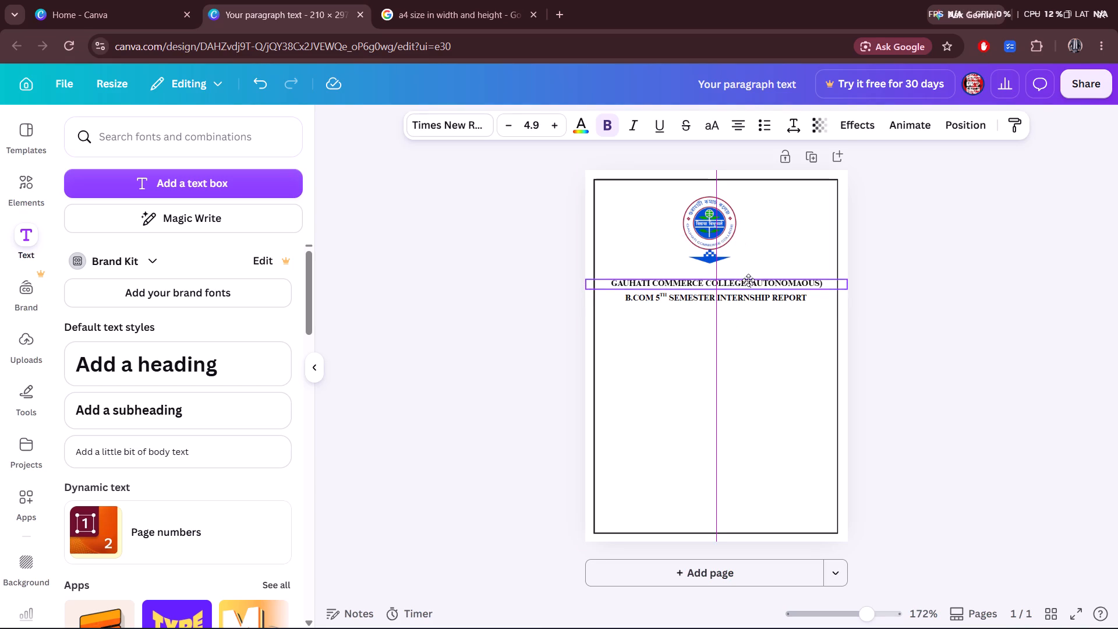
pyautogui.moveTo(748, 296); pyautogui.dragTo(748, 301)
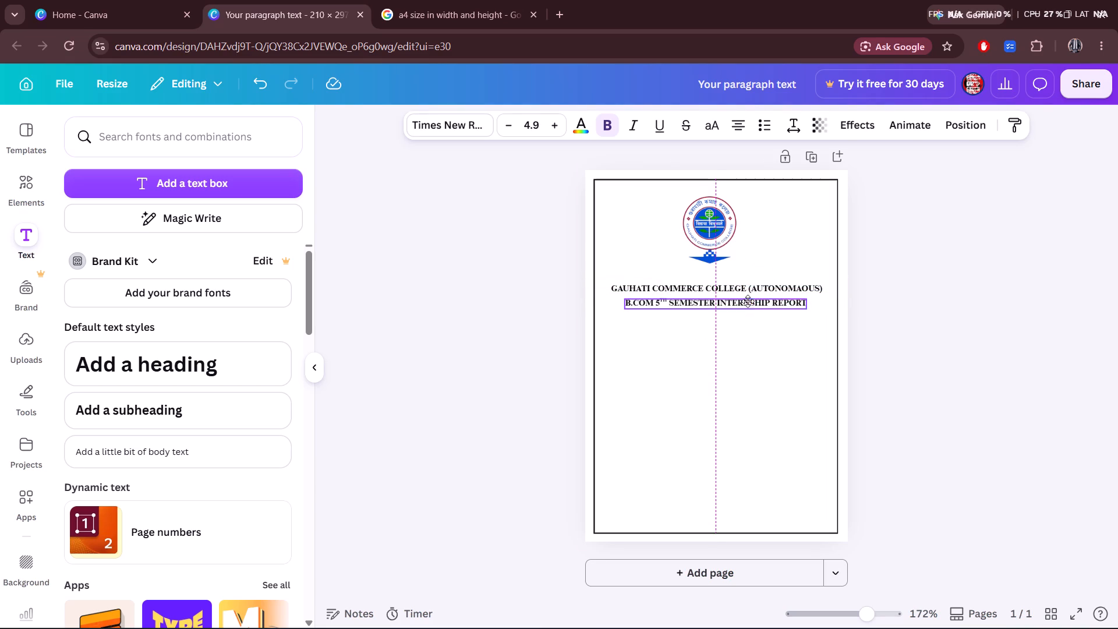
pyautogui.moveTo(748, 301); pyautogui.dragTo(748, 305)
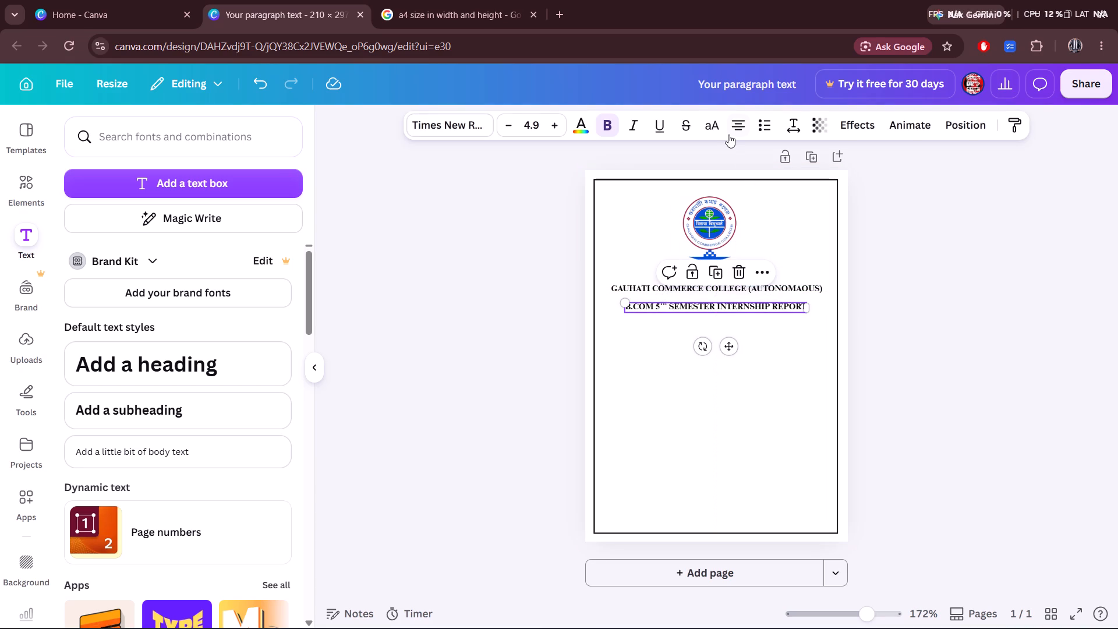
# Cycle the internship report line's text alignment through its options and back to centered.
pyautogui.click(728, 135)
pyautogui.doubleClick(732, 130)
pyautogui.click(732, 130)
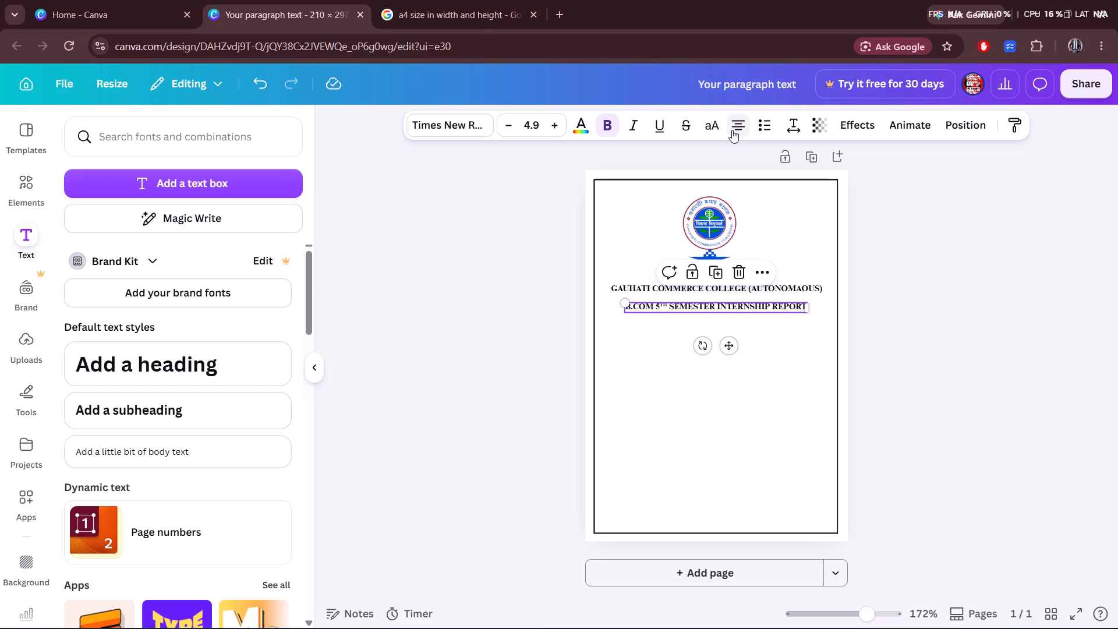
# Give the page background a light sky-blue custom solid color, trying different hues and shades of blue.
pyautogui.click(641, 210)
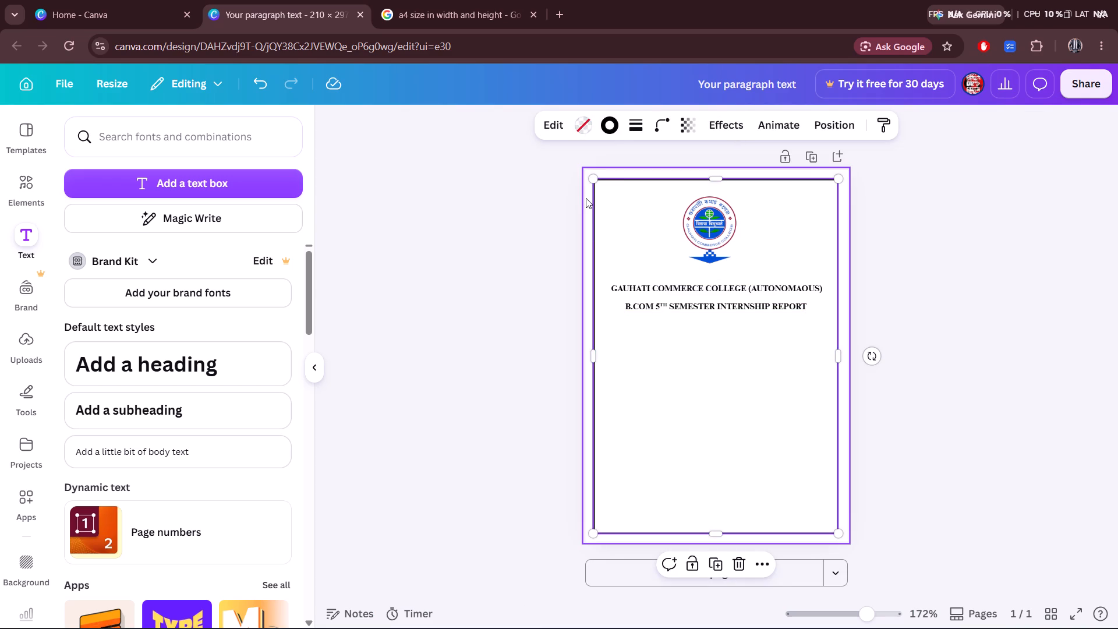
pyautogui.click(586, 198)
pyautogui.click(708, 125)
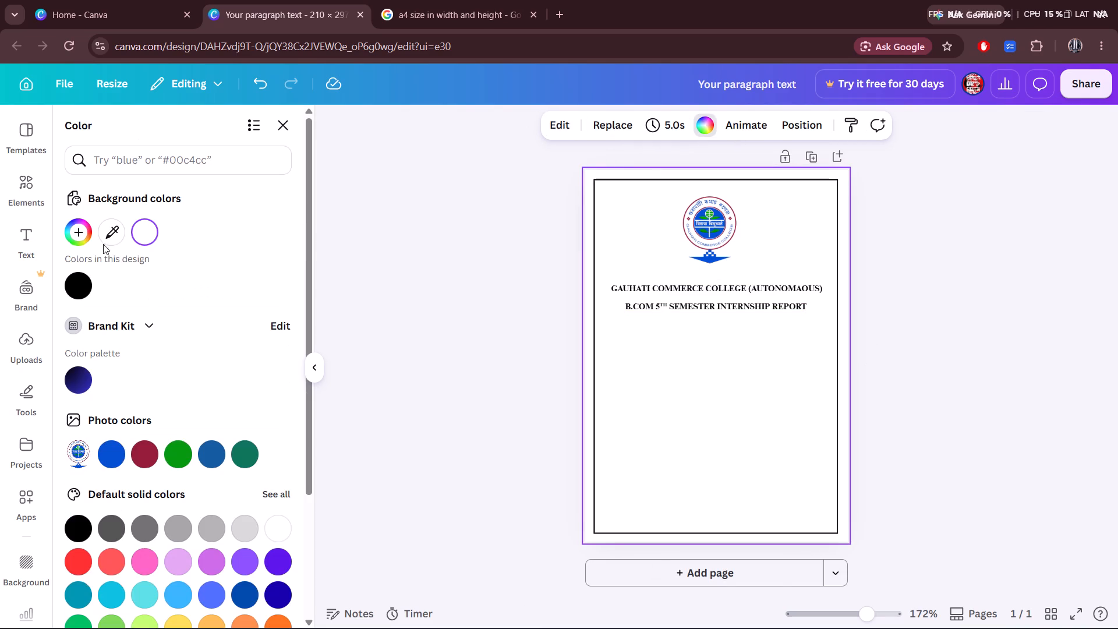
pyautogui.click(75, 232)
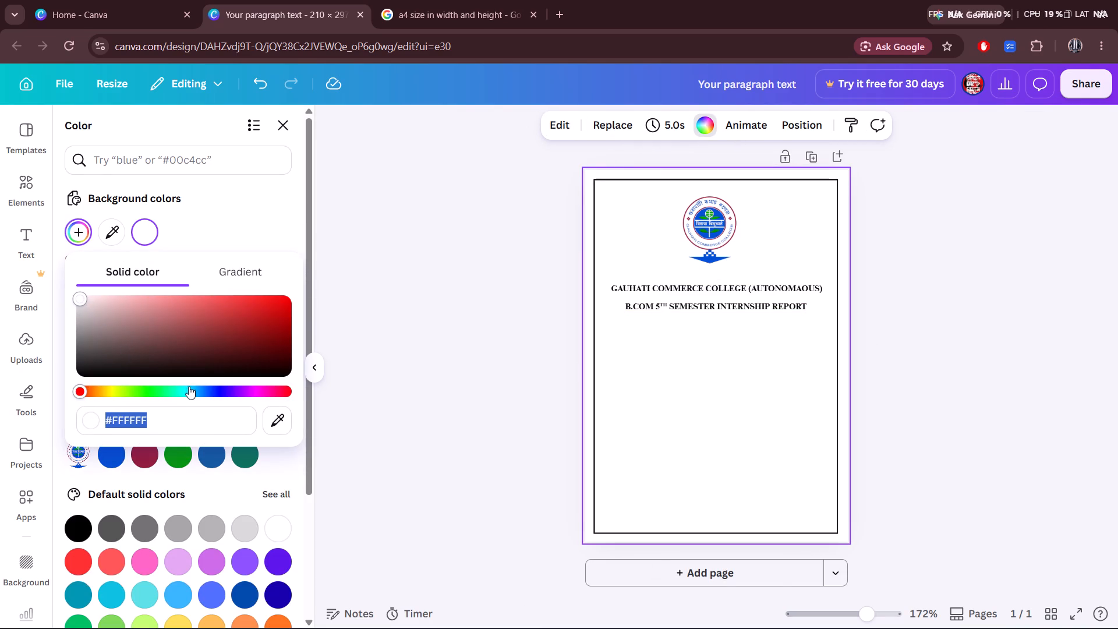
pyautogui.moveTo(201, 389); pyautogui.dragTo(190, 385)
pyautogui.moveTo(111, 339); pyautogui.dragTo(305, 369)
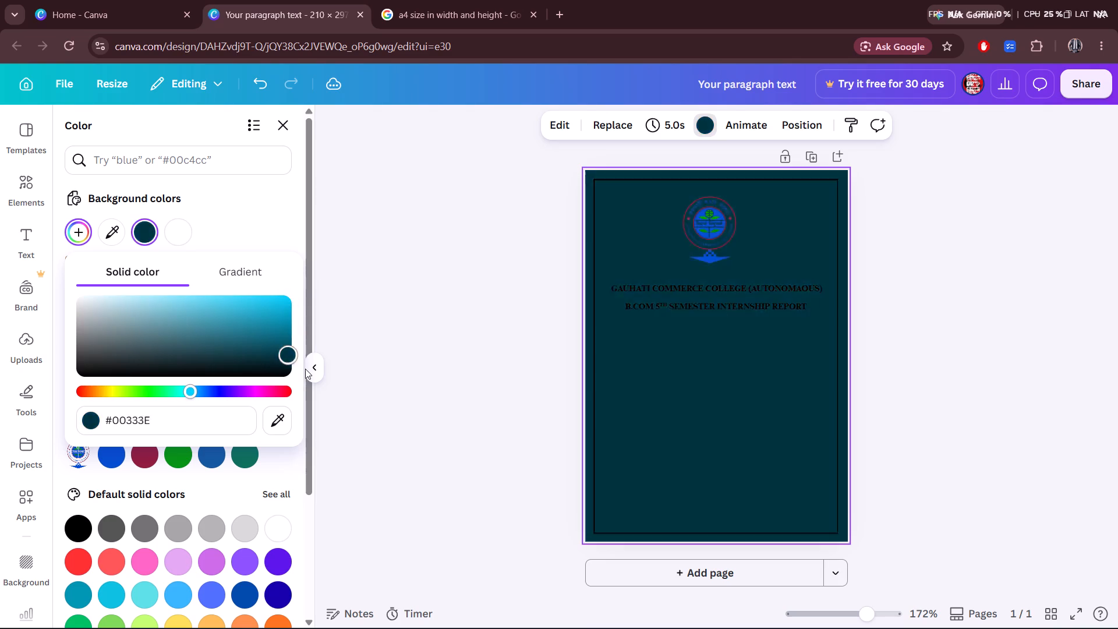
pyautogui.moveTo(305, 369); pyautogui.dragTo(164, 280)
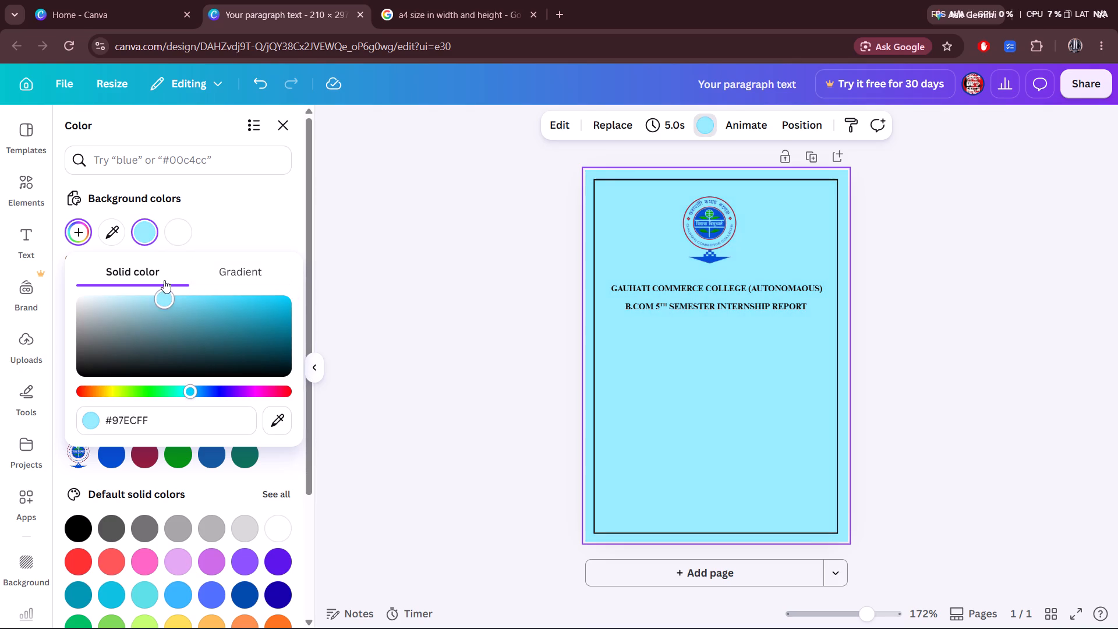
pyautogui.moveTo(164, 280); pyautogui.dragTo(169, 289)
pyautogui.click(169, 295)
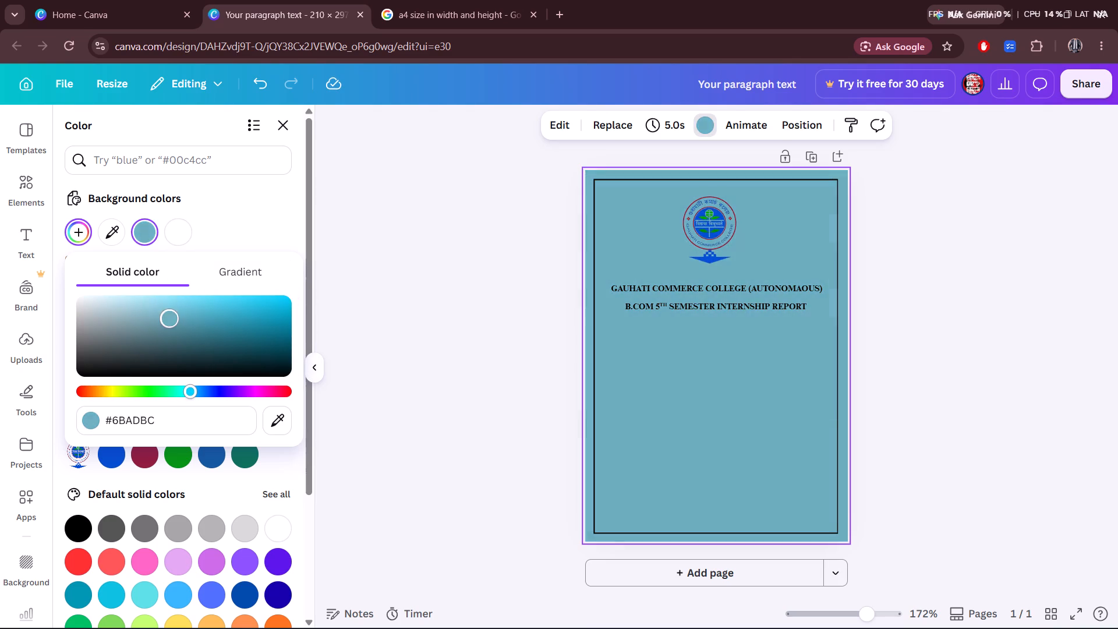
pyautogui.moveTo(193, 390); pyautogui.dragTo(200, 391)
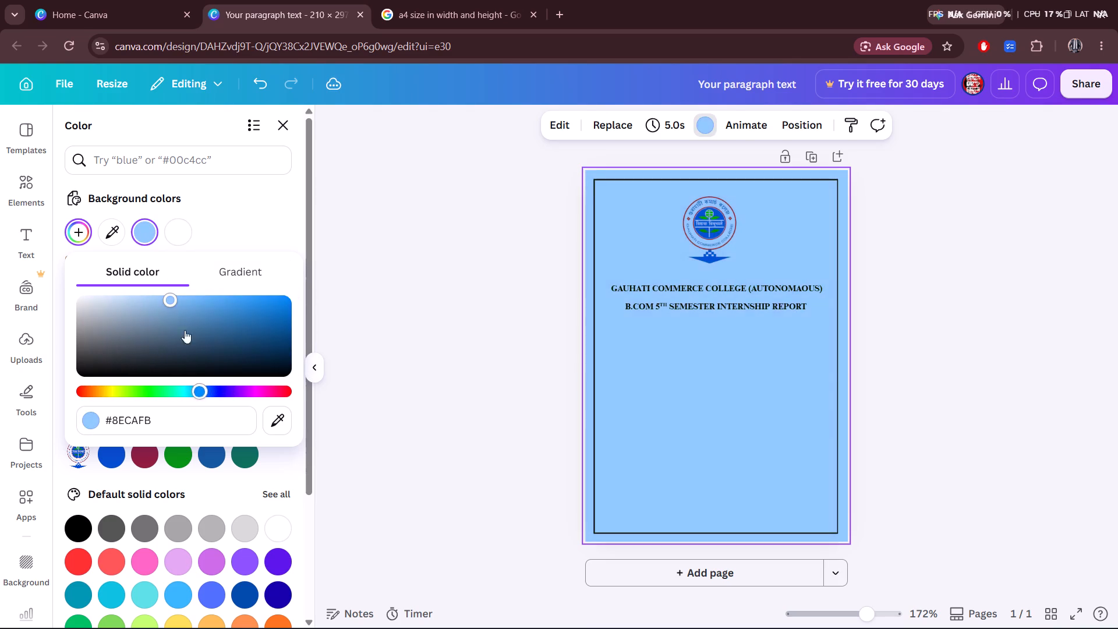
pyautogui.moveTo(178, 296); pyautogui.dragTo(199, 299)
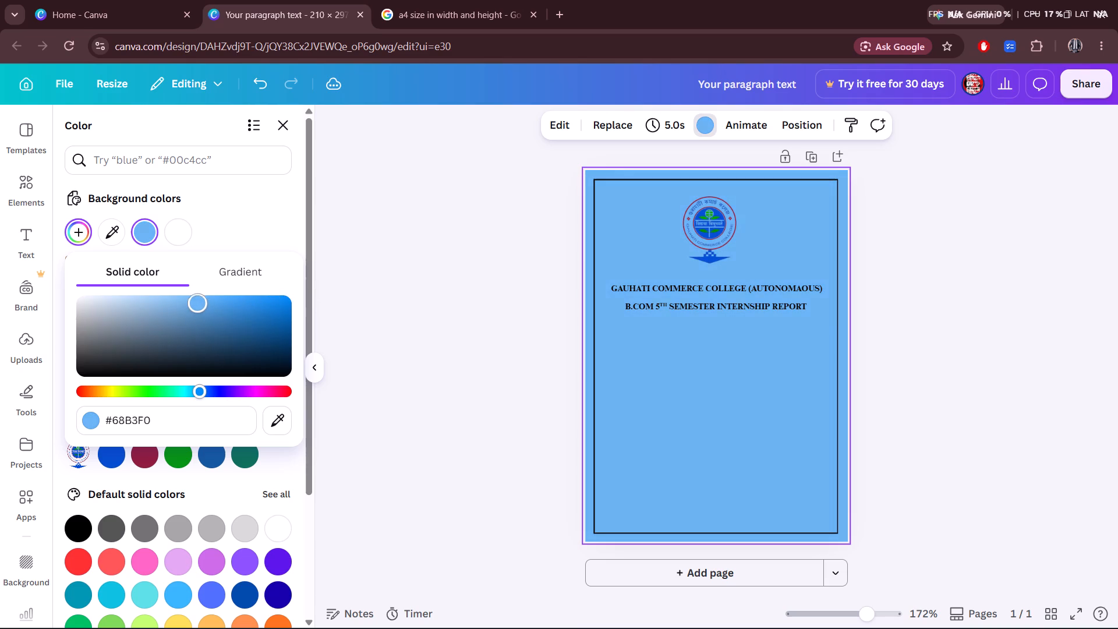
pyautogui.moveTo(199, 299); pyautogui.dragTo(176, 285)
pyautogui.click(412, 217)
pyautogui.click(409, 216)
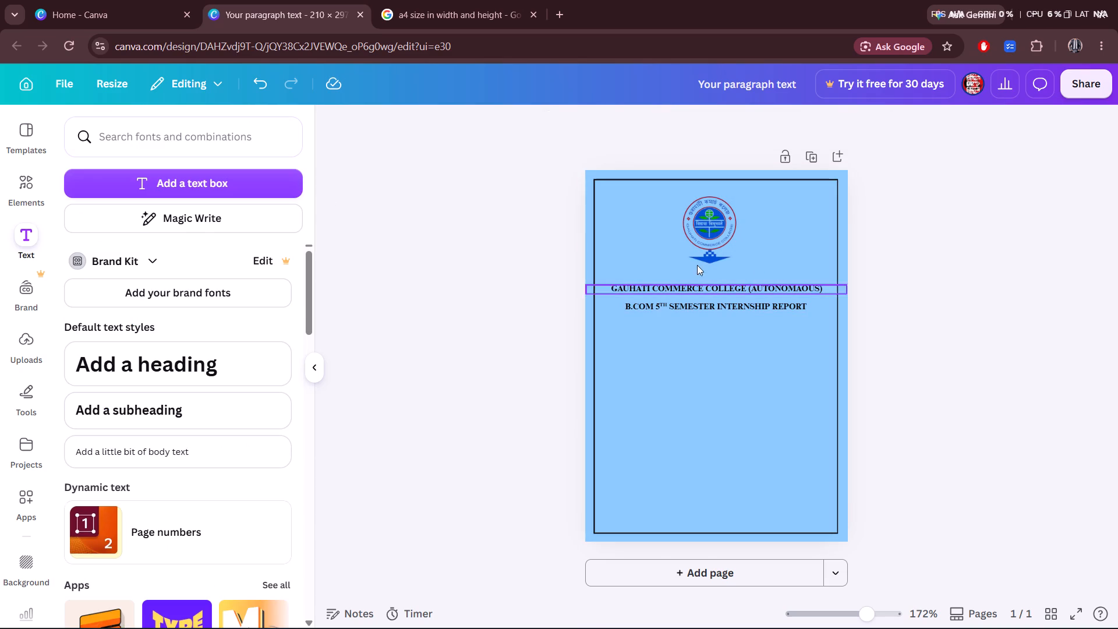
# Try the blue photo colors from the logo as the page background and lighten the darker one to a very pale blue.
pyautogui.click(662, 219)
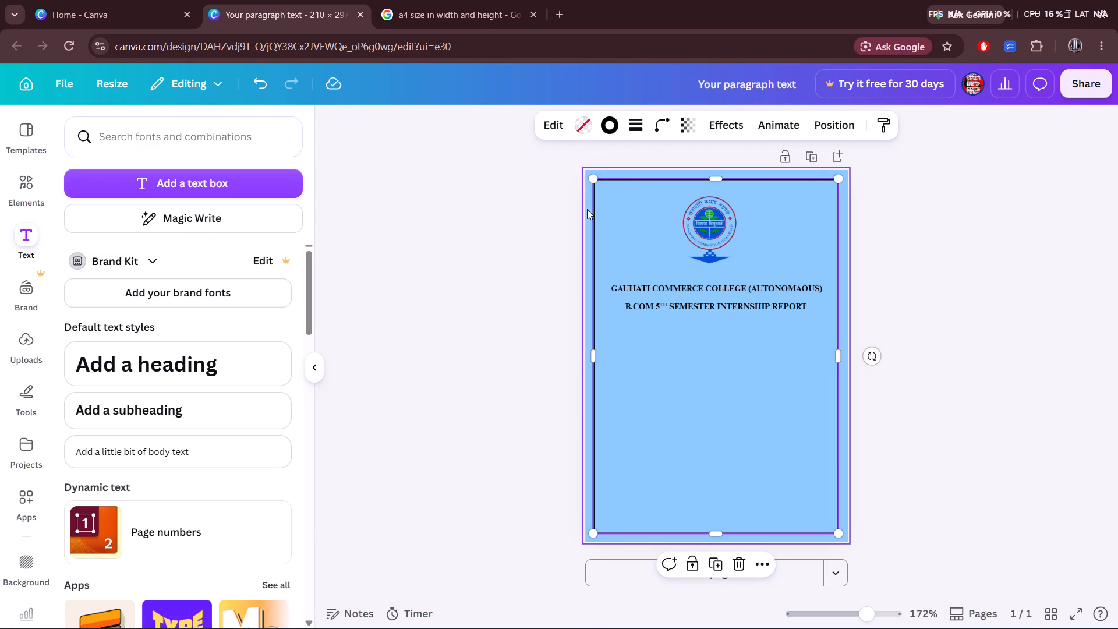
pyautogui.click(587, 209)
pyautogui.click(705, 128)
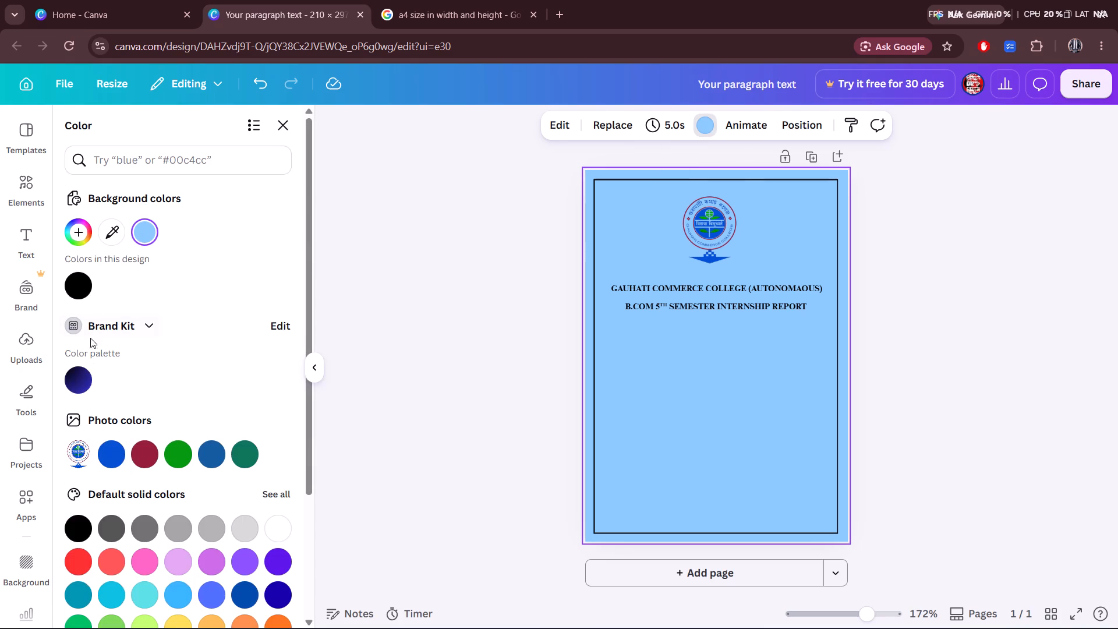
pyautogui.scroll(-1, 113, 390)
pyautogui.click(68, 371)
pyautogui.moveTo(94, 385); pyautogui.dragTo(100, 386)
pyautogui.click(102, 386)
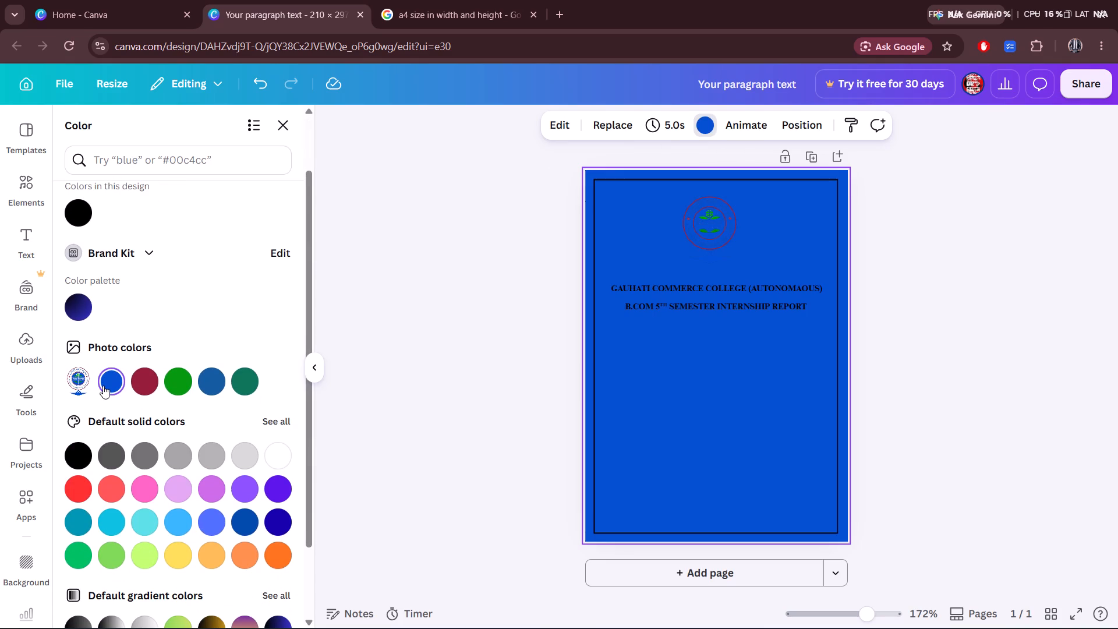
pyautogui.scroll(1, 112, 338)
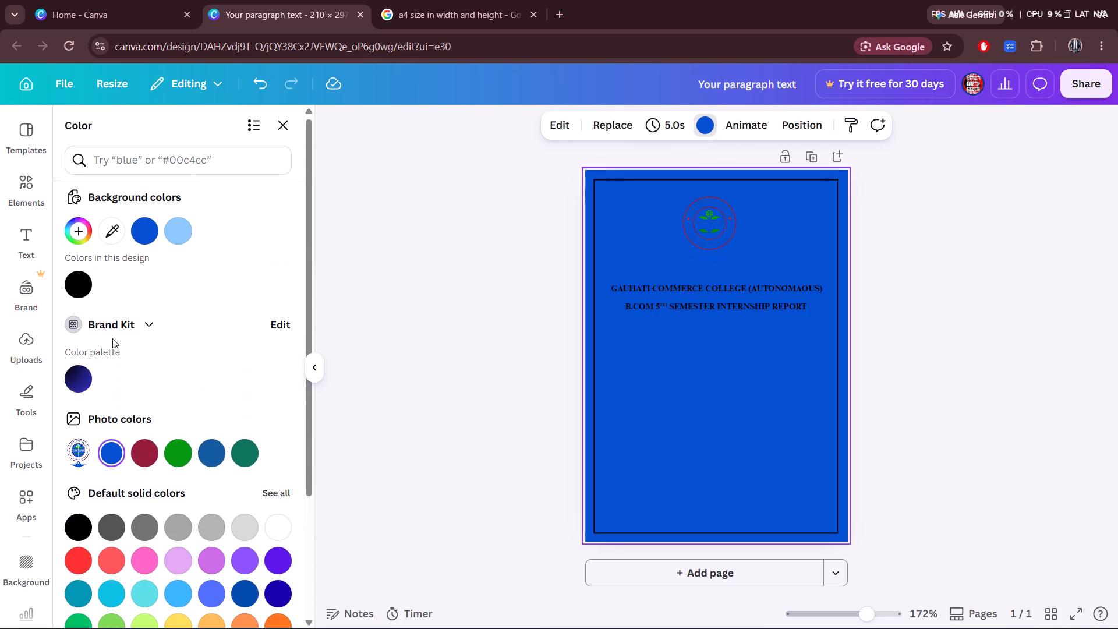
pyautogui.click(211, 466)
pyautogui.scroll(2, 201, 444)
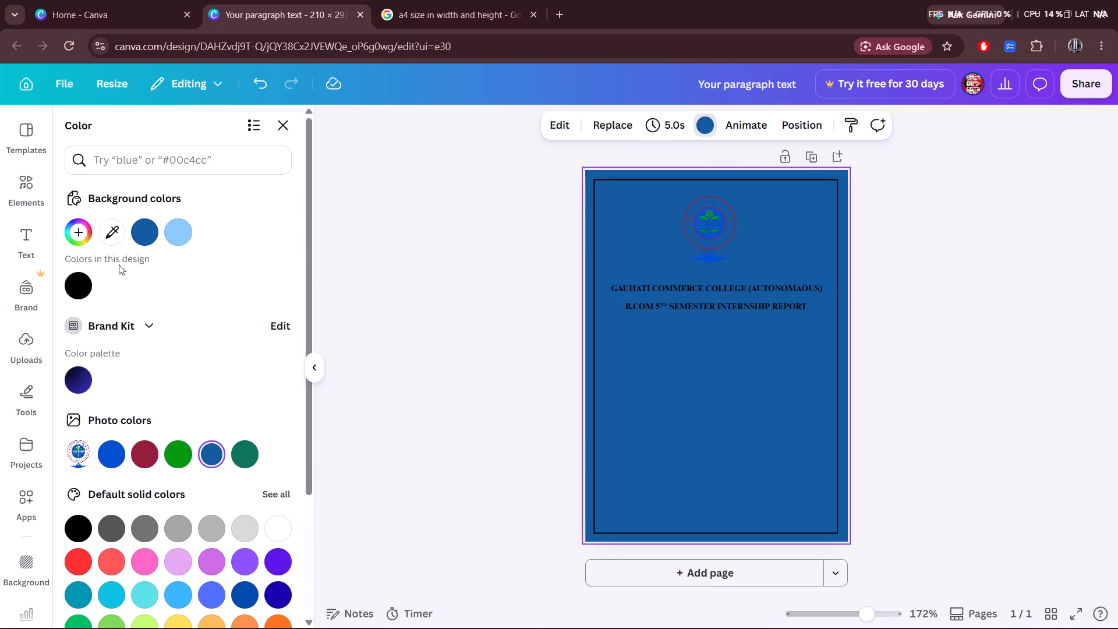
pyautogui.click(88, 239)
pyautogui.moveTo(264, 328); pyautogui.dragTo(192, 305)
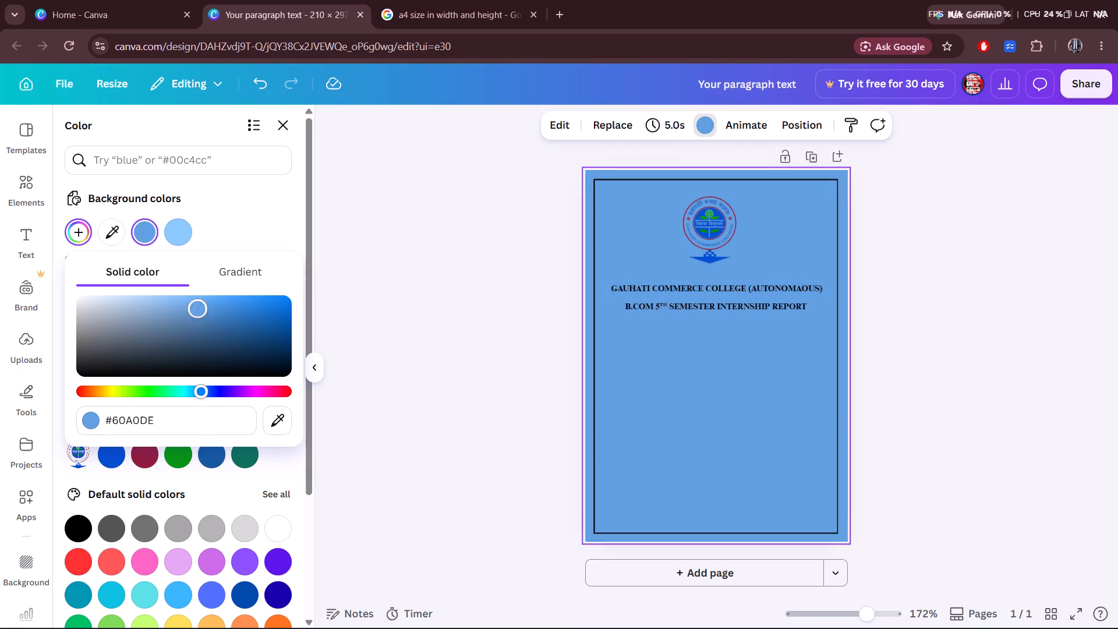
pyautogui.moveTo(192, 305); pyautogui.dragTo(116, 262)
pyautogui.doubleClick(426, 260)
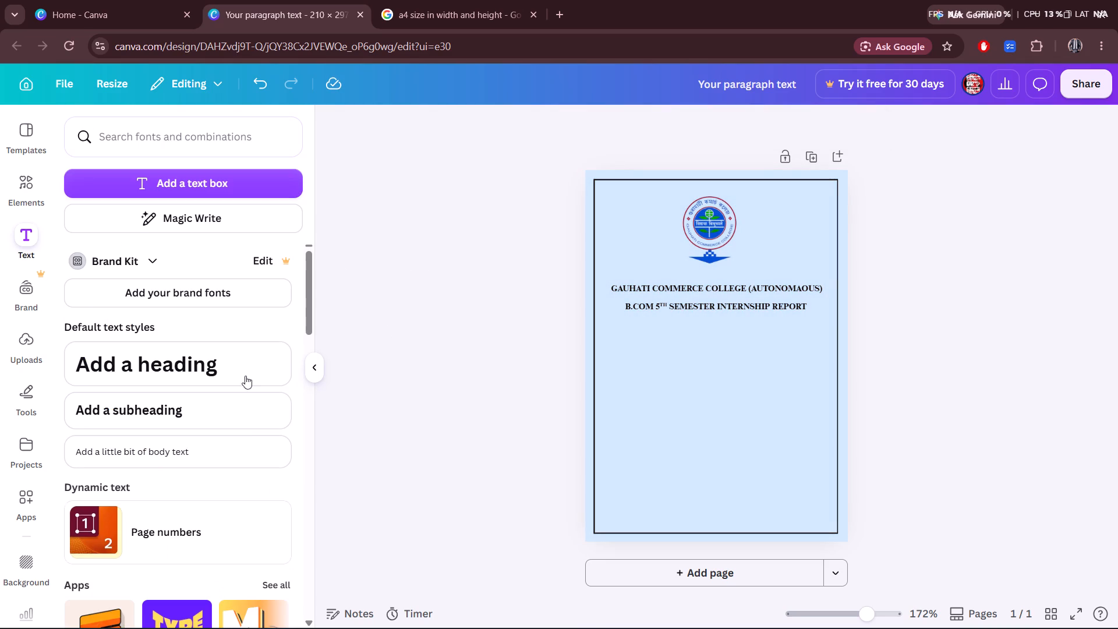
# Add a new text box below the internship report line reading "MAJOR : JI".
pyautogui.click(277, 178)
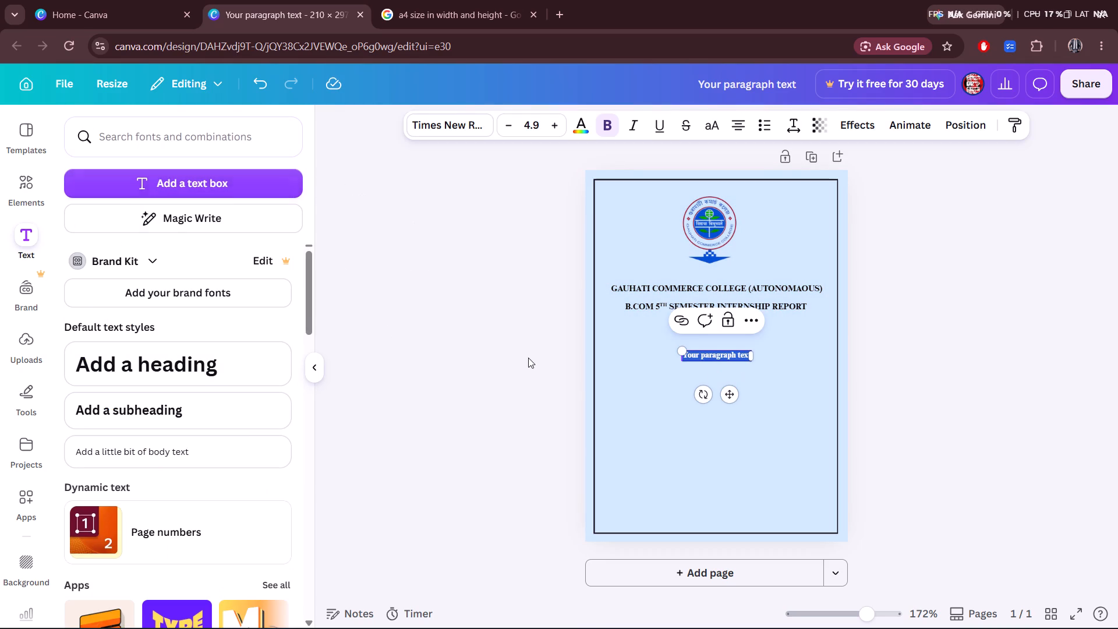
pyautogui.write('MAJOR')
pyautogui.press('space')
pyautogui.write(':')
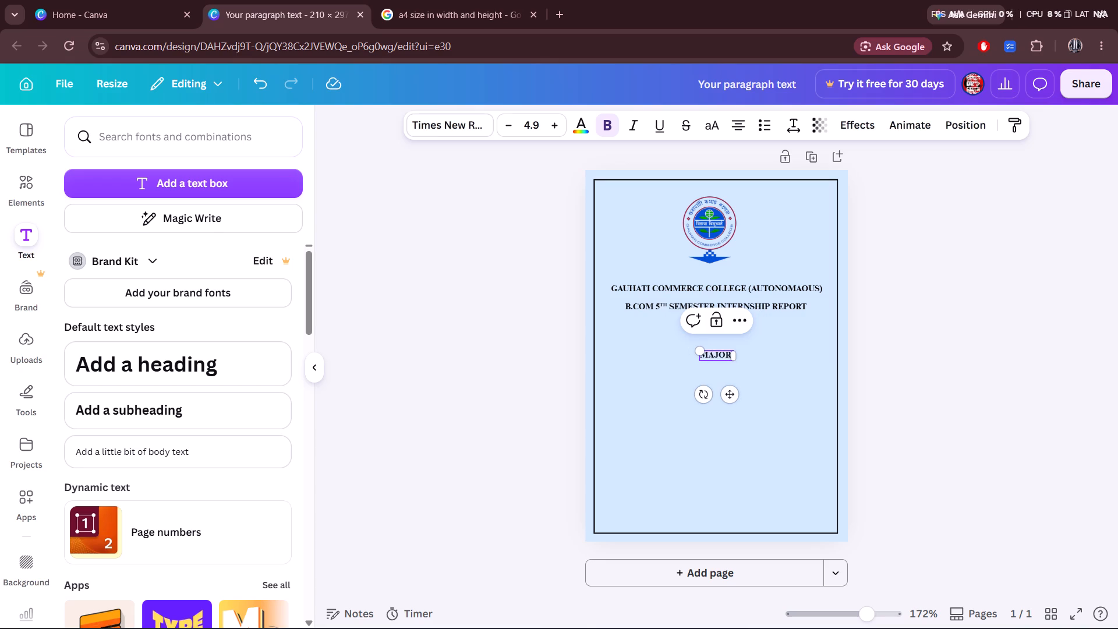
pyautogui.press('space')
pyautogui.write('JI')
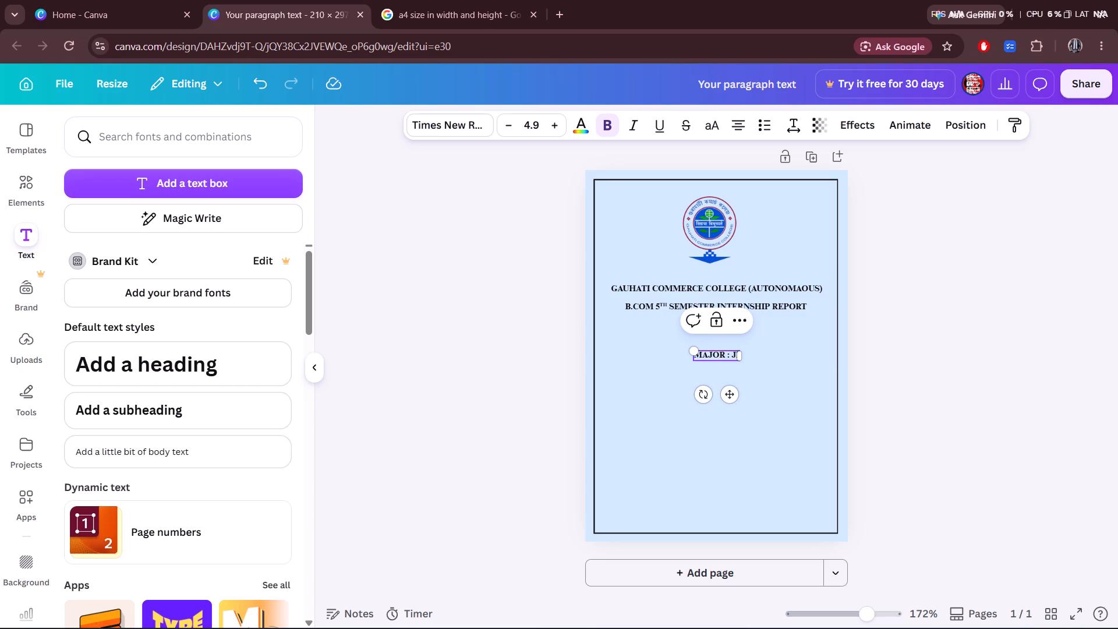
# Switch to the Google tab and search for "human resource management".
pyautogui.click(399, 0)
pyautogui.tripleClick(572, 94)
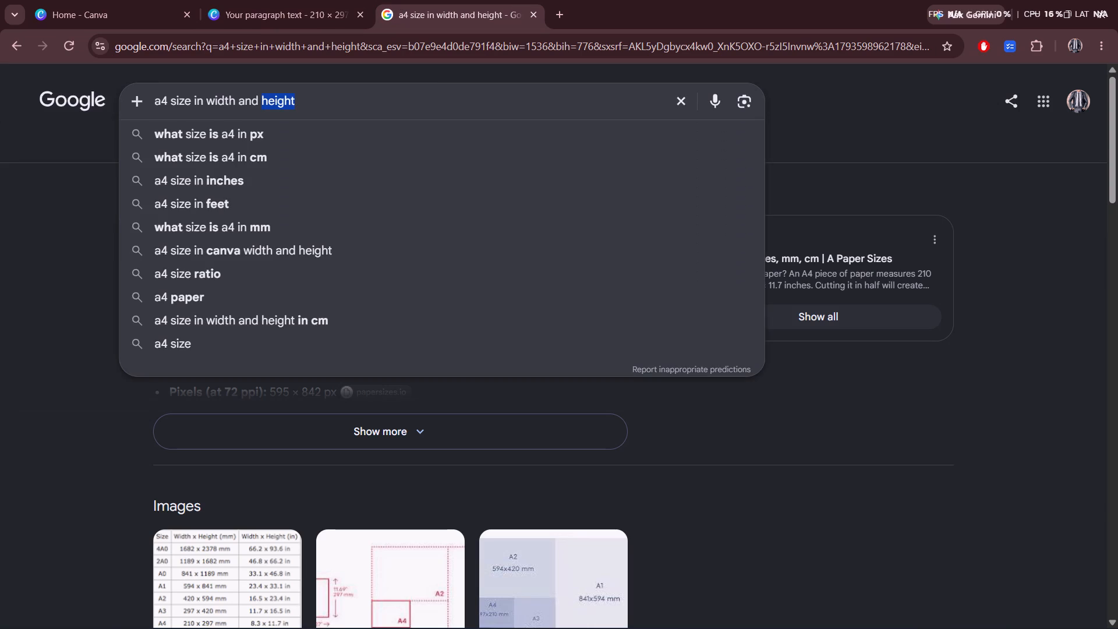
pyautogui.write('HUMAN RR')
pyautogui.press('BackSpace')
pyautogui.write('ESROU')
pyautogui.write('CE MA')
pyautogui.click(362, 130)
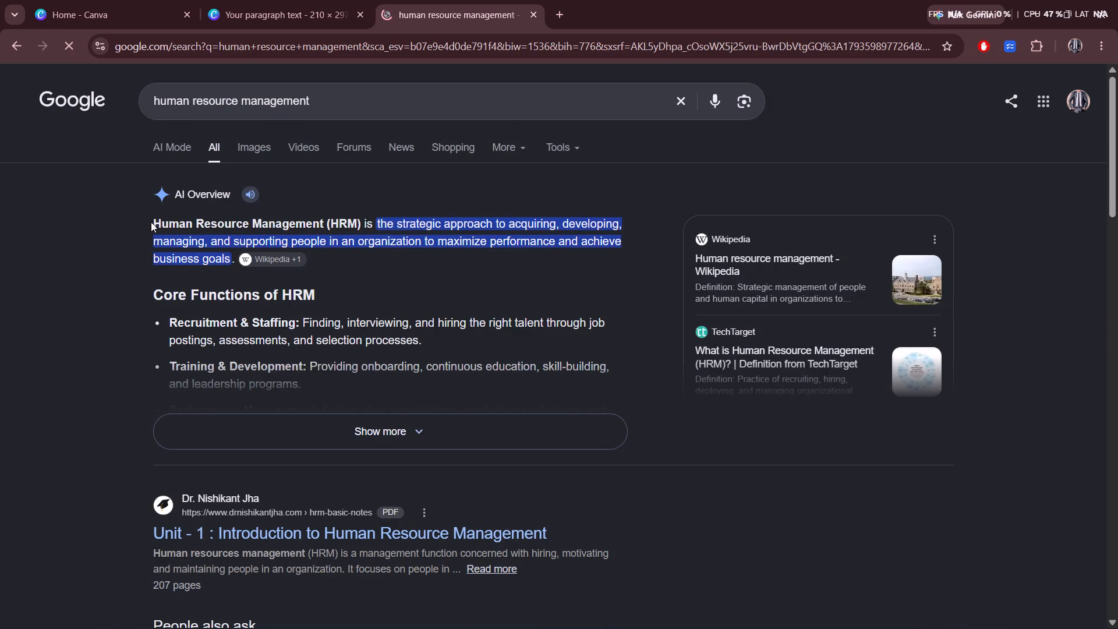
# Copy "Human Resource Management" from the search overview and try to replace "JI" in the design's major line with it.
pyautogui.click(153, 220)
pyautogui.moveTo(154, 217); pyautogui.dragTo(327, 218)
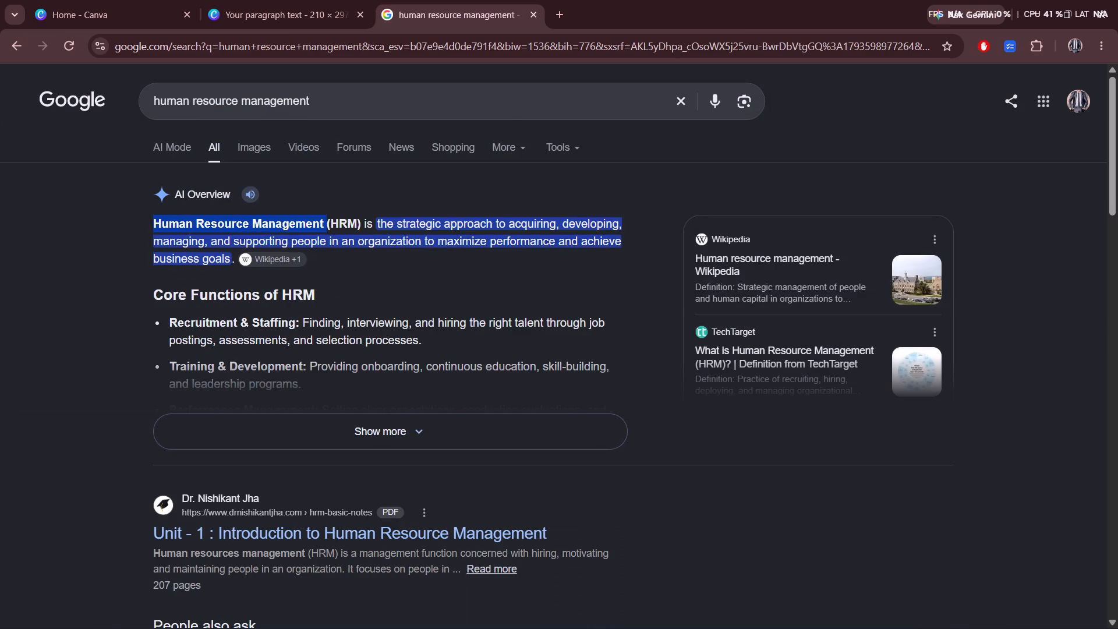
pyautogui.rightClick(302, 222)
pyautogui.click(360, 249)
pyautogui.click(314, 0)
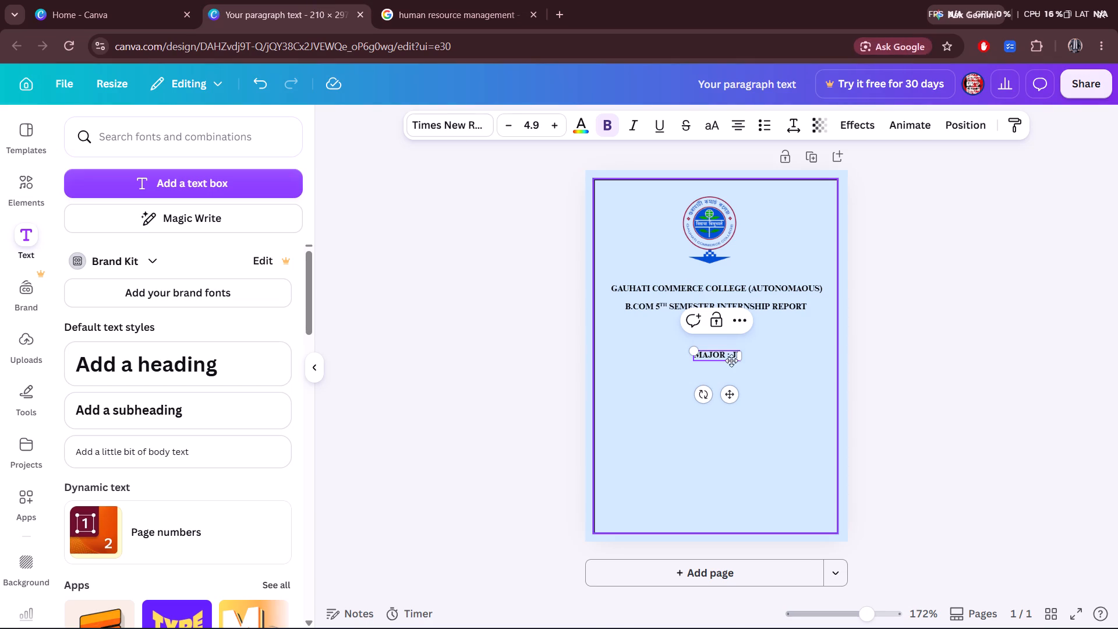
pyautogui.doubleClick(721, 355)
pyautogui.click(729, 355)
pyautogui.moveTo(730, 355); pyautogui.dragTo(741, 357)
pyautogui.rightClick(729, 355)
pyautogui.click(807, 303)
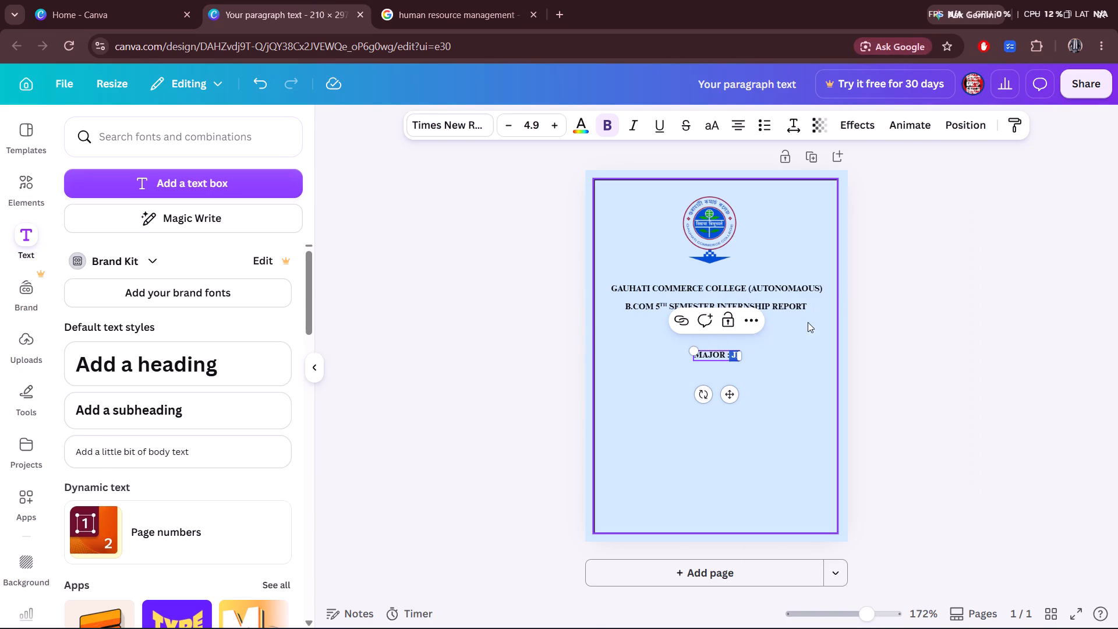
# Enlarge the major text box by its corner to a font size of about 14.7.
pyautogui.moveTo(695, 354); pyautogui.dragTo(611, 335)
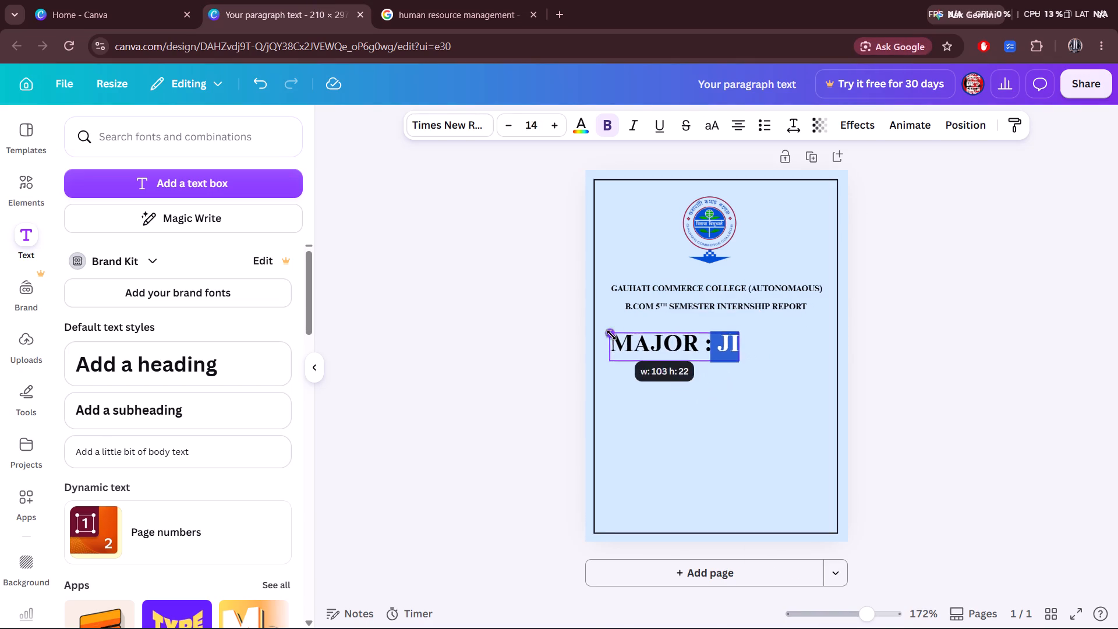
pyautogui.moveTo(611, 335); pyautogui.dragTo(606, 333)
# Remove "JI" from the major line, leaving only "MAJOR :".
pyautogui.click(713, 344)
pyautogui.moveTo(720, 344); pyautogui.dragTo(763, 347)
pyautogui.rightClick(725, 342)
pyautogui.click(776, 321)
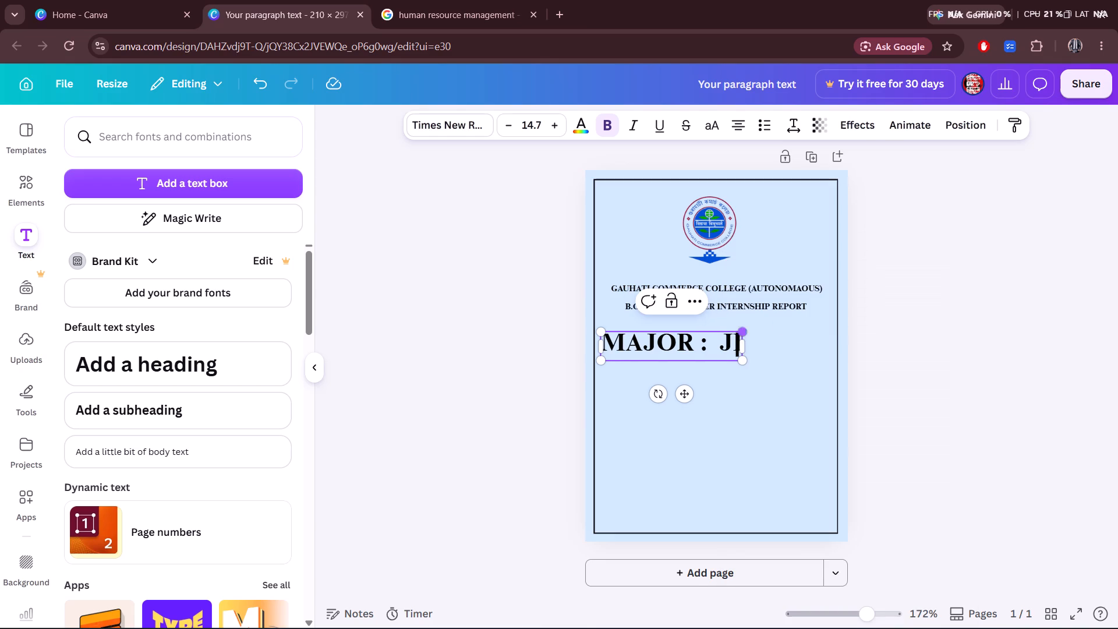
pyautogui.press('BackSpace')
pyautogui.press('BackSpace')
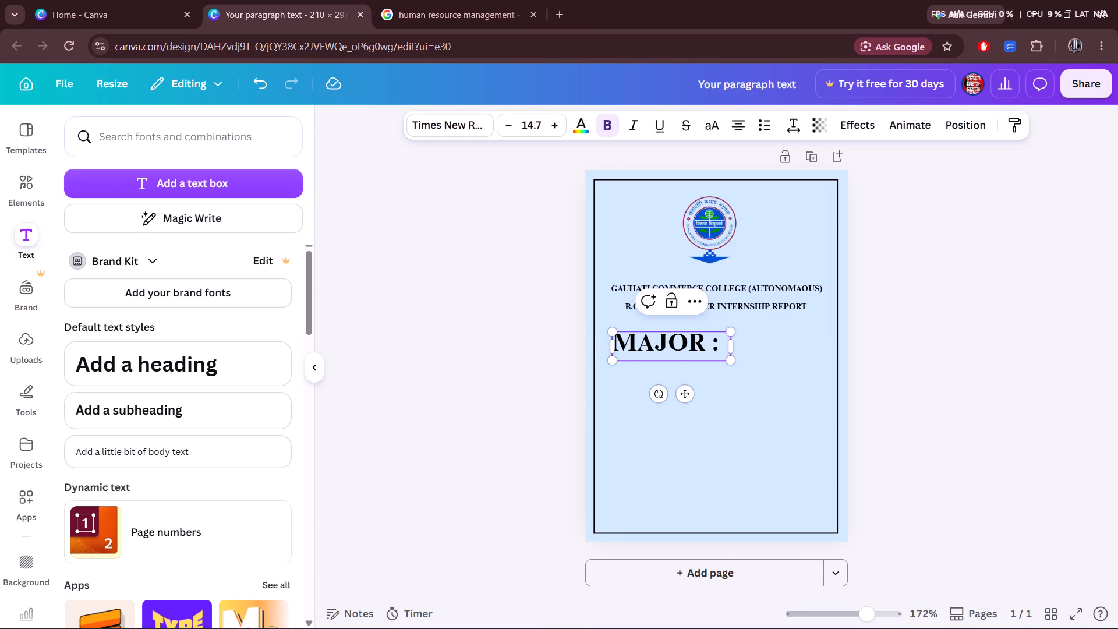
# Copy "Human Resource Management" from the Google search overview and paste it after "MAJOR :" in the design.
pyautogui.click(429, 0)
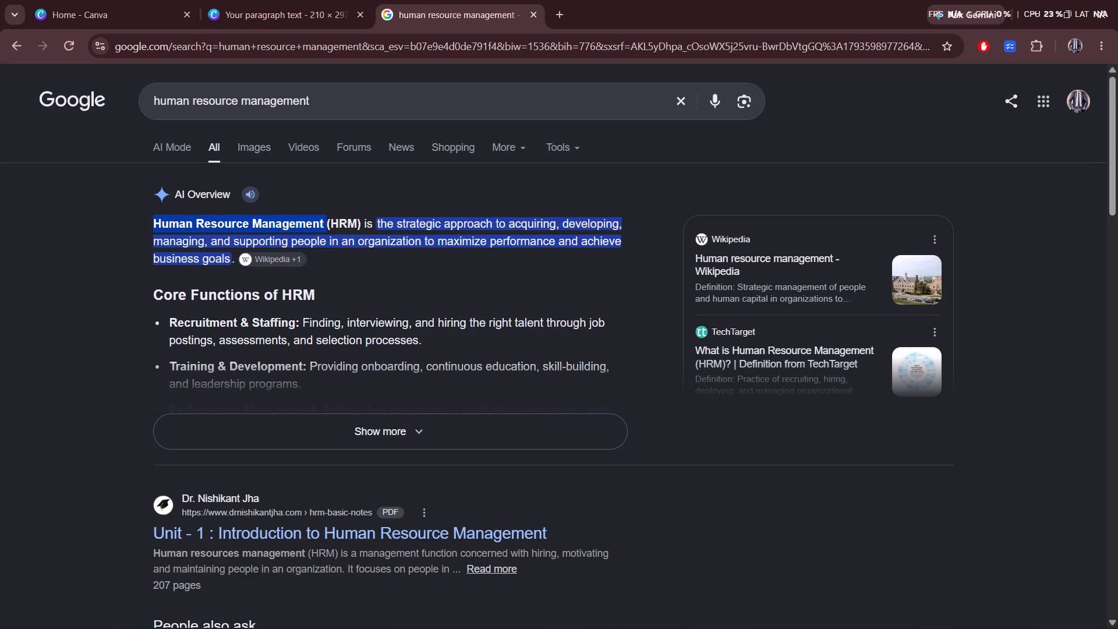
pyautogui.click(275, 220)
pyautogui.moveTo(144, 221); pyautogui.dragTo(323, 220)
pyautogui.moveTo(323, 220); pyautogui.dragTo(323, 220)
pyautogui.rightClick(308, 223)
pyautogui.click(358, 247)
pyautogui.click(316, 0)
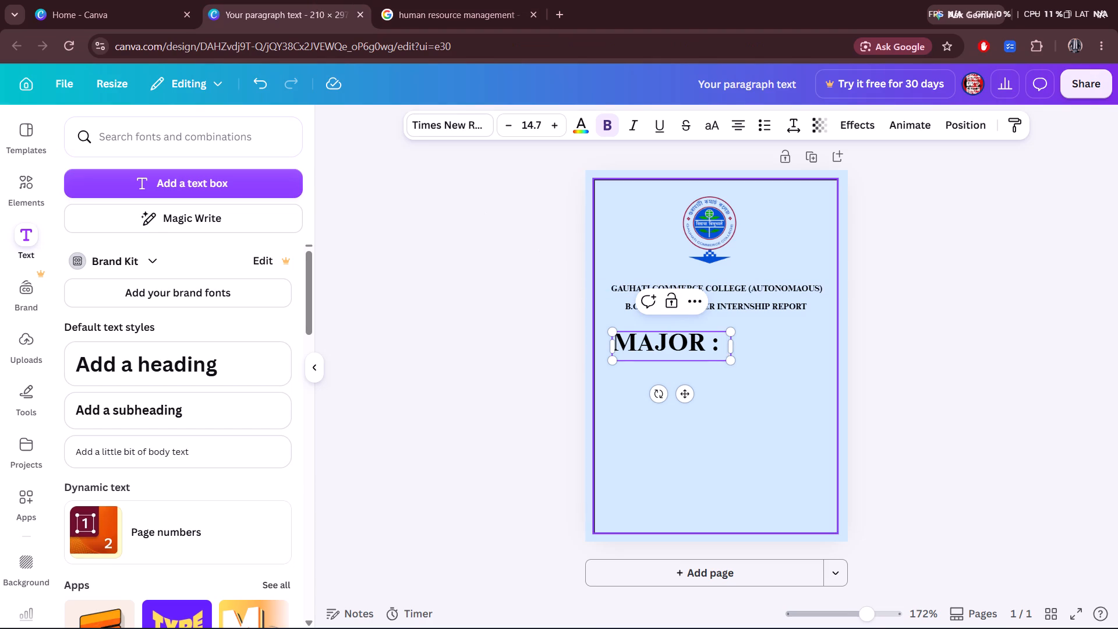
pyautogui.rightClick(722, 345)
pyautogui.click(771, 423)
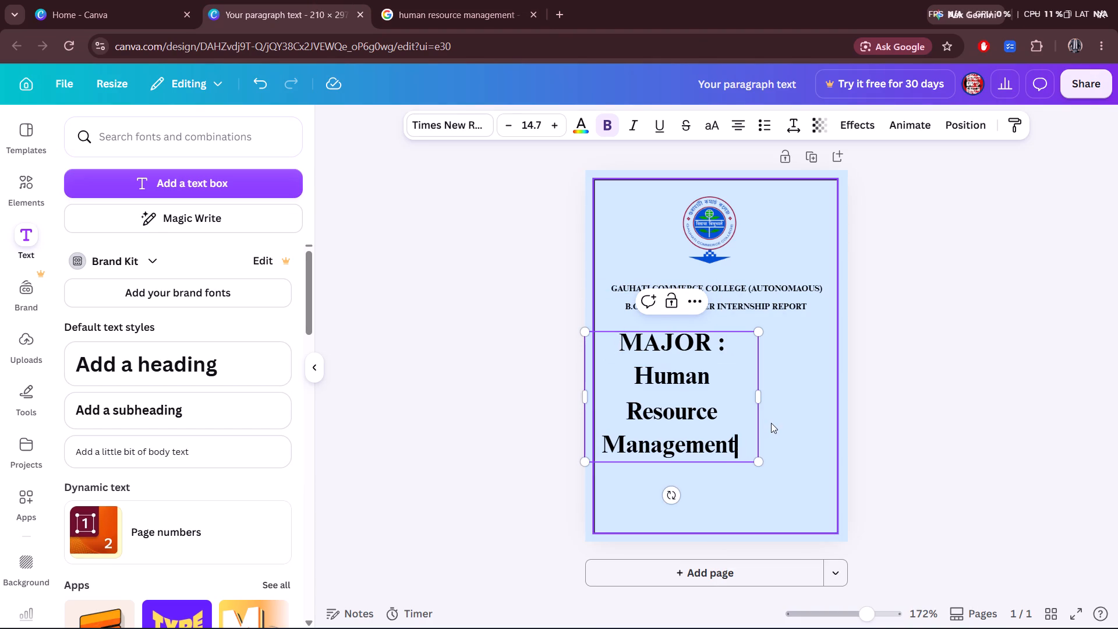
# Widen the major text box and reduce its font size so "MAJOR : Human Resource Management" fits on one line inside the border.
pyautogui.moveTo(764, 398); pyautogui.dragTo(868, 400)
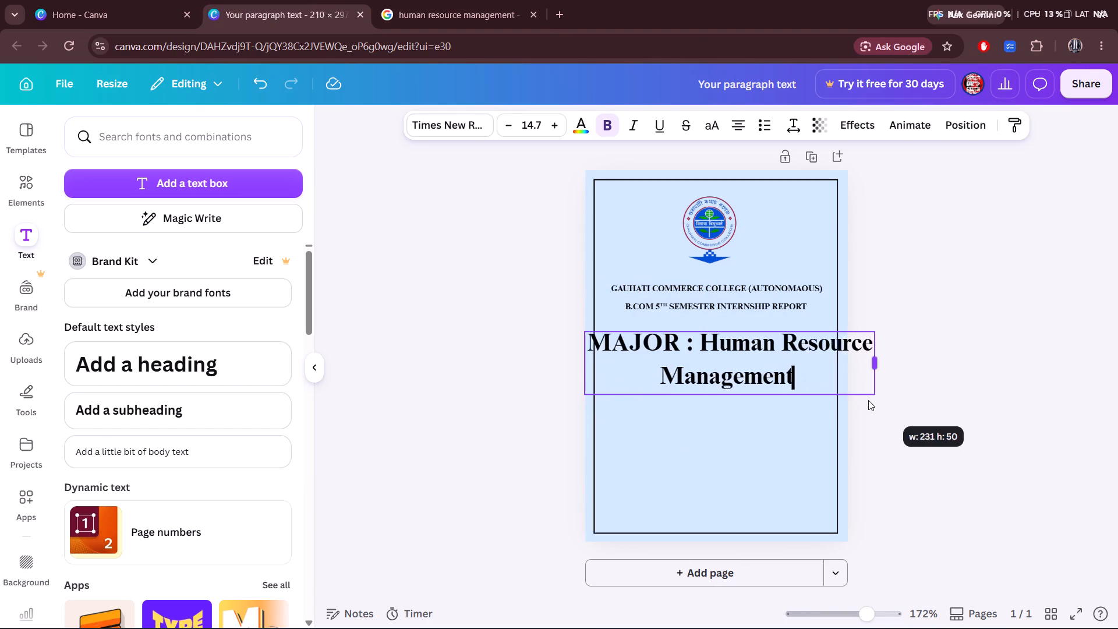
pyautogui.moveTo(868, 400); pyautogui.dragTo(864, 400)
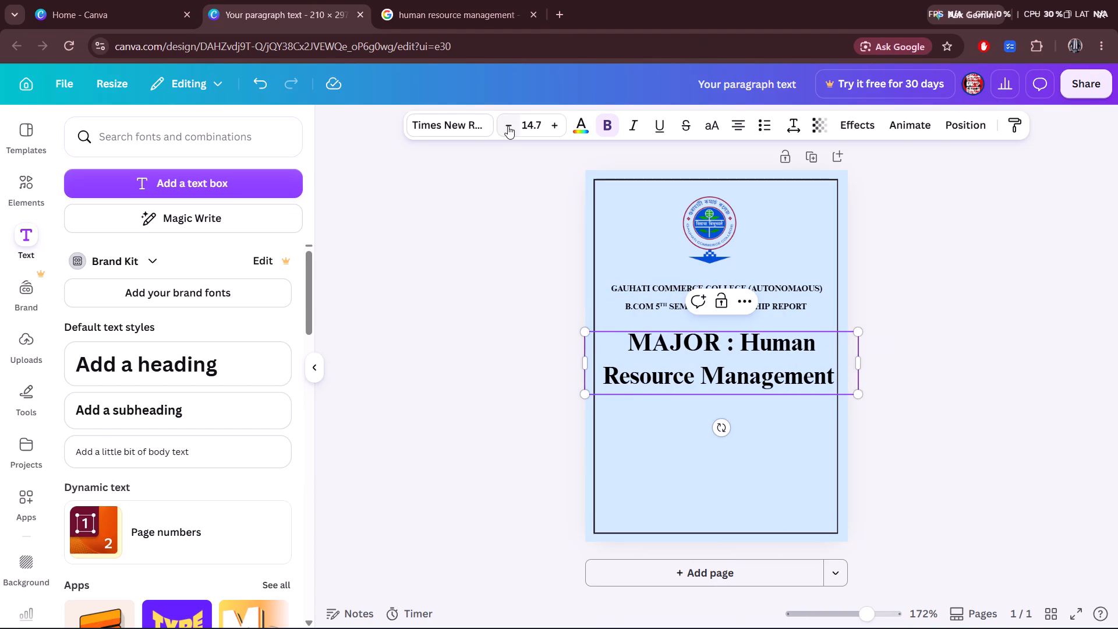
pyautogui.tripleClick(508, 126)
pyautogui.tripleClick(508, 126)
pyautogui.tripleClick(508, 126)
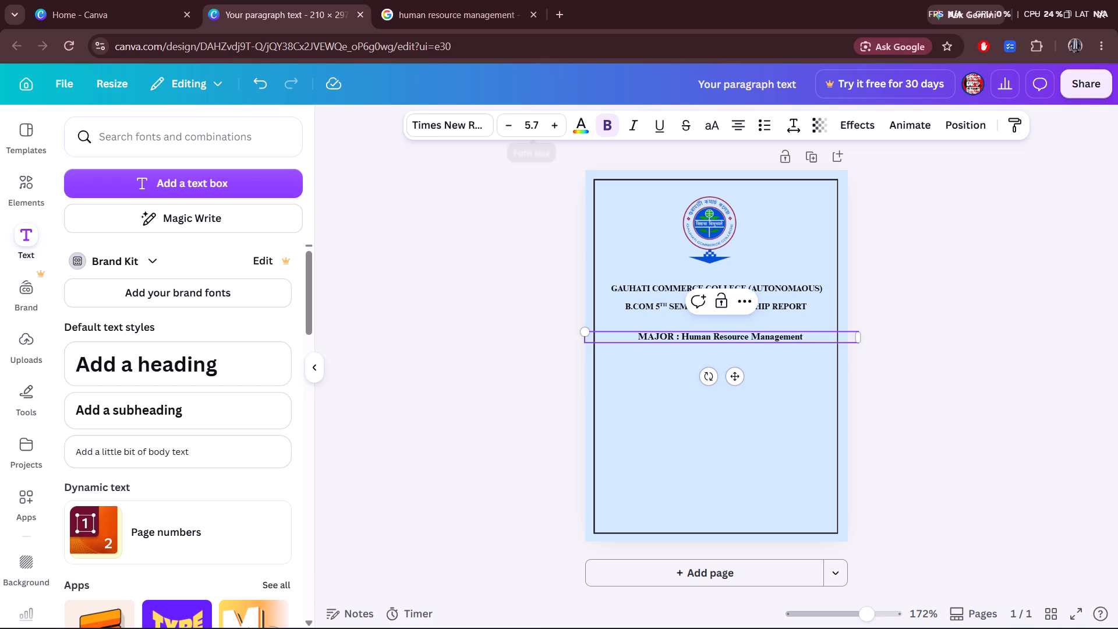
pyautogui.click(545, 122)
pyautogui.click(547, 122)
pyautogui.click(406, 313)
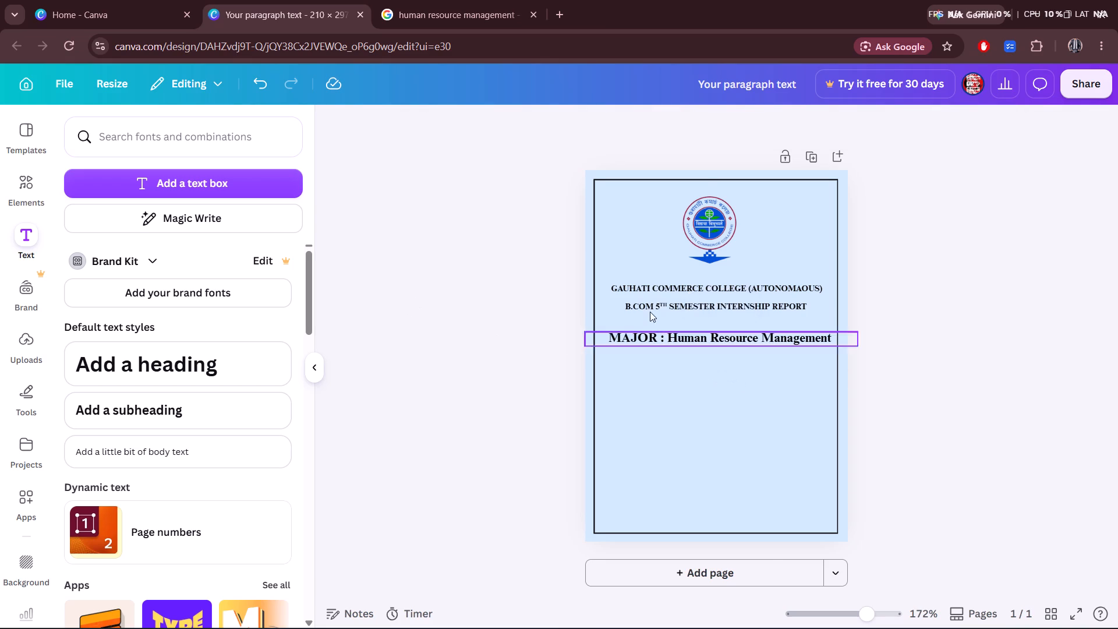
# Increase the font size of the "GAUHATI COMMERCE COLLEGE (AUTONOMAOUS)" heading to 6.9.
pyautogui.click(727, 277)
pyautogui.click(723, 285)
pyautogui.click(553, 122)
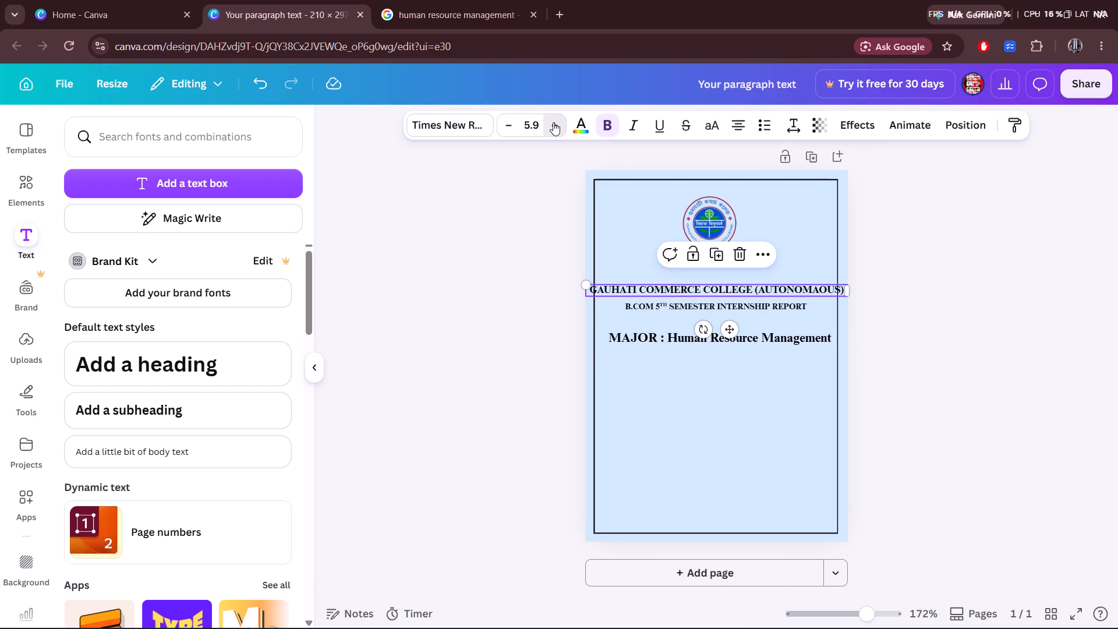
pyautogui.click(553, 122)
# Move the "B.COM 5TH SEMESTER INTERNSHIP REPORT" line just below the wrapped college heading and increase its font size to 6.9.
pyautogui.moveTo(631, 311); pyautogui.dragTo(628, 326)
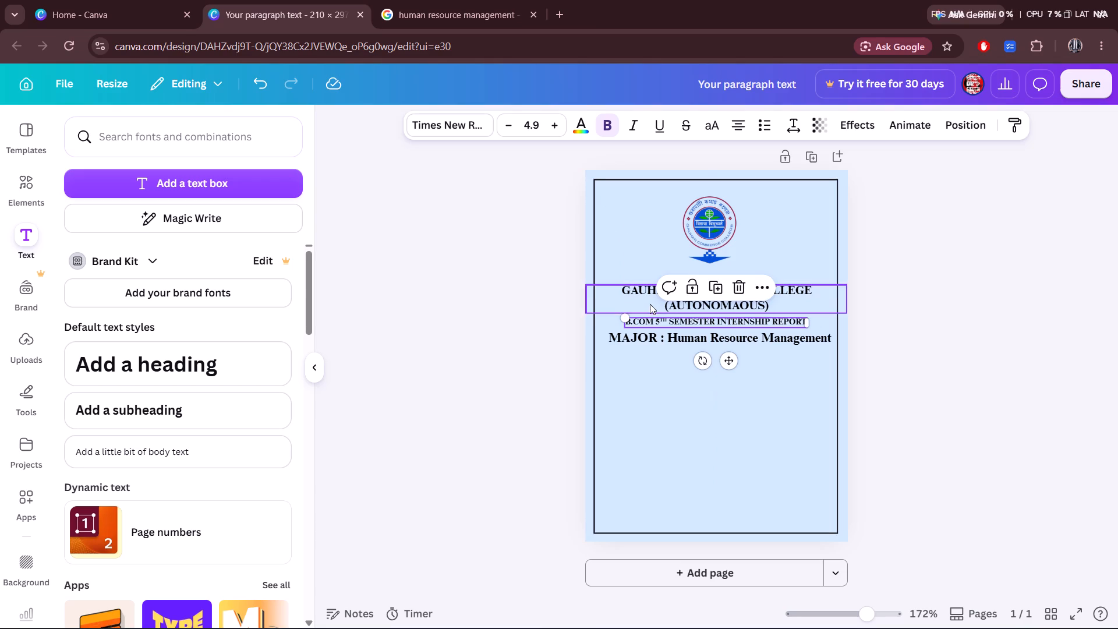
pyautogui.click(646, 302)
pyautogui.click(632, 320)
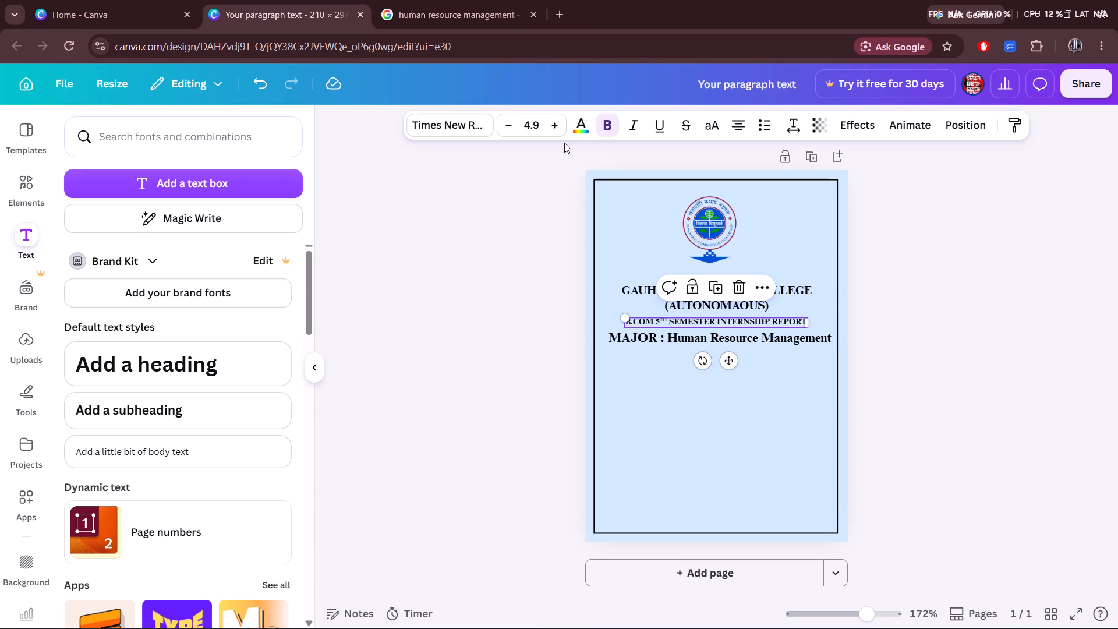
pyautogui.click(563, 140)
pyautogui.click(562, 133)
pyautogui.click(640, 316)
pyautogui.click(639, 321)
pyautogui.doubleClick(557, 130)
# Move the "MAJOR : Human Resource Management" line further down, leaving a clear gap below the report title.
pyautogui.moveTo(638, 342); pyautogui.dragTo(642, 383)
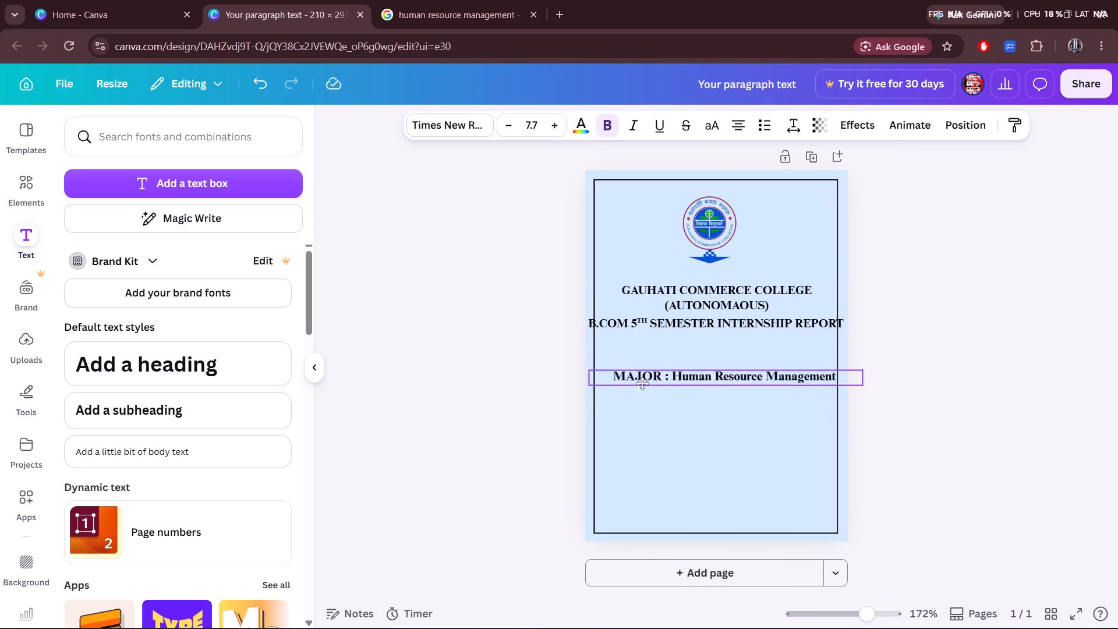
pyautogui.moveTo(642, 383); pyautogui.dragTo(642, 407)
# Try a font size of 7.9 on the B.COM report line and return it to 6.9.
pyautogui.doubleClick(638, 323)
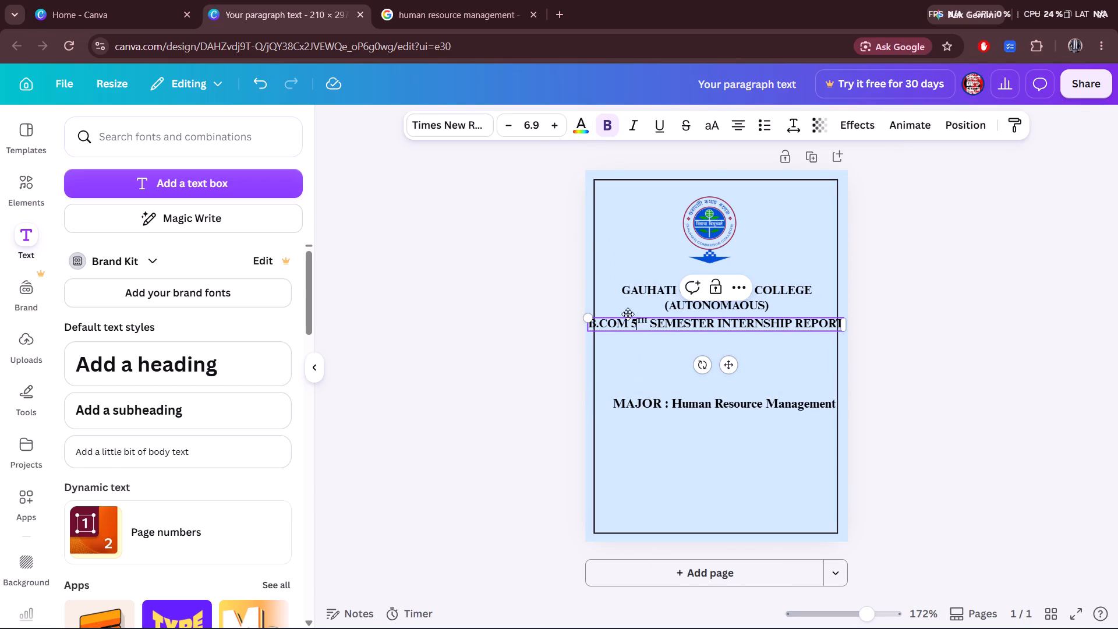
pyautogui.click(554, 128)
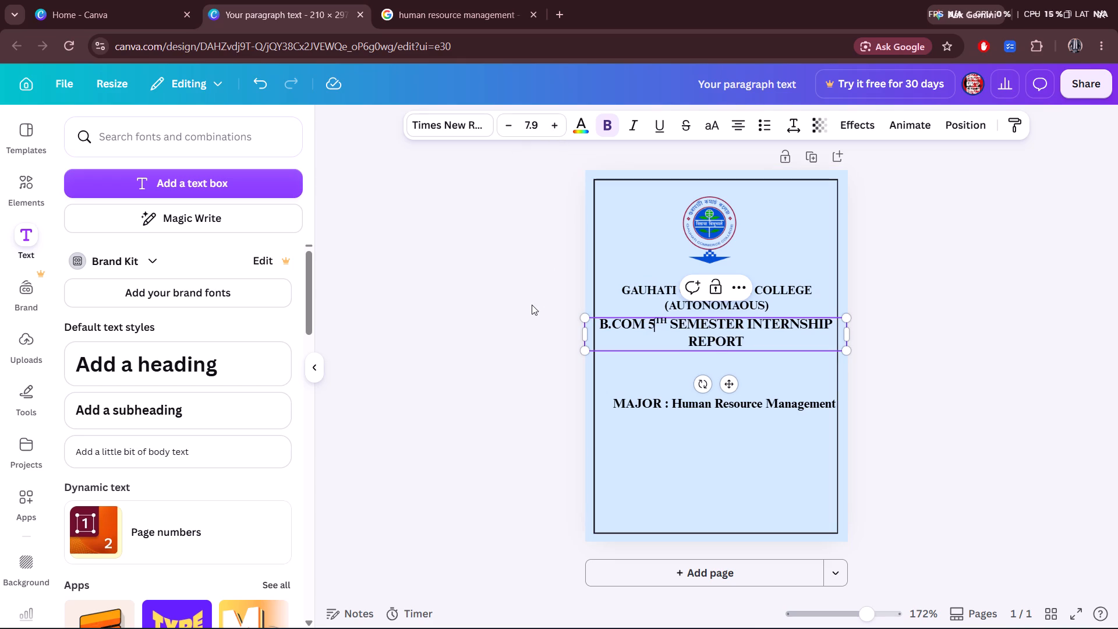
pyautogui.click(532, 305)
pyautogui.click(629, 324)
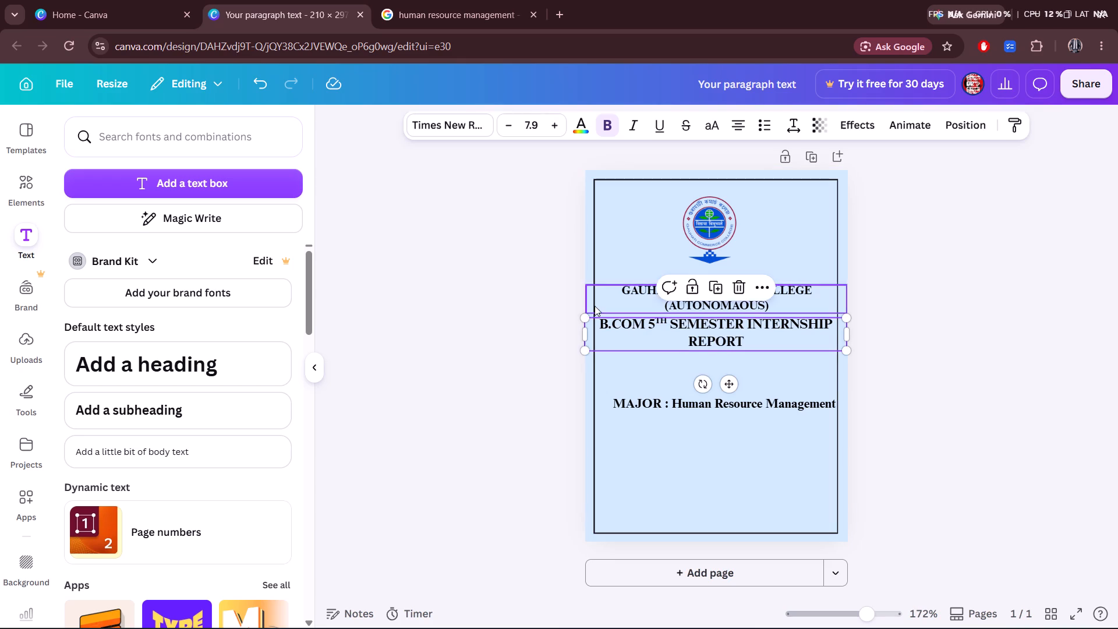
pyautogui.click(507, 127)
# Scale the B.COM report line to font size 6.8 and fit its text box to the border's width, directly below the college heading.
pyautogui.moveTo(582, 316); pyautogui.dragTo(593, 319)
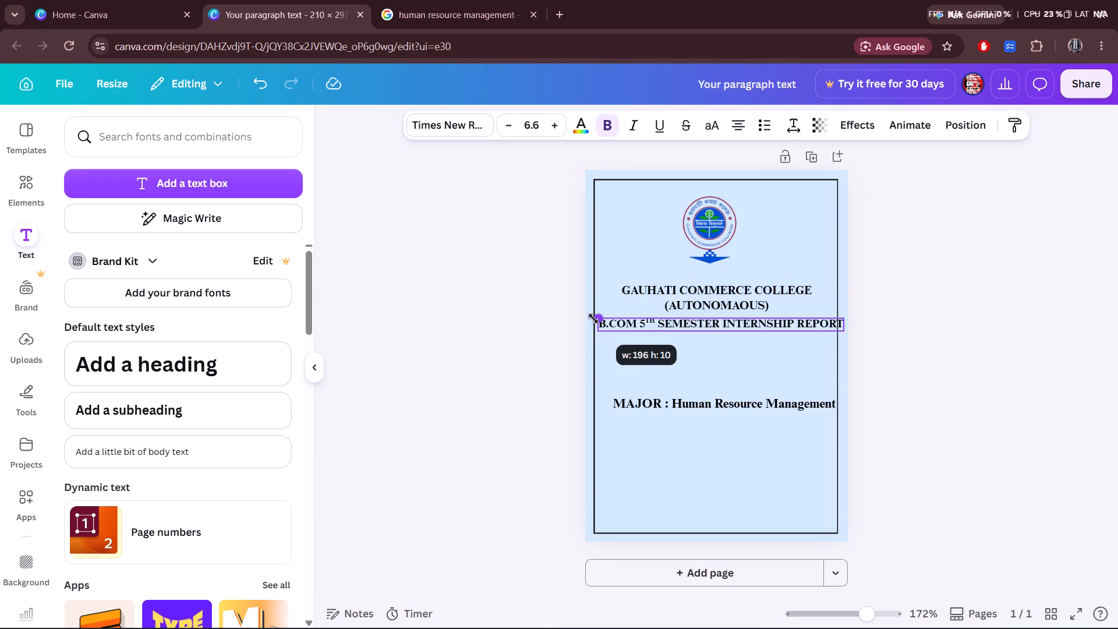
pyautogui.moveTo(593, 319); pyautogui.dragTo(591, 318)
pyautogui.moveTo(848, 320); pyautogui.dragTo(838, 322)
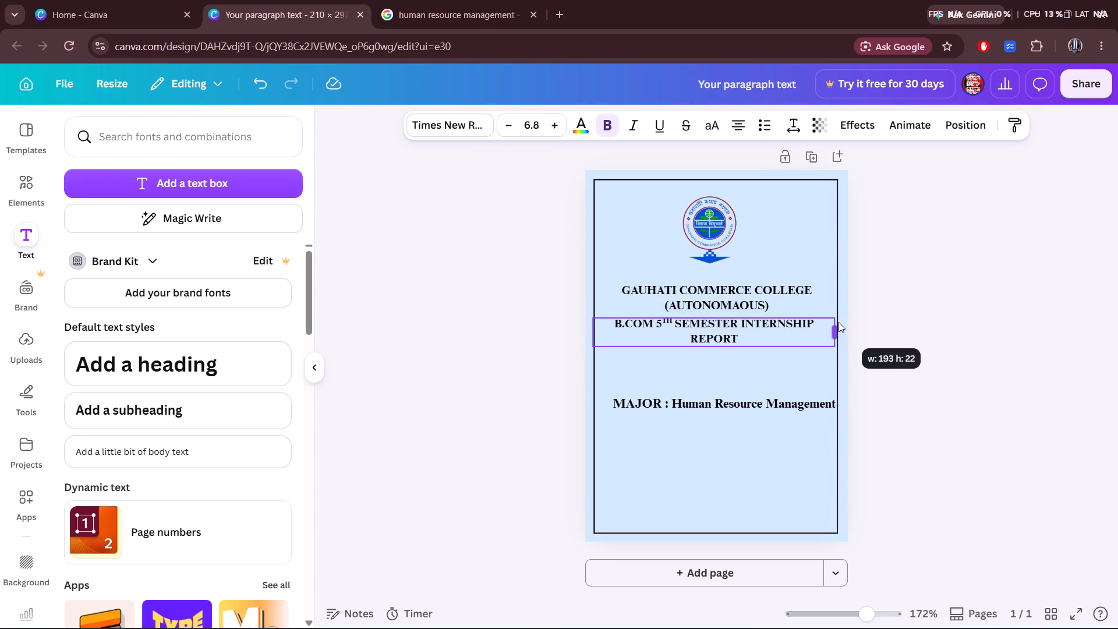
pyautogui.moveTo(838, 322); pyautogui.dragTo(840, 322)
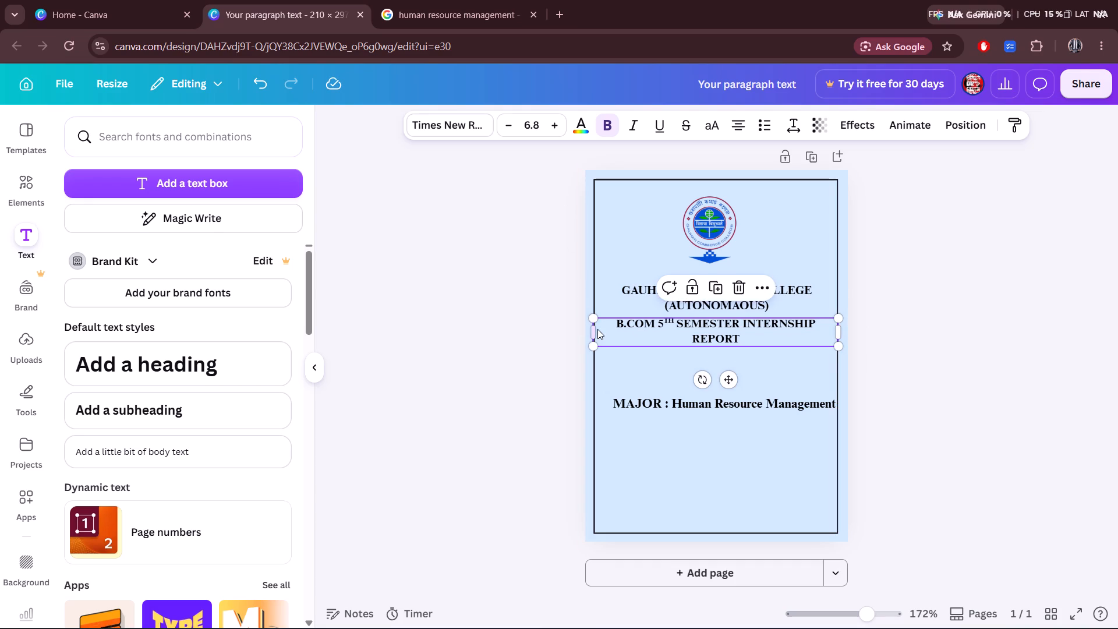
pyautogui.click(597, 329)
pyautogui.click(592, 327)
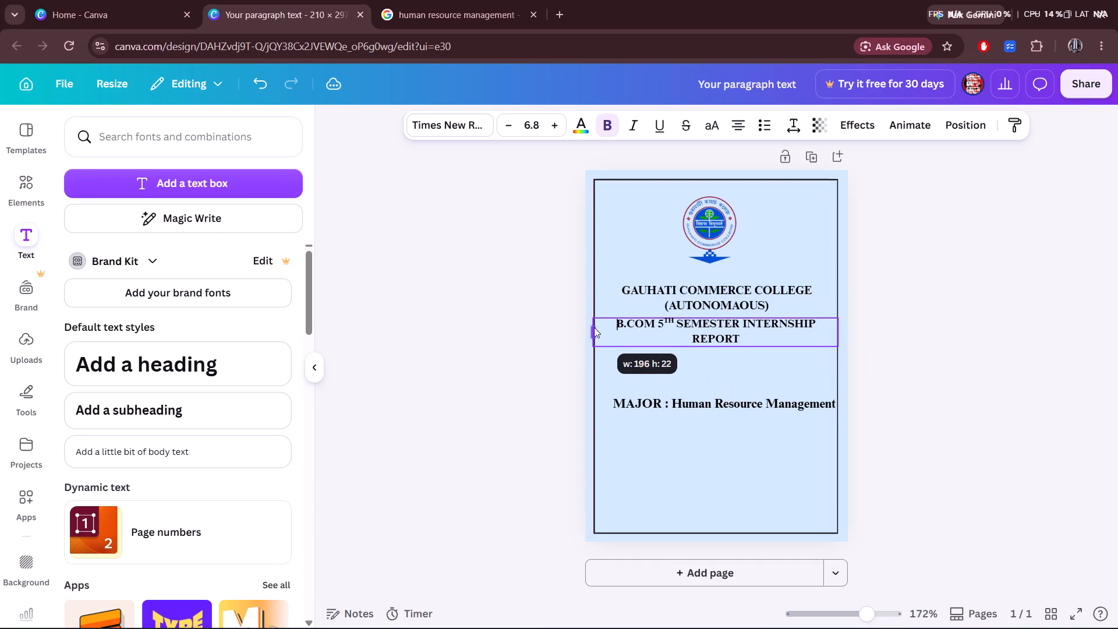
pyautogui.click(468, 326)
pyautogui.click(713, 330)
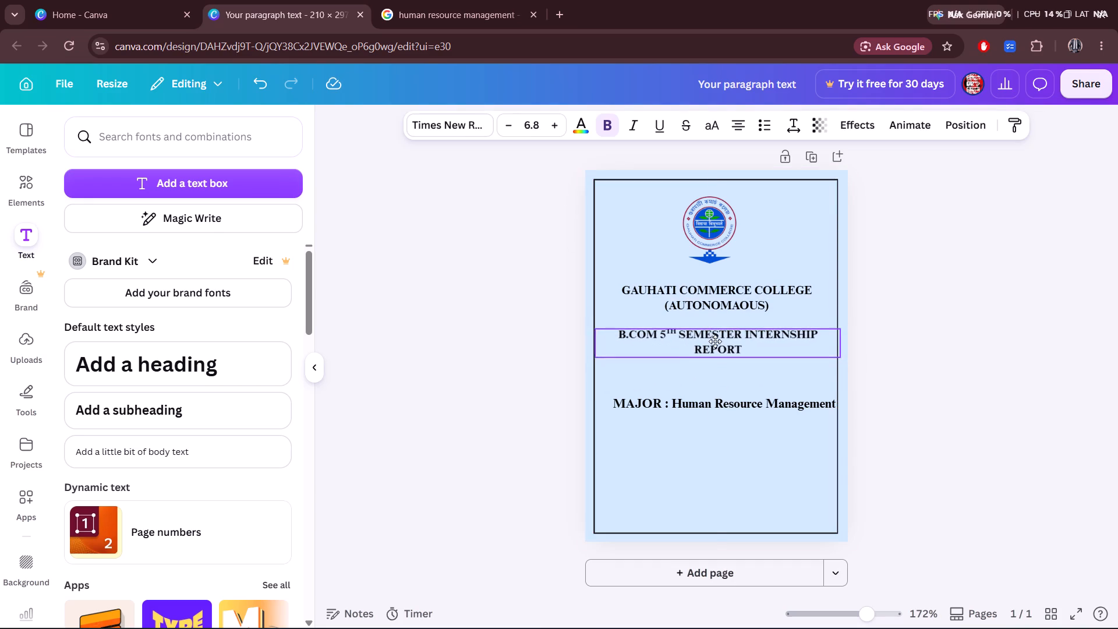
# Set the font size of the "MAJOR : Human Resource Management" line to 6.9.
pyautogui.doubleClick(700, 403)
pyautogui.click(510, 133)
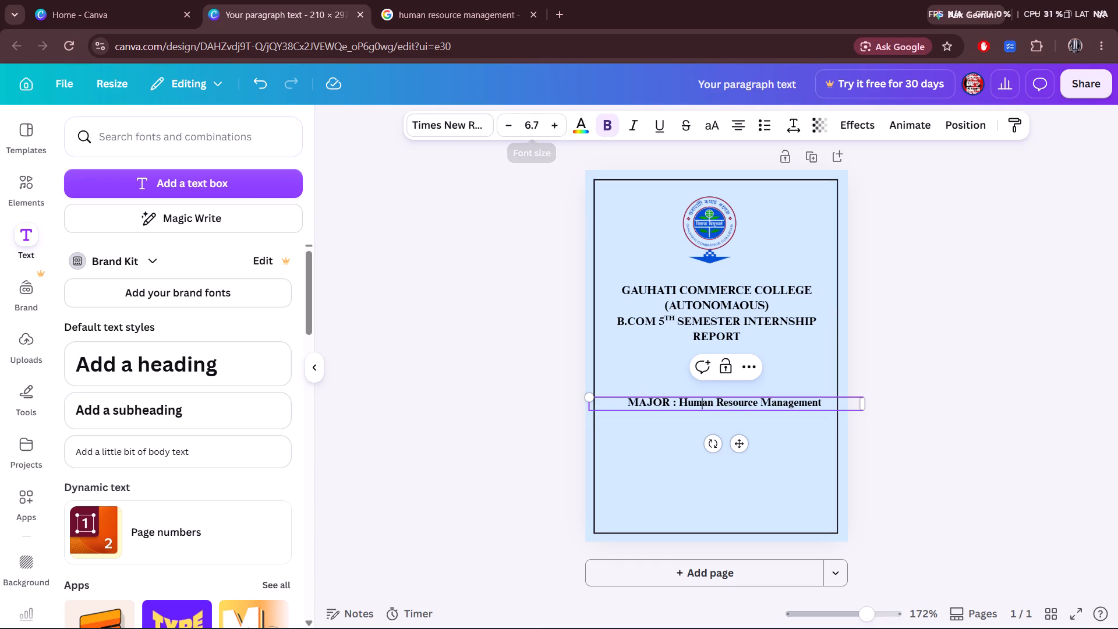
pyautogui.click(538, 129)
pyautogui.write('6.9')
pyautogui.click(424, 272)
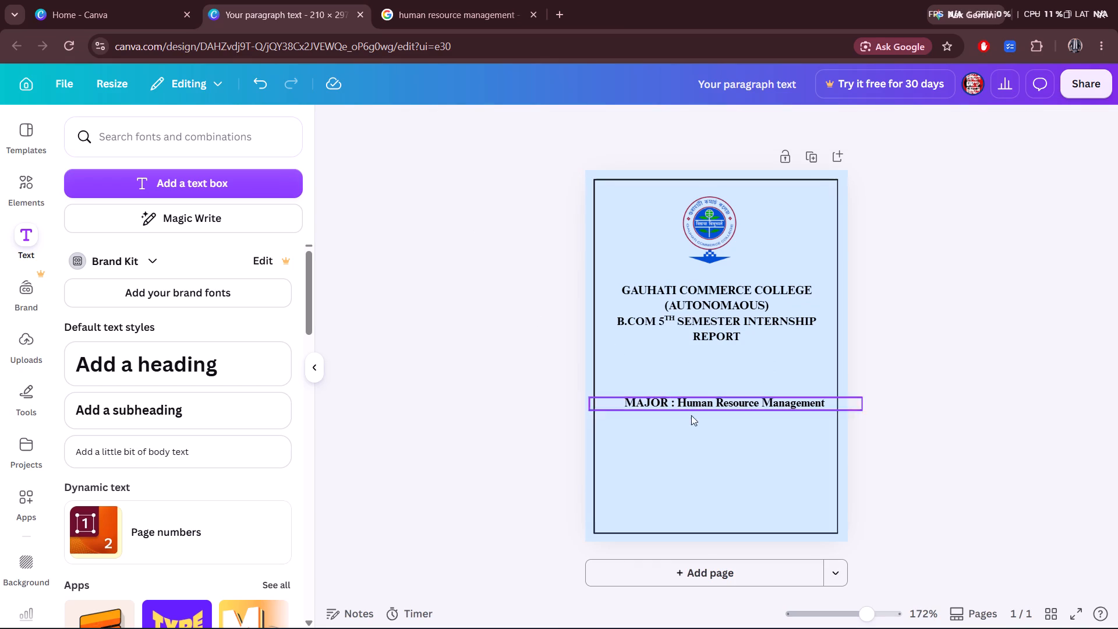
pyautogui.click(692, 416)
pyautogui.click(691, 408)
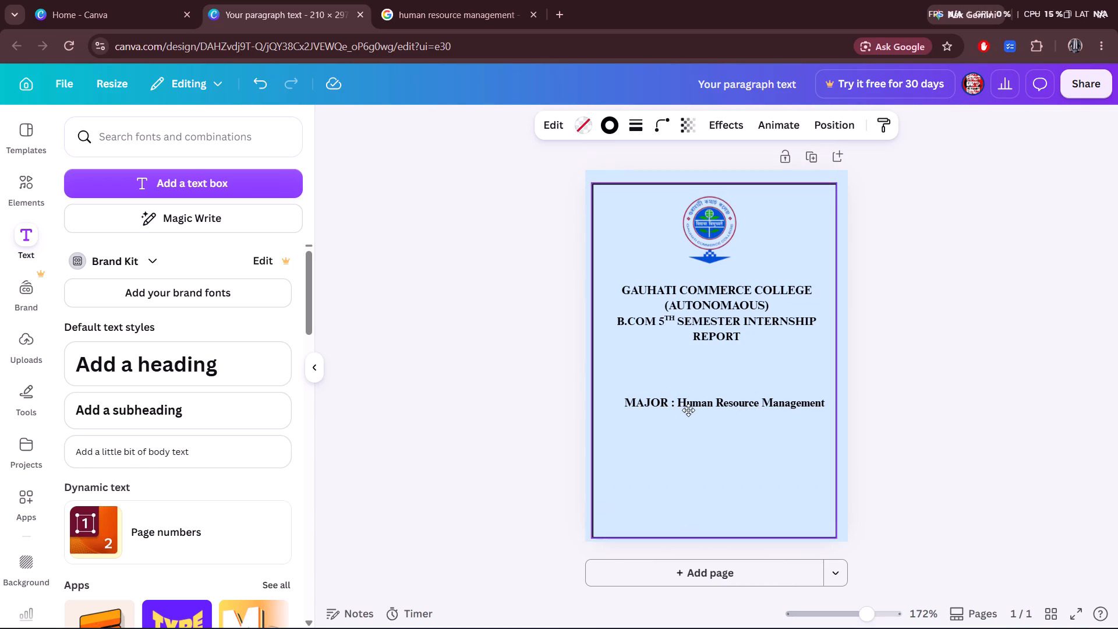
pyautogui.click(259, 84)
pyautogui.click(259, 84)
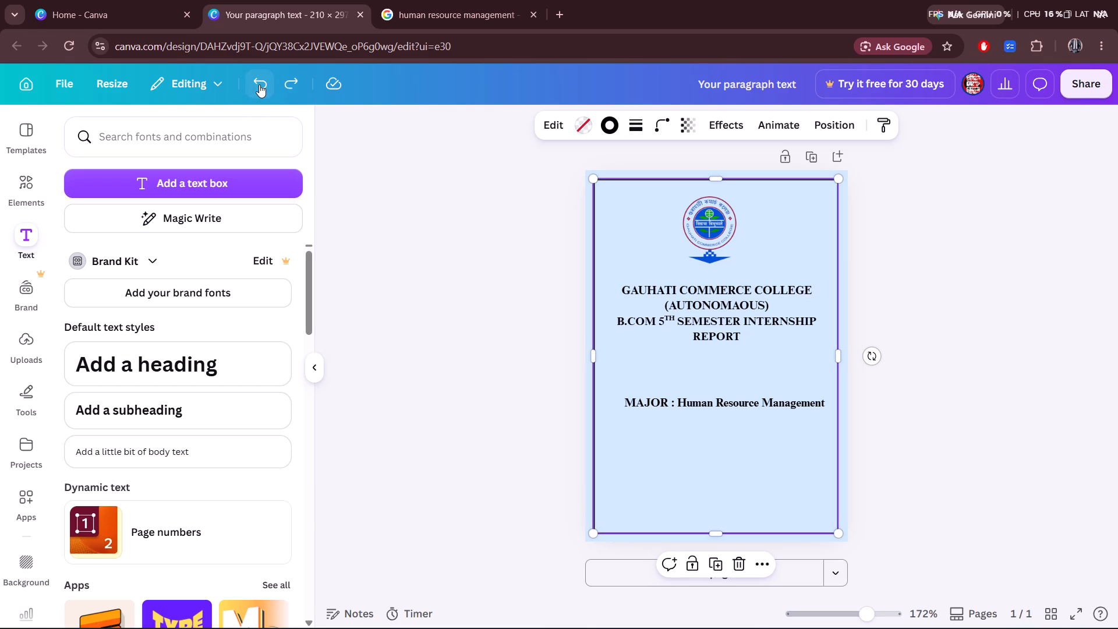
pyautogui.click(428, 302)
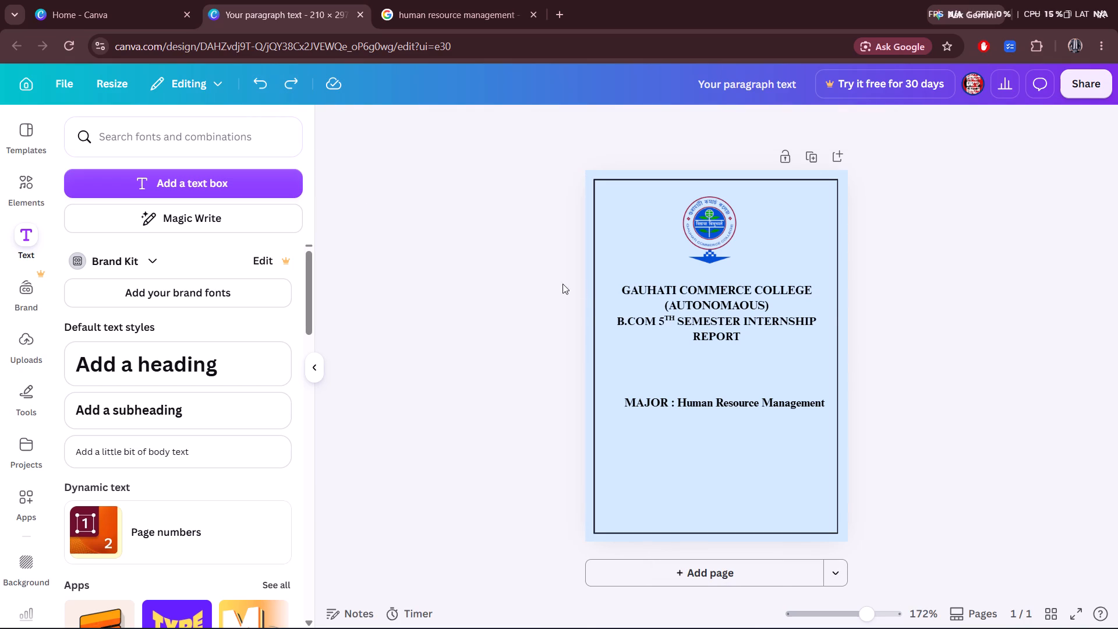
# Set the B.COM report line's font size to 6.5 so it fits on one line inside the border.
pyautogui.click(633, 300)
pyautogui.click(652, 335)
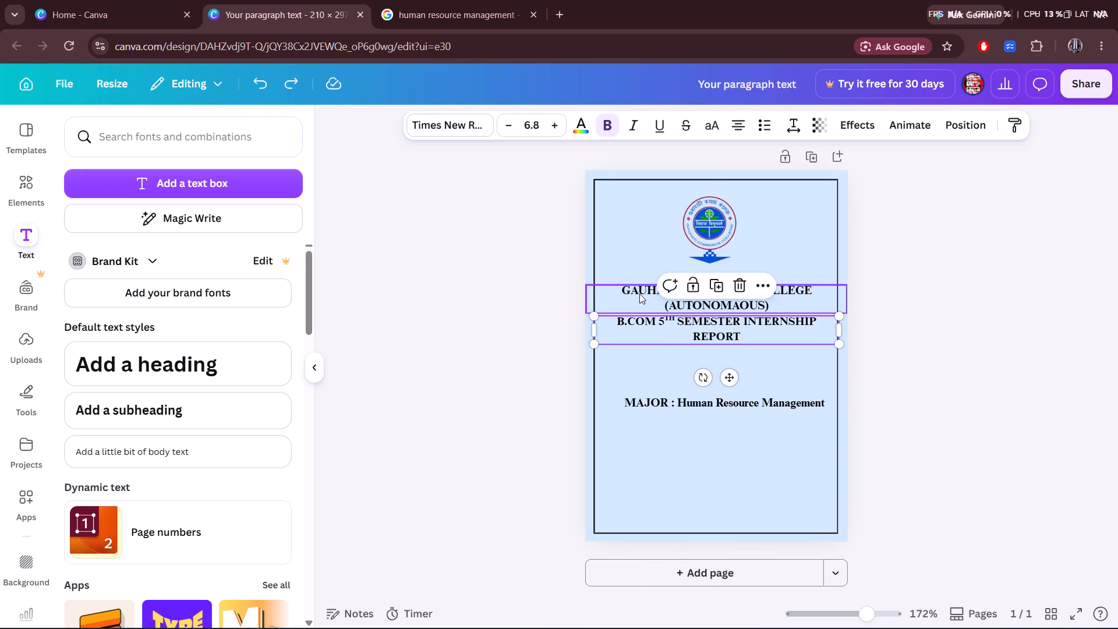
pyautogui.click(544, 126)
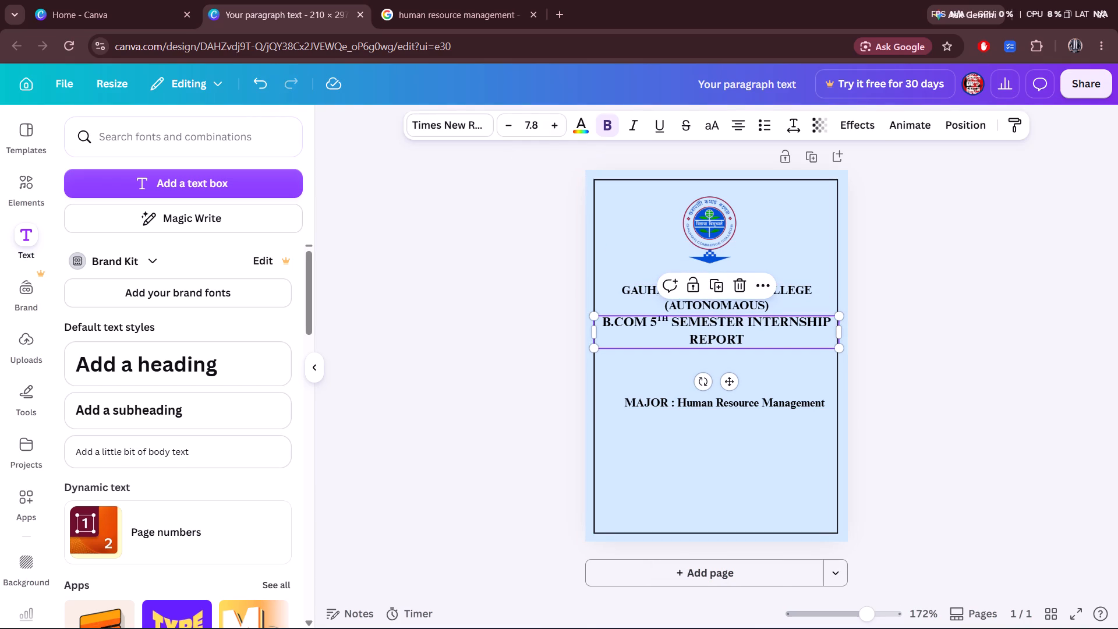
pyautogui.click(515, 123)
pyautogui.click(535, 124)
pyautogui.click(539, 124)
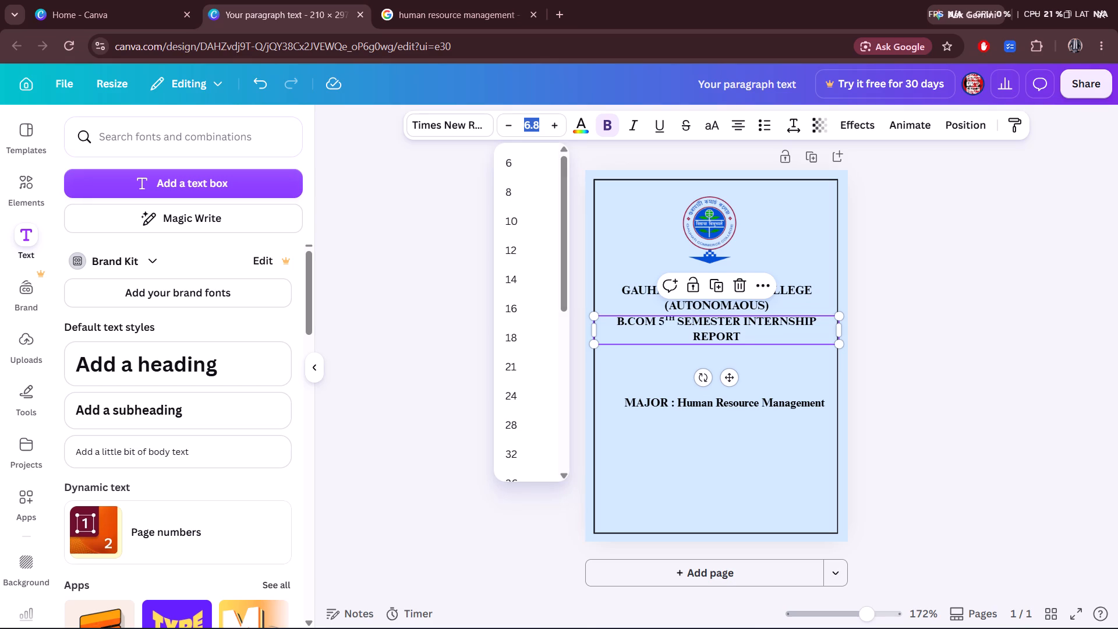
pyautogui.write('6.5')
pyautogui.click(448, 239)
# Set the font size of the "GAUHATI COMMERCE COLLEGE (AUTONOMAOUS)" heading to 6.5.
pyautogui.click(671, 287)
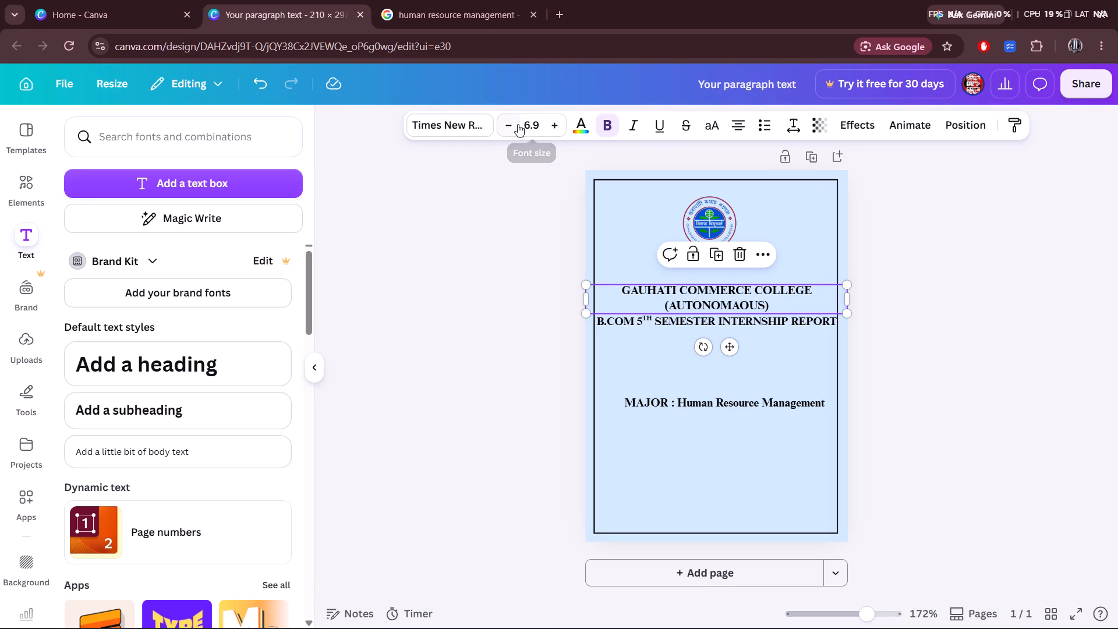
pyautogui.doubleClick(538, 127)
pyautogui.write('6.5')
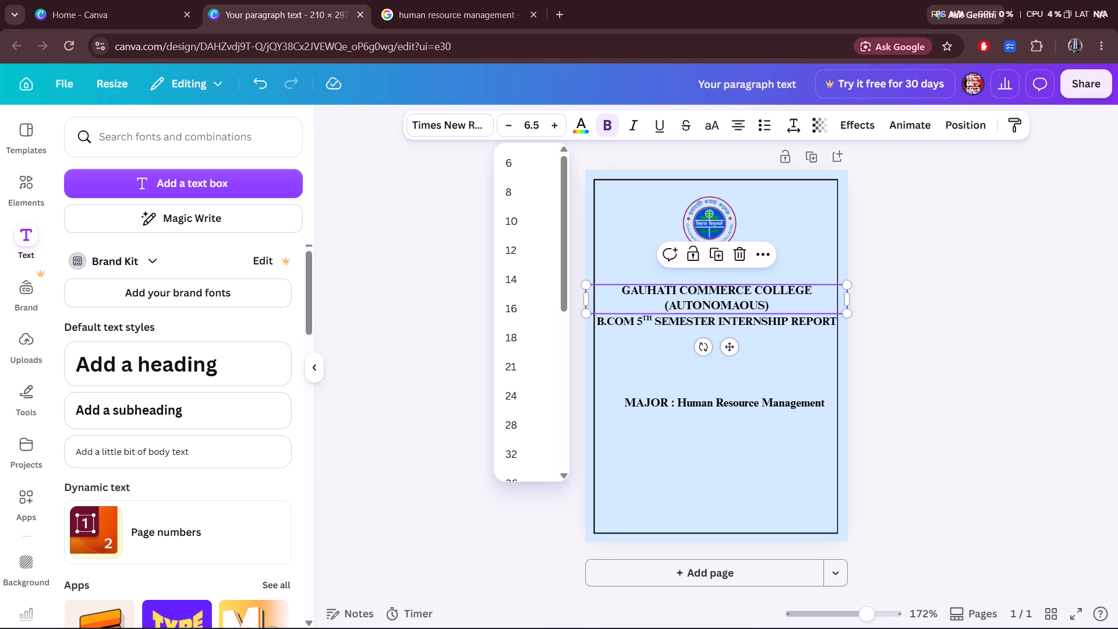
pyautogui.click(430, 246)
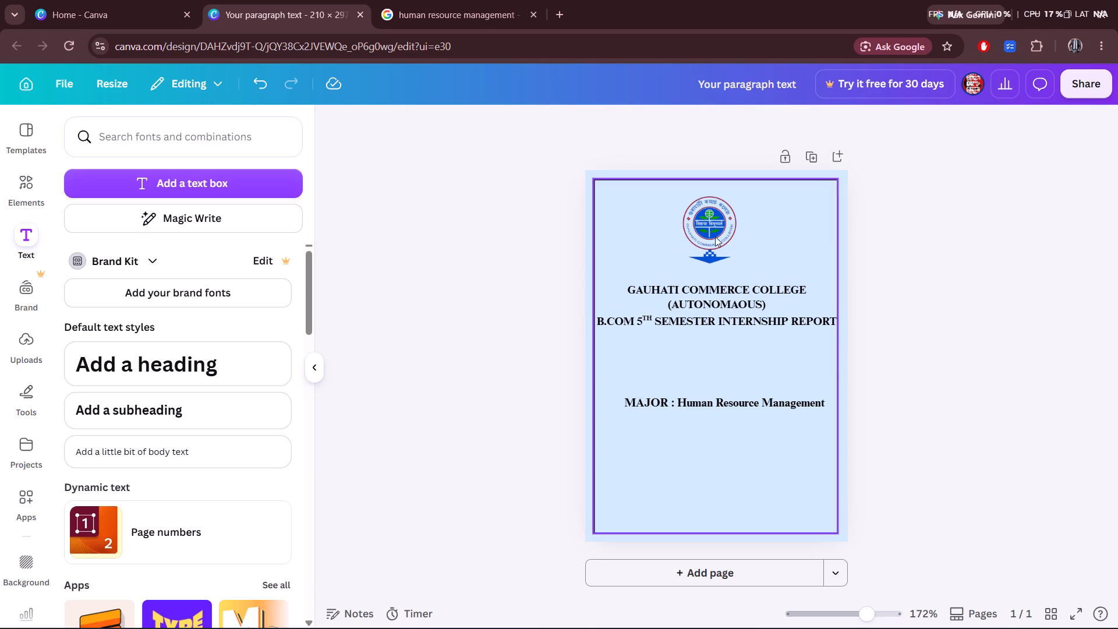
# Move the college logo slightly to the right so it is centred horizontally above the heading.
pyautogui.click(714, 253)
pyautogui.click(711, 244)
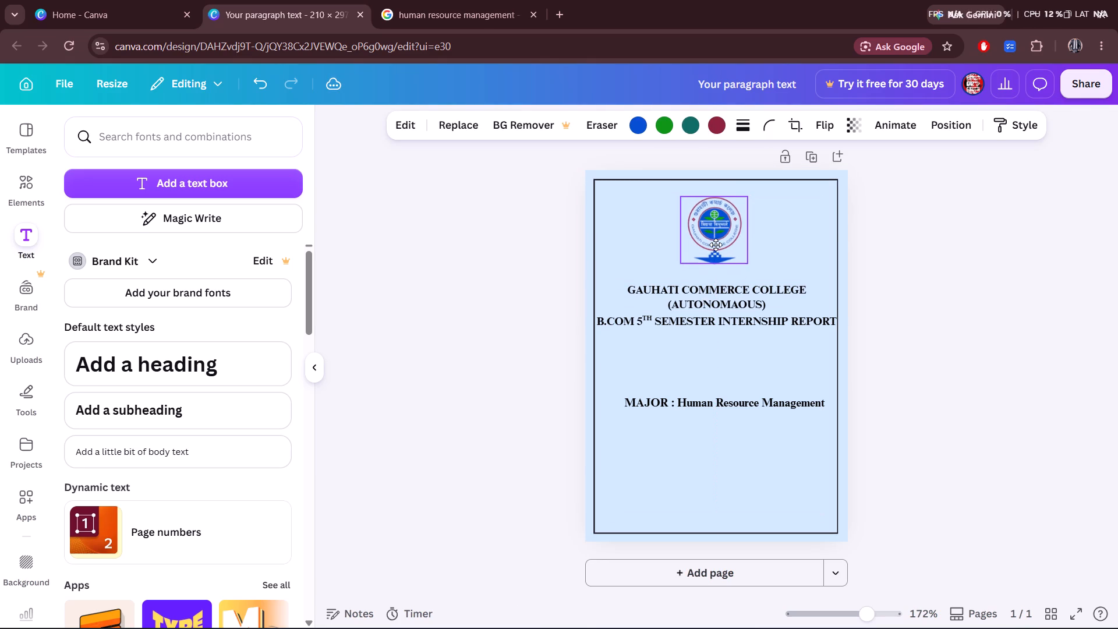
pyautogui.moveTo(911, 306); pyautogui.dragTo(898, 303)
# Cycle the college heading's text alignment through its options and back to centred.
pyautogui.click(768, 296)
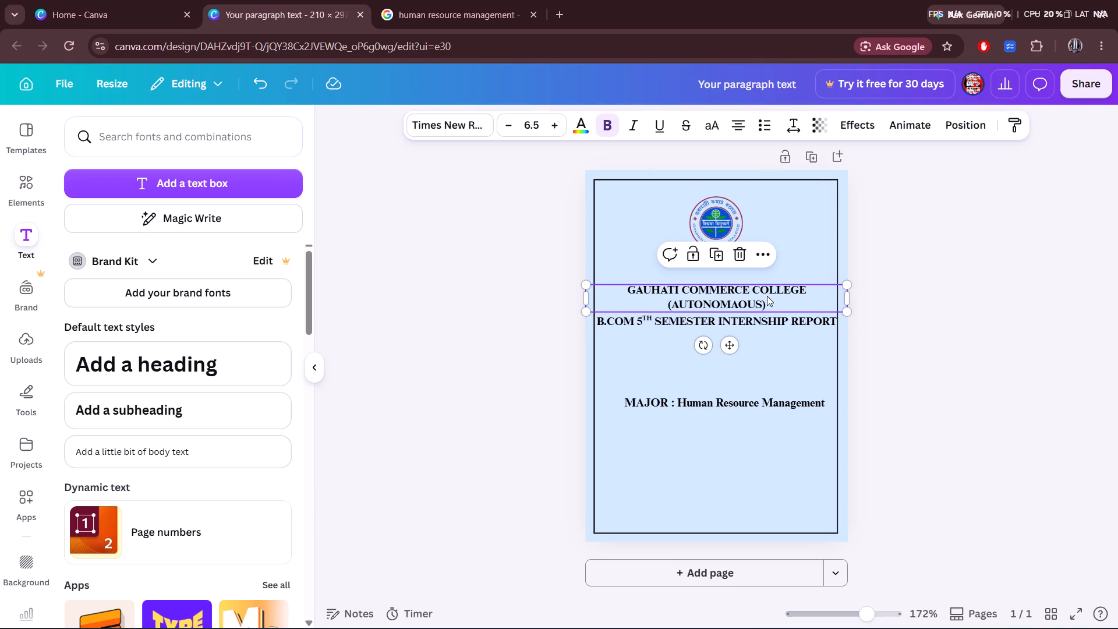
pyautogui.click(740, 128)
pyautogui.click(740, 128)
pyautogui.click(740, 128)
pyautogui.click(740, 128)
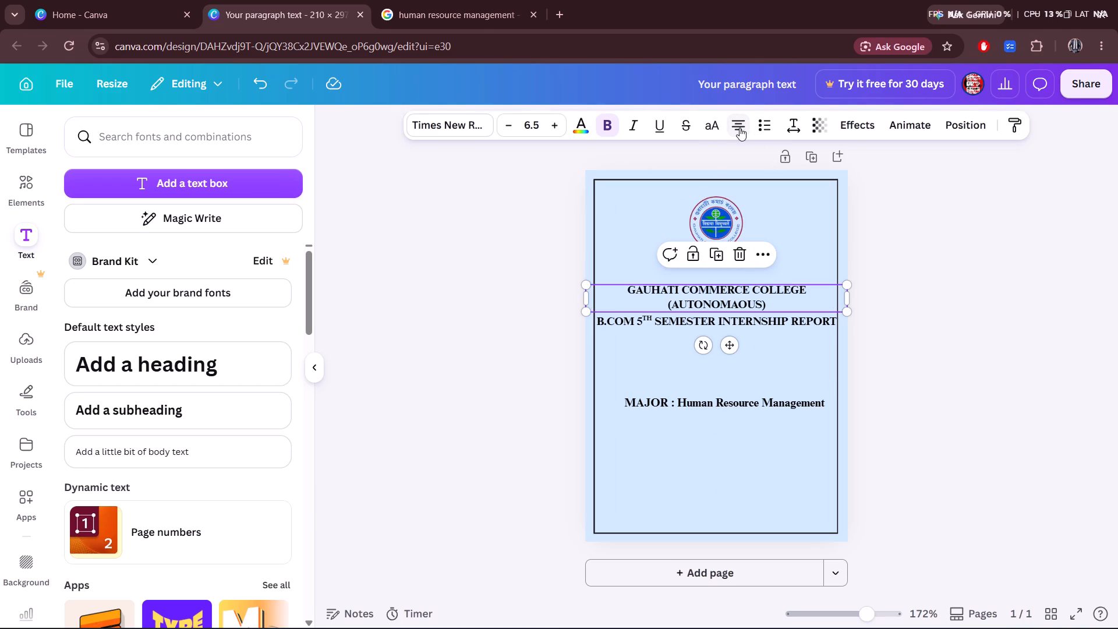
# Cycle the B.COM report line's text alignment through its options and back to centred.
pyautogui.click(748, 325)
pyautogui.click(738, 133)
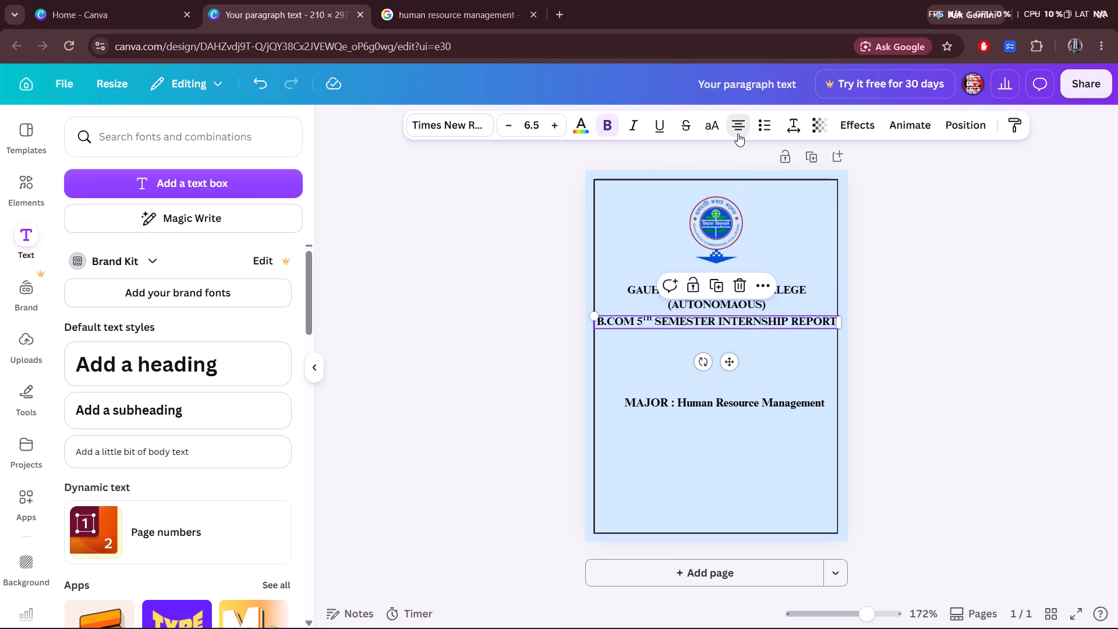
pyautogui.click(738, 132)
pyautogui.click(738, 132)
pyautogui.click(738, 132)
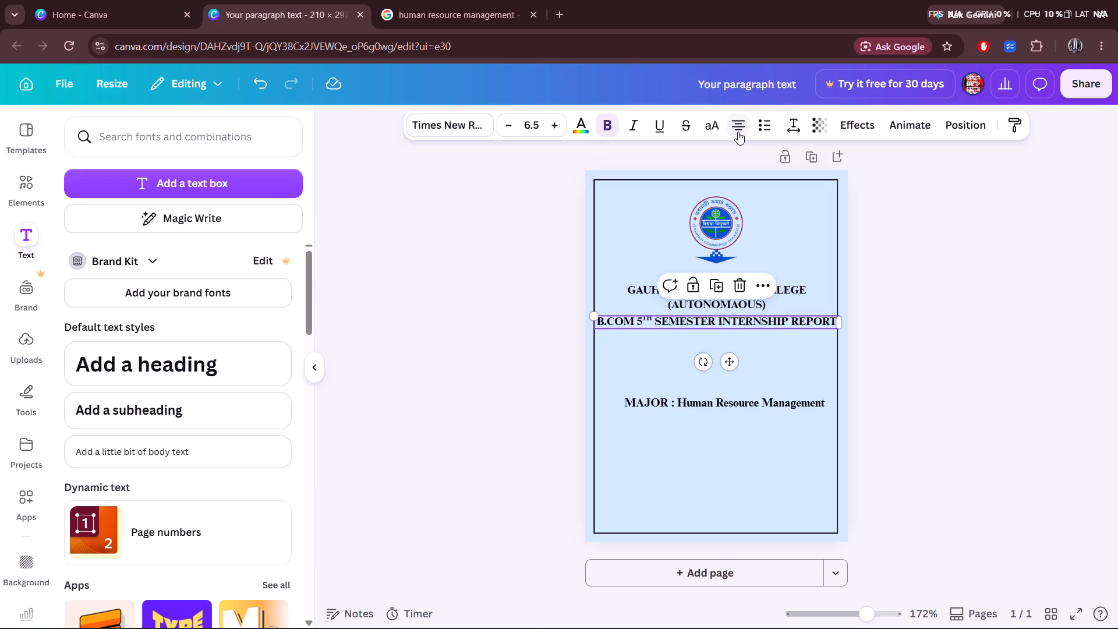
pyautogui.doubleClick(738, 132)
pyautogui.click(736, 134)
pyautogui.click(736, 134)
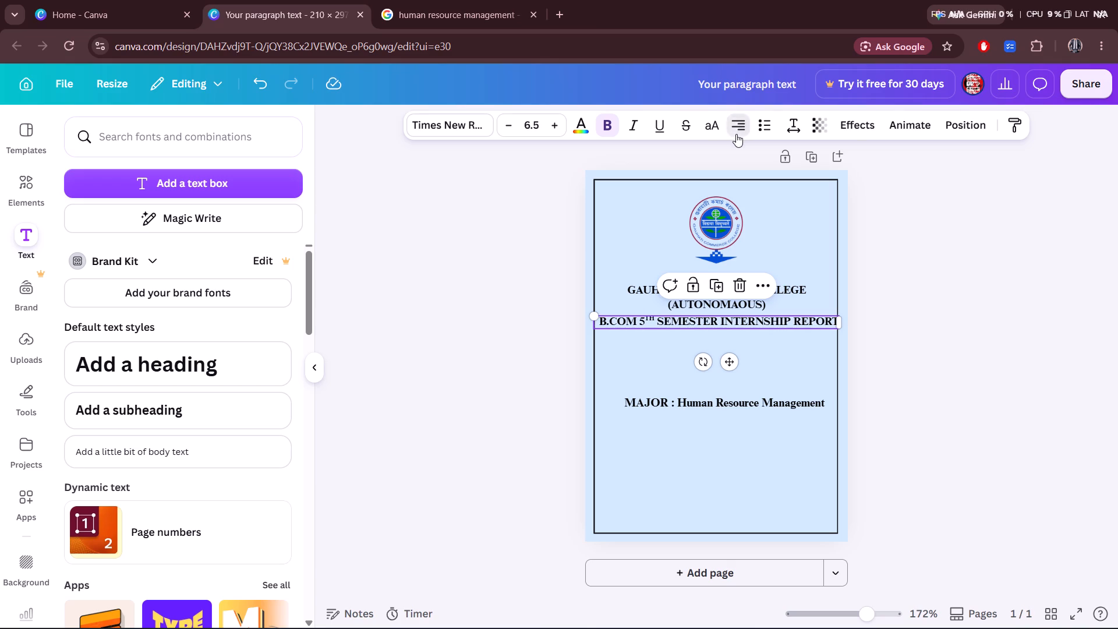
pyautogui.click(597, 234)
# Nudge the college logo slightly to the left above the heading.
pyautogui.doubleClick(727, 231)
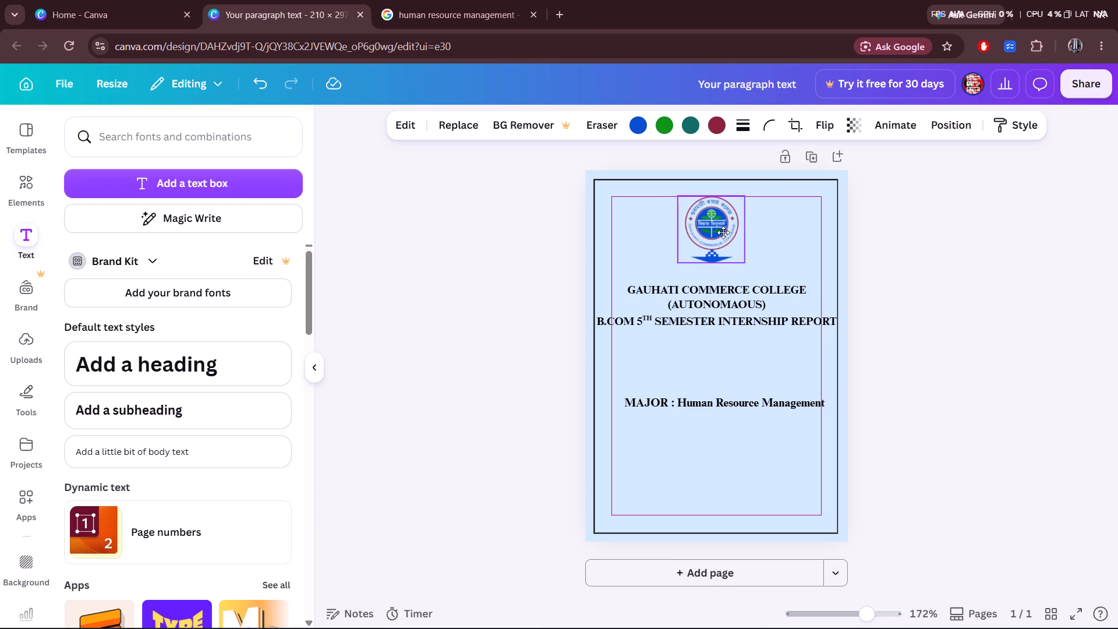
pyautogui.click(496, 308)
# Move the "MAJOR : Human Resource Management" line up and slightly left, closer to the report title.
pyautogui.click(680, 402)
pyautogui.moveTo(680, 402); pyautogui.dragTo(674, 384)
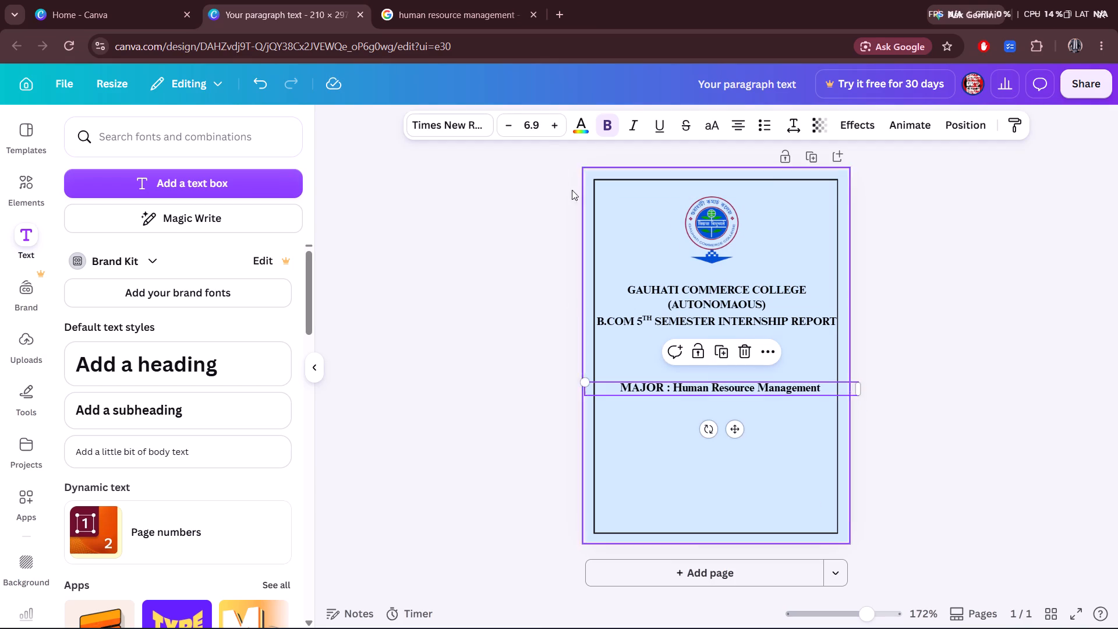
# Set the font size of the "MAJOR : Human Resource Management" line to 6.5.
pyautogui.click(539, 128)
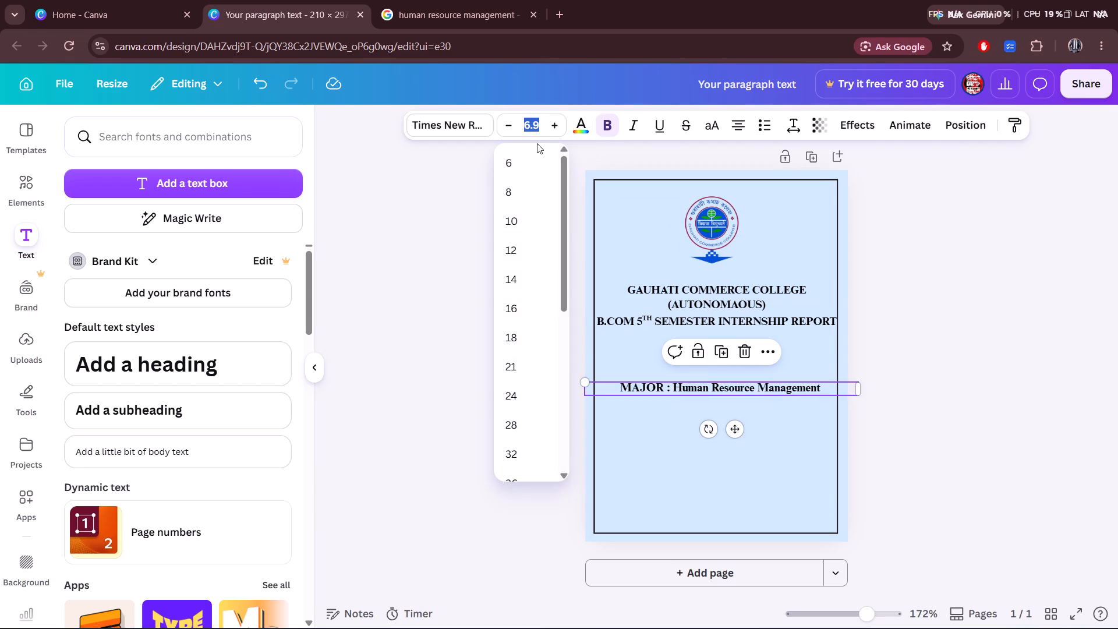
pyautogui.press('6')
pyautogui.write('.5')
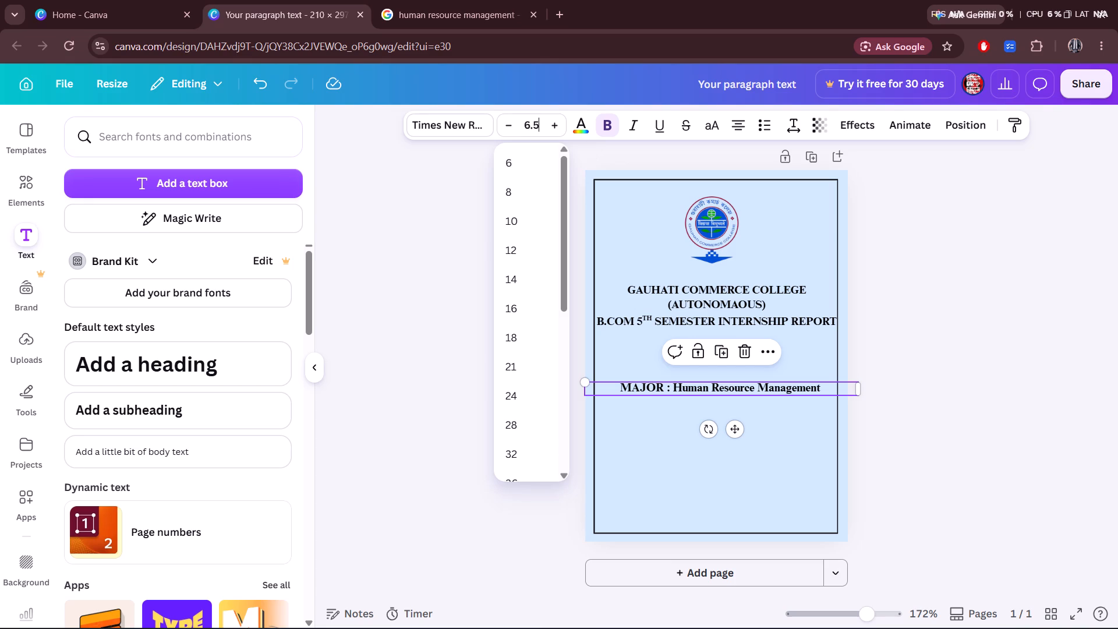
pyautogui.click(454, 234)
# Move the "MAJOR : Human Resource Management" line up and slightly left, closer to the B.COM report line.
pyautogui.moveTo(692, 393); pyautogui.dragTo(693, 378)
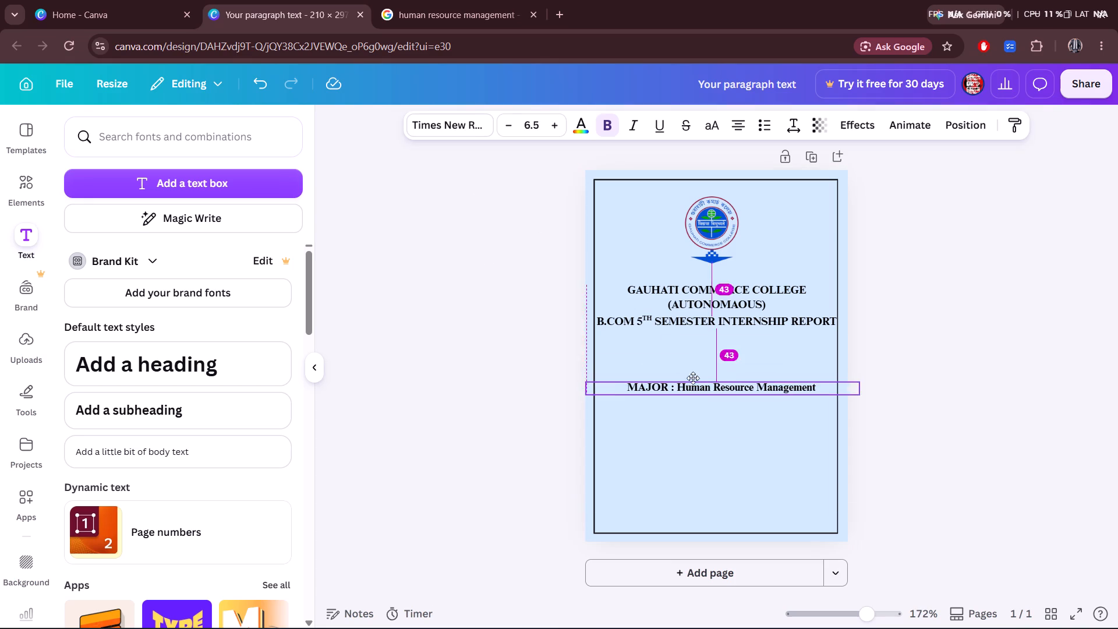
pyautogui.moveTo(693, 378); pyautogui.dragTo(686, 363)
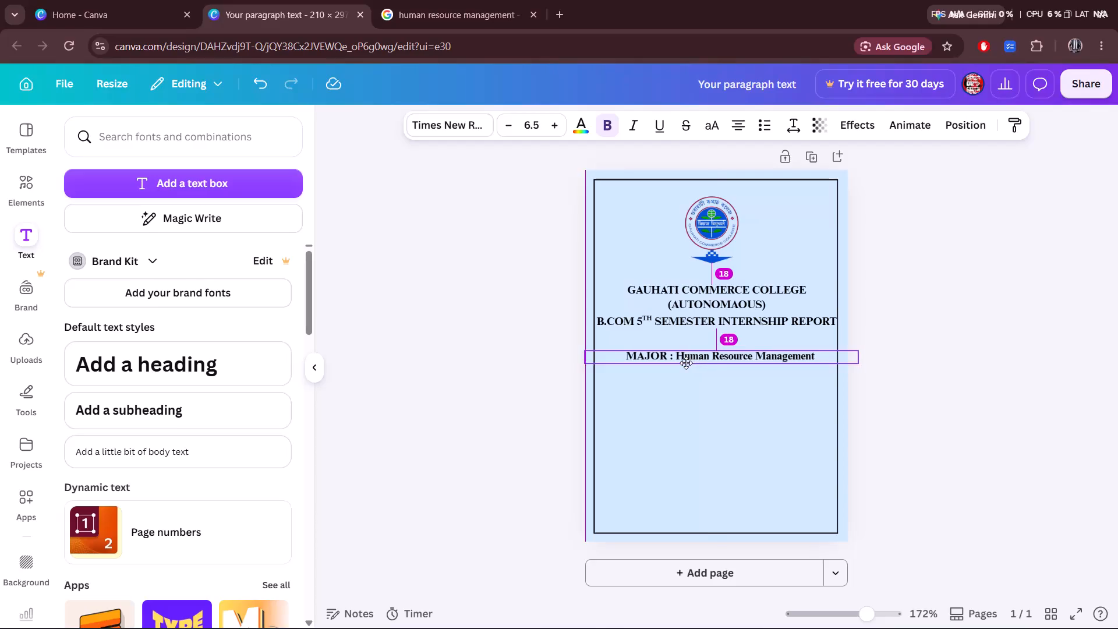
pyautogui.moveTo(686, 363); pyautogui.dragTo(685, 362)
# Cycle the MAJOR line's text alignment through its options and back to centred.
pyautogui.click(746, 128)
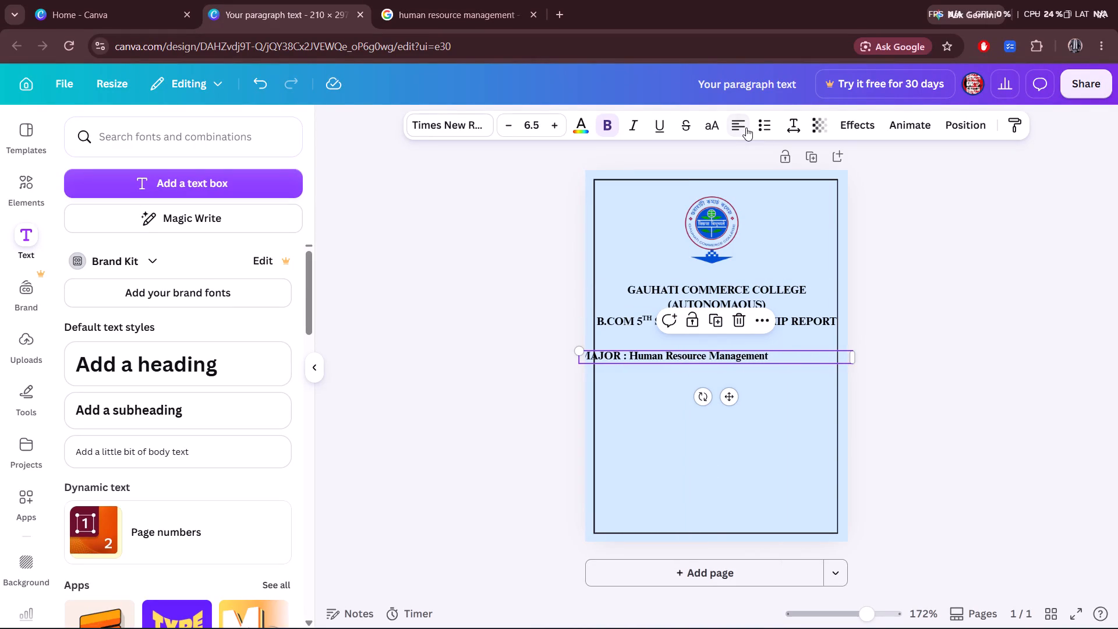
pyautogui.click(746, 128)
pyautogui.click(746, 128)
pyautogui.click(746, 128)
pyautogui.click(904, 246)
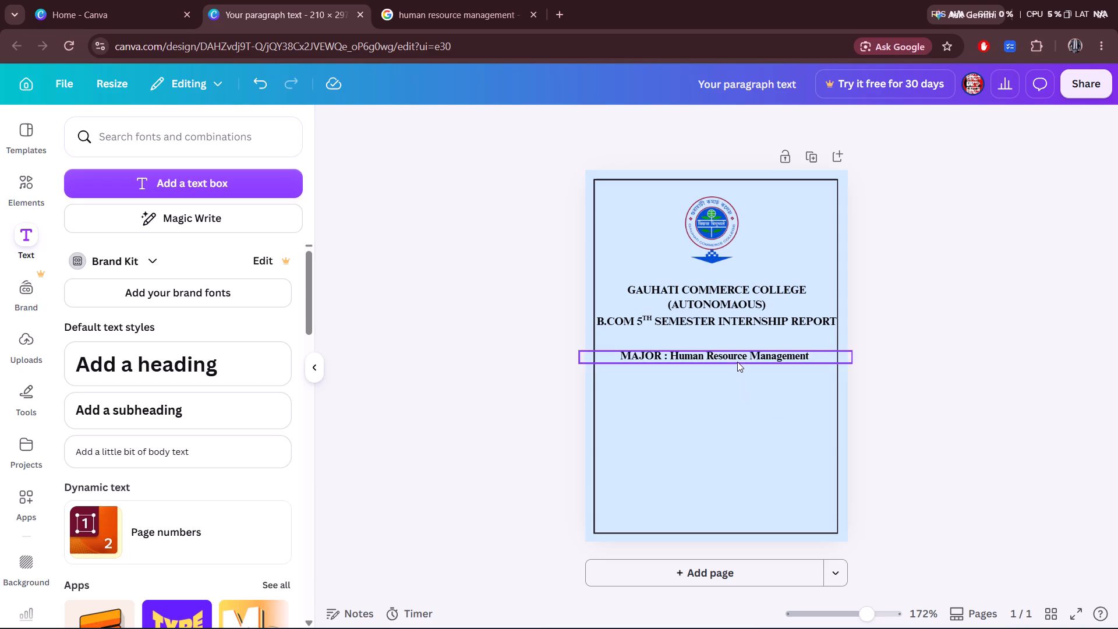
# Move the MAJOR line straight up so it sits directly beneath the B.COM report line.
pyautogui.moveTo(737, 362); pyautogui.dragTo(737, 345)
pyautogui.click(1026, 295)
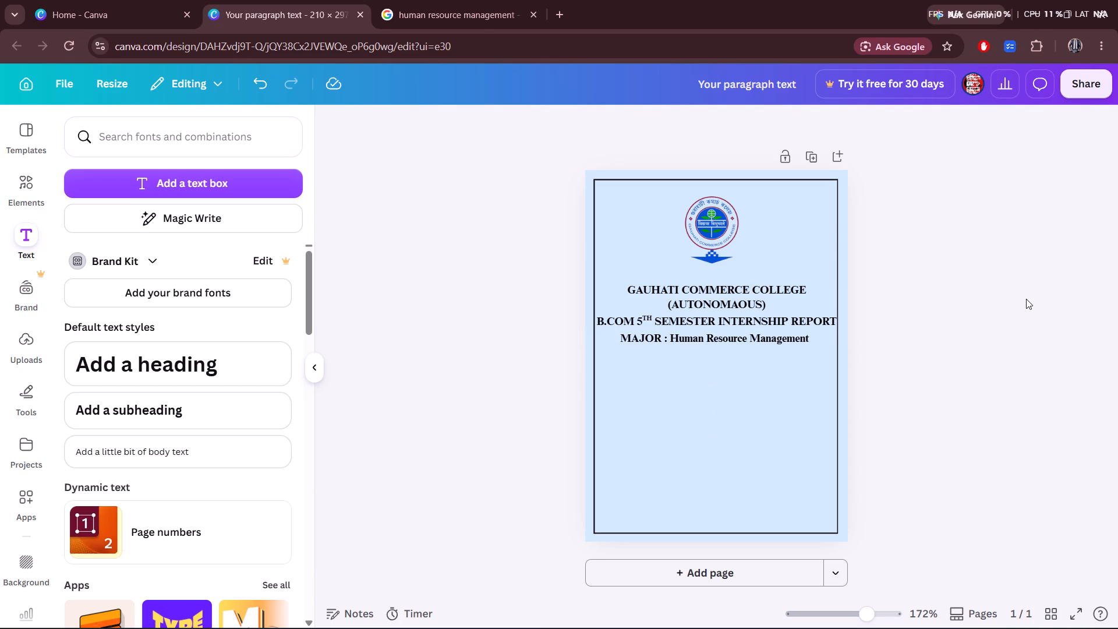
# Set the font size of the college heading to 6.
pyautogui.click(756, 301)
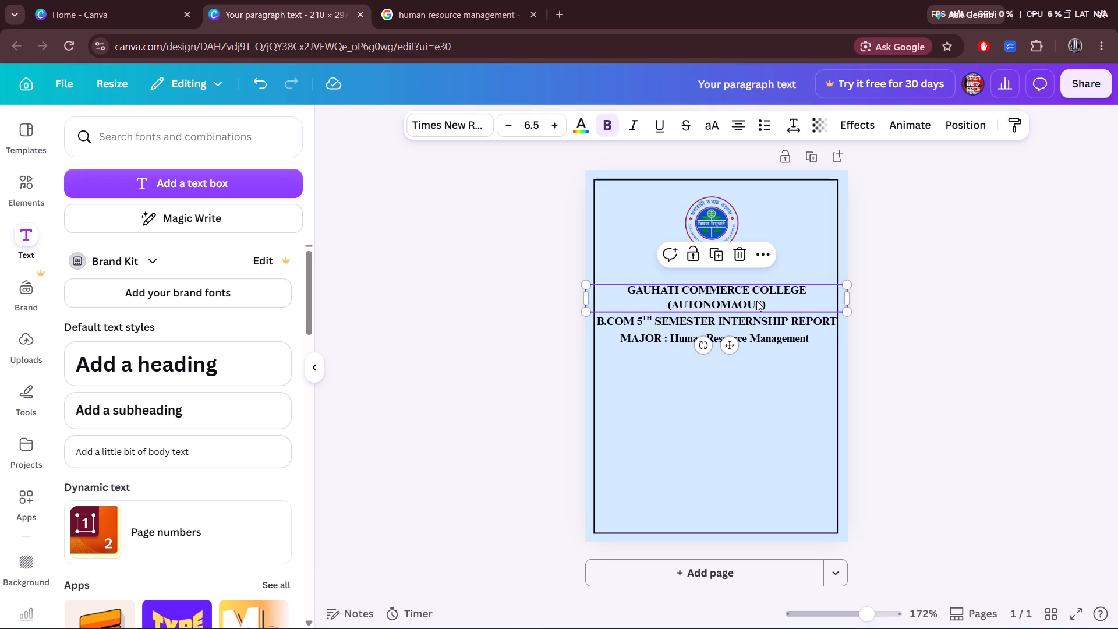
pyautogui.click(648, 395)
pyautogui.click(443, 393)
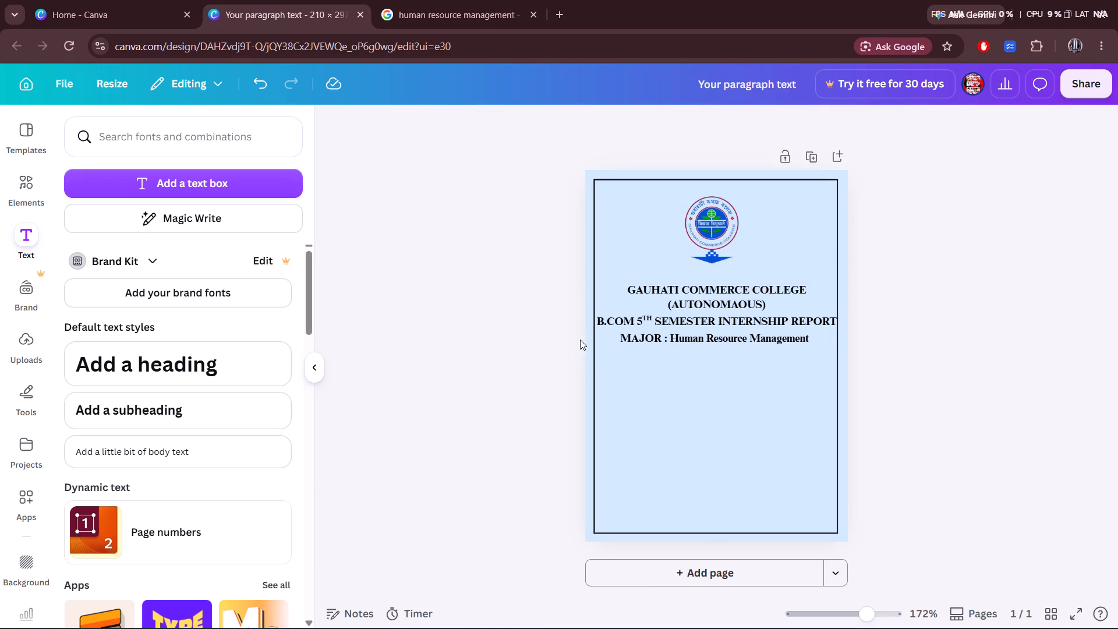
pyautogui.click(647, 294)
pyautogui.click(533, 125)
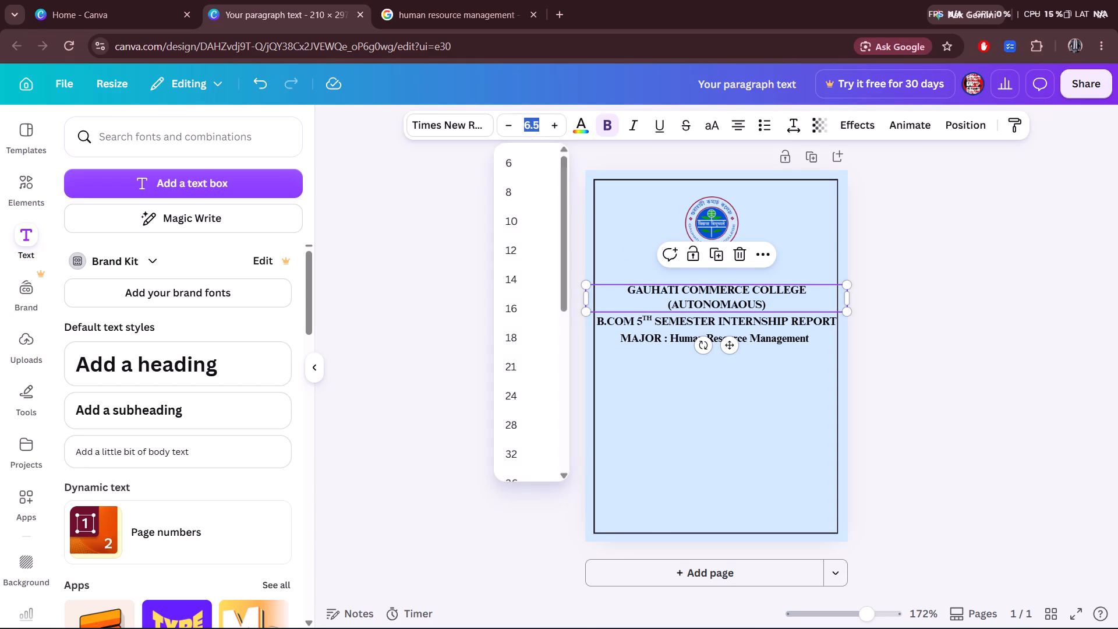
pyautogui.scroll(1, 529, 199)
pyautogui.click(533, 163)
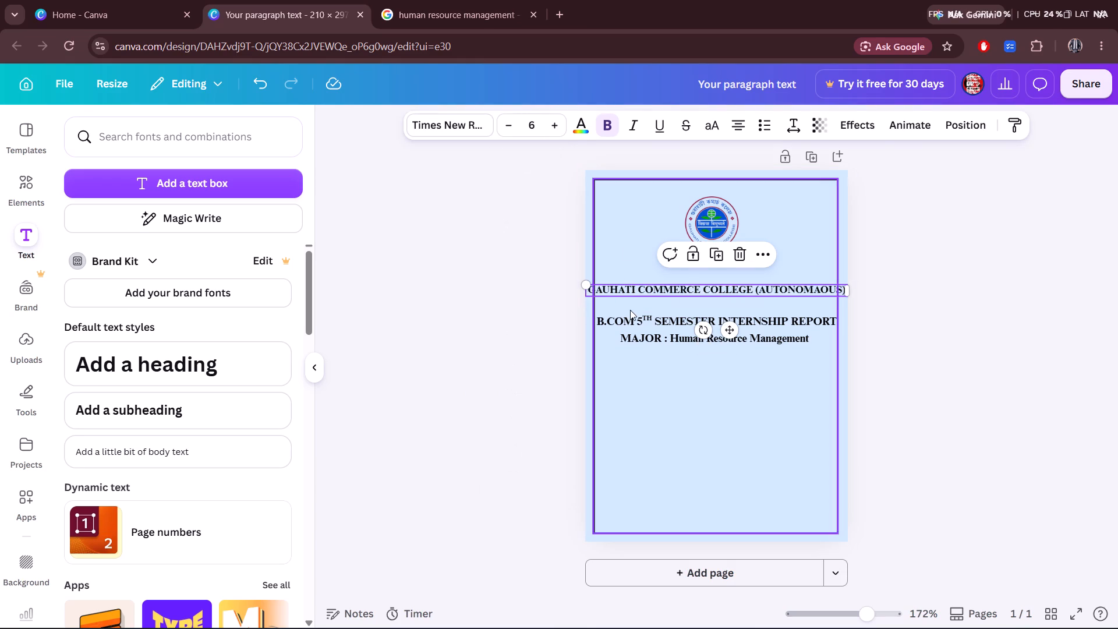
# Set the font size of the B.COM 5th semester internship report line to 6.
pyautogui.click(634, 323)
pyautogui.click(512, 126)
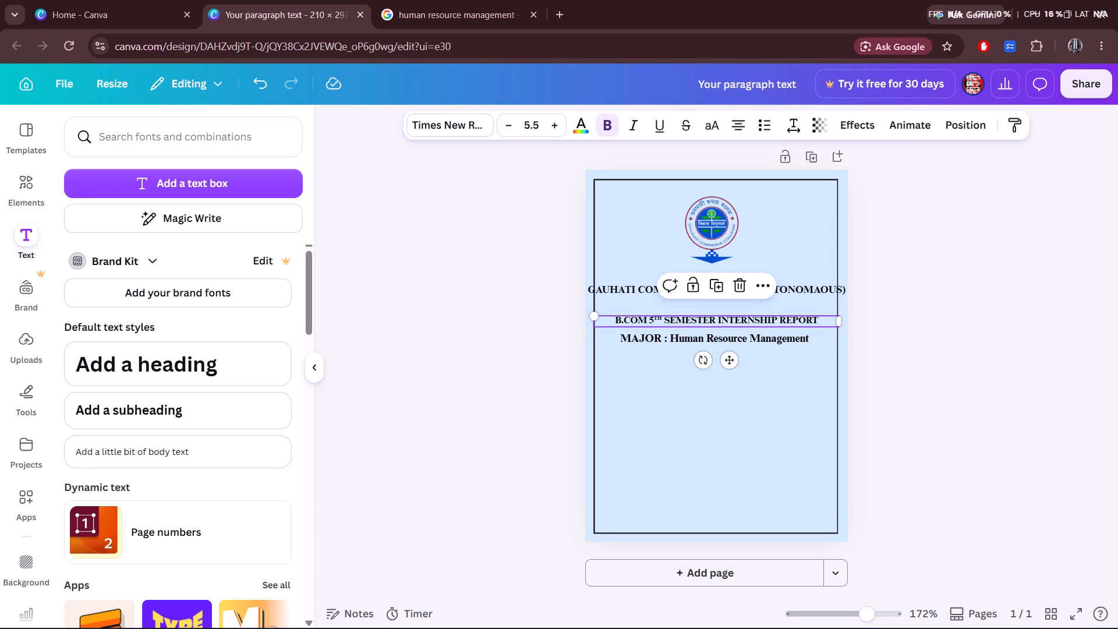
pyautogui.click(548, 123)
pyautogui.click(537, 122)
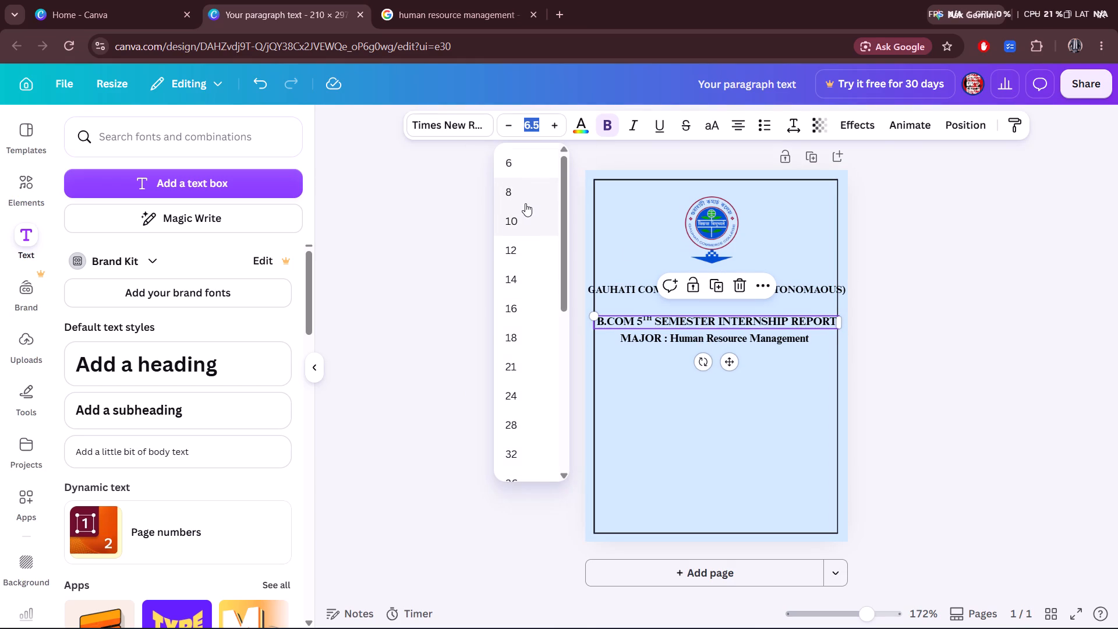
pyautogui.click(529, 163)
# Try font size 8 on the MAJOR line, then set it to 6 to match the other headings.
pyautogui.click(652, 334)
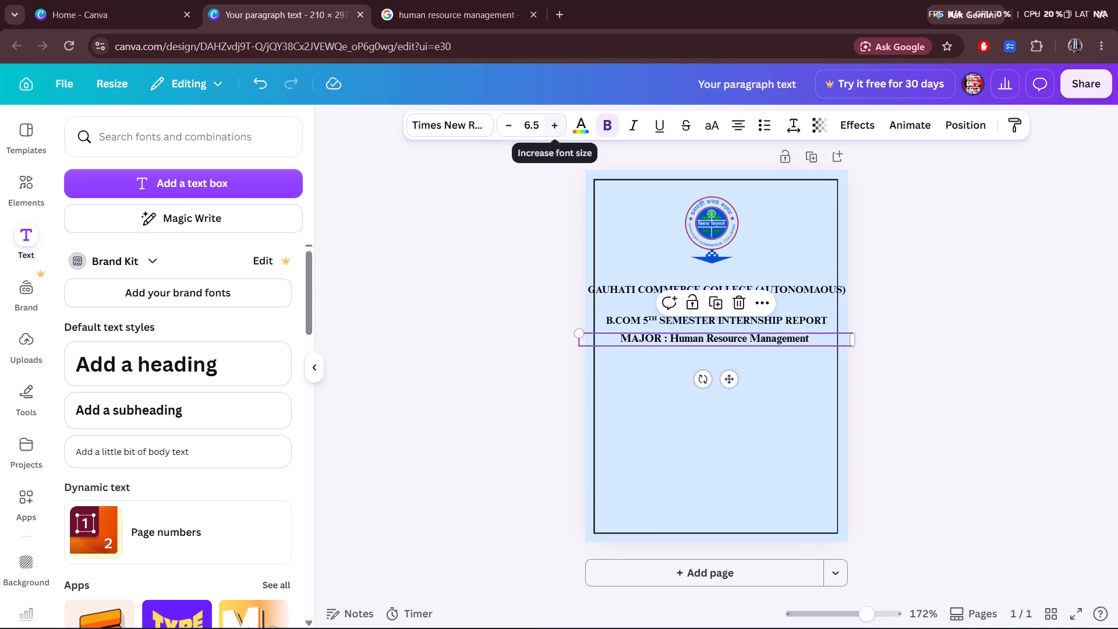
pyautogui.click(532, 124)
pyautogui.click(523, 188)
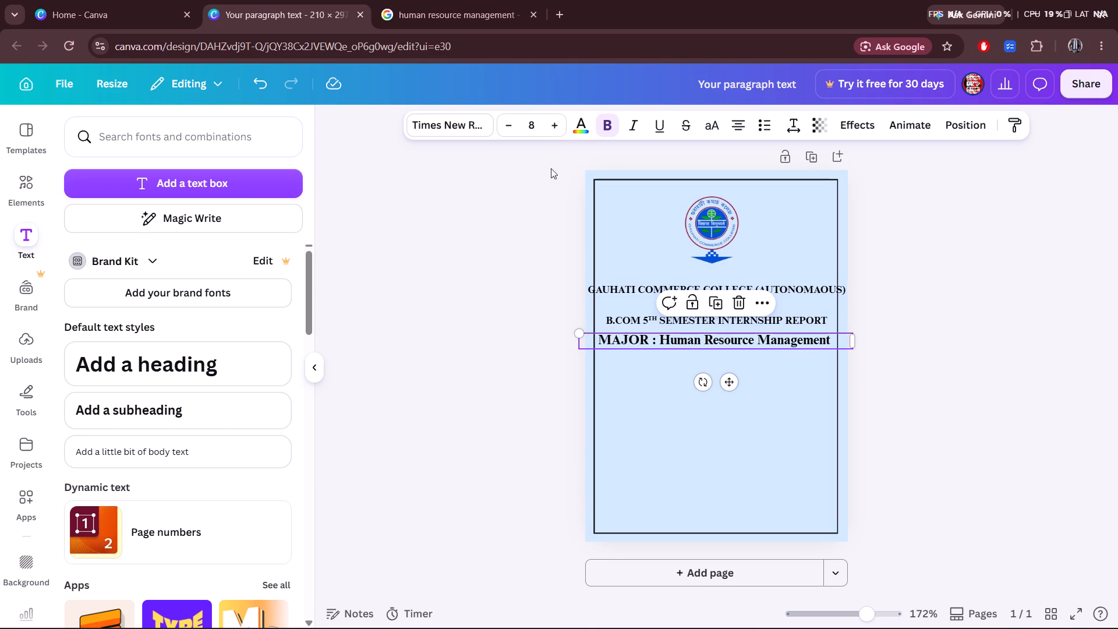
pyautogui.click(529, 123)
pyautogui.click(525, 160)
pyautogui.click(494, 383)
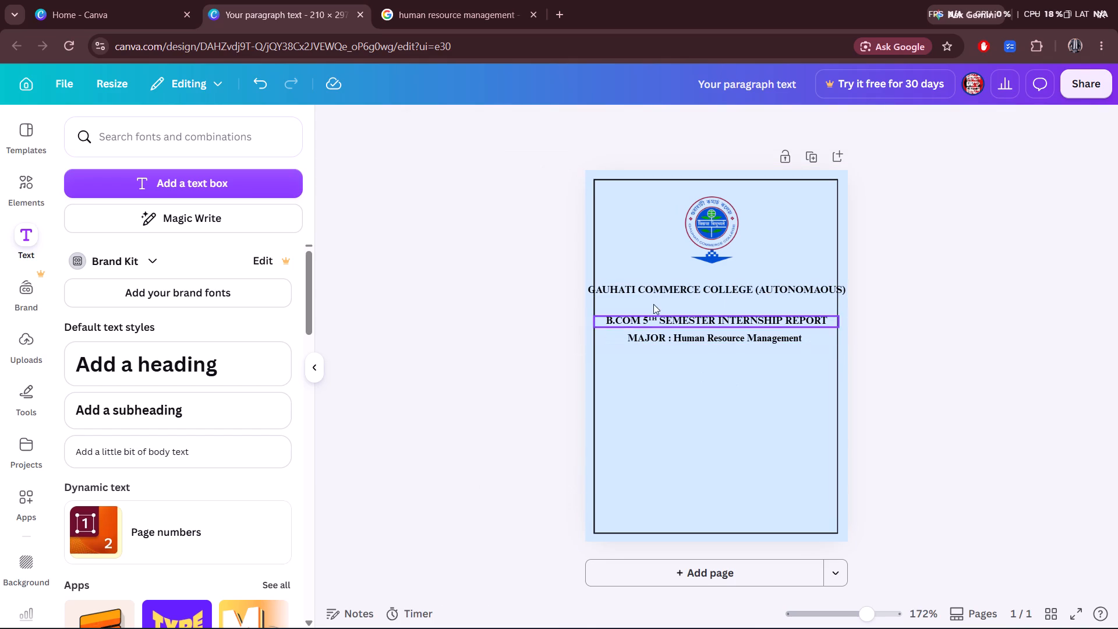
# Narrow the college heading's text box on both sides to the page border's width, wrapping "(AUTONOMAOUS)" onto a second line.
pyautogui.click(661, 292)
pyautogui.moveTo(850, 287); pyautogui.dragTo(837, 287)
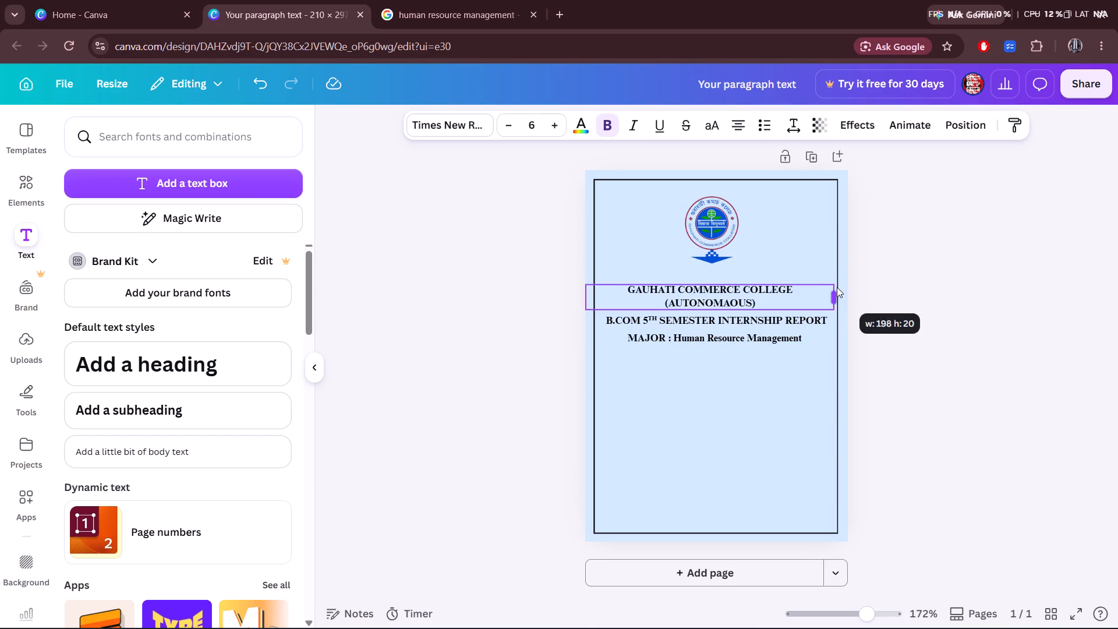
pyautogui.moveTo(837, 287); pyautogui.dragTo(838, 288)
pyautogui.moveTo(585, 296); pyautogui.dragTo(592, 298)
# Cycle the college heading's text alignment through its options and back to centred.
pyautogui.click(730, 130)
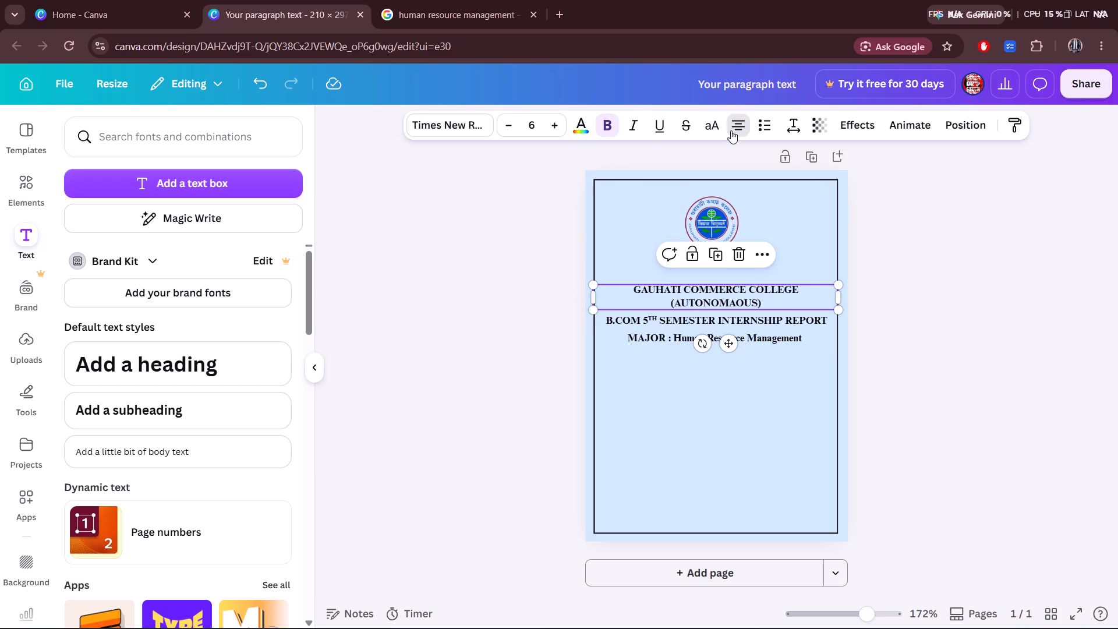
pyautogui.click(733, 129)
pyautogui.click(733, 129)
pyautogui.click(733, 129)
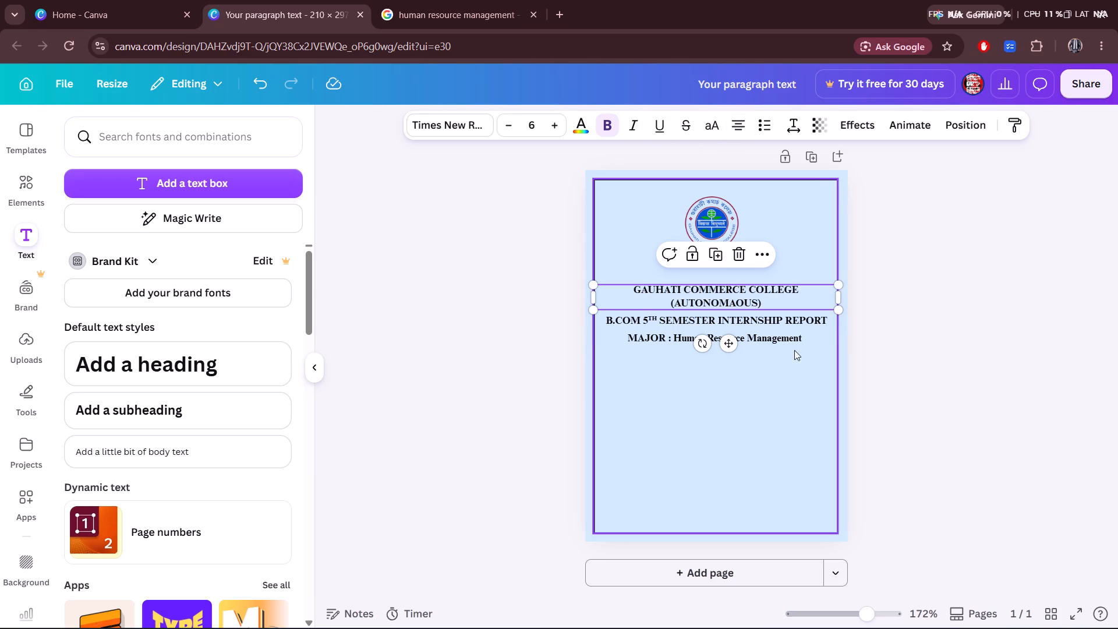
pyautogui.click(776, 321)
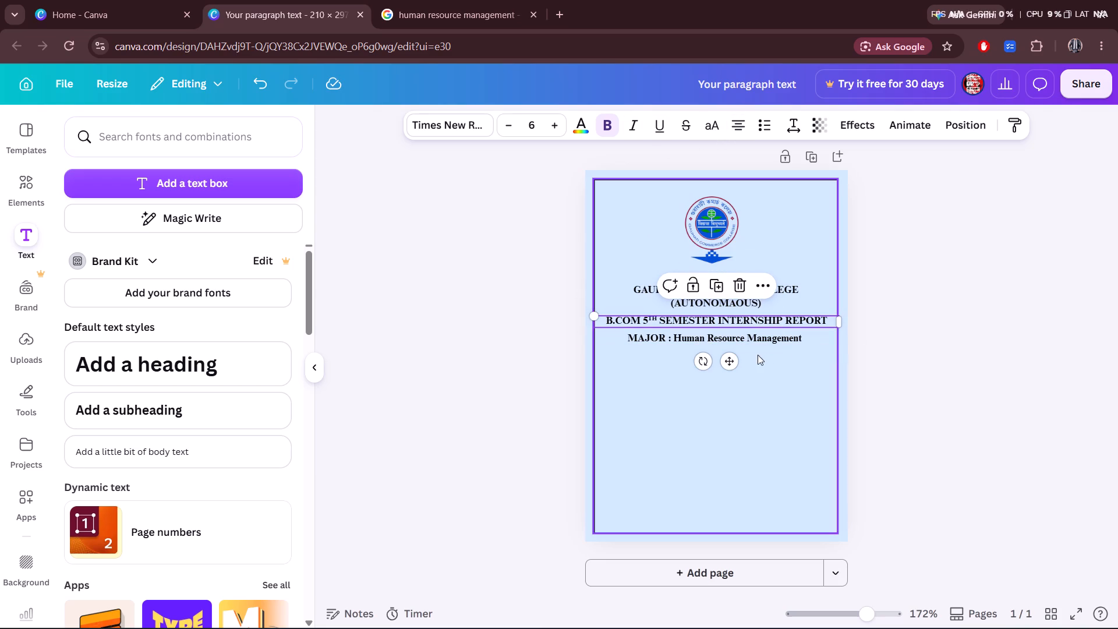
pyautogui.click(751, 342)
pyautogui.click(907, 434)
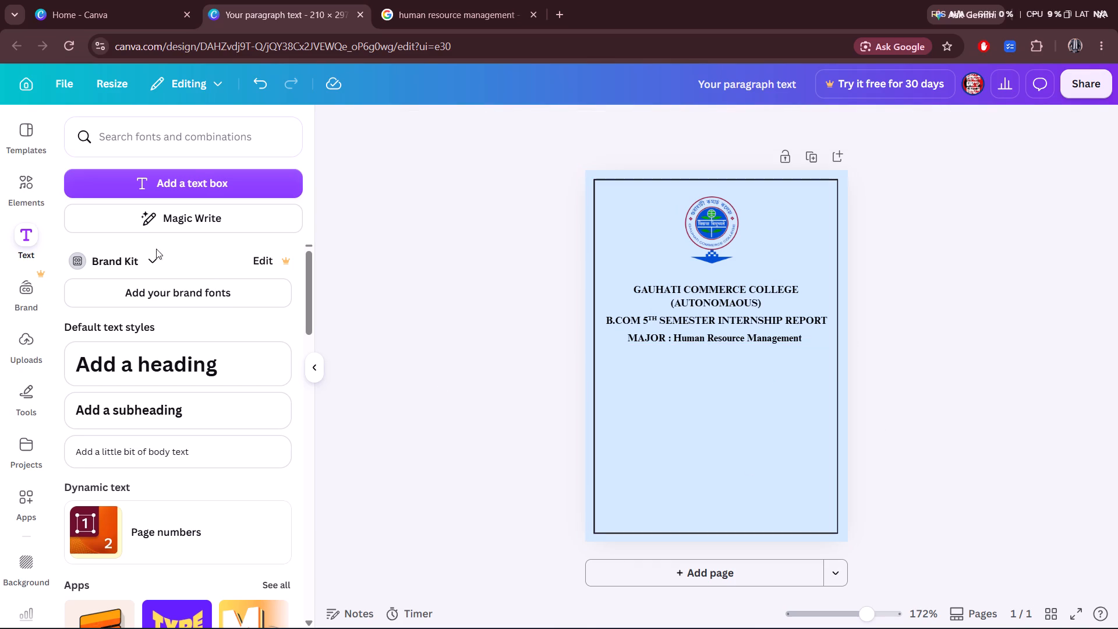
# Add a new text box below the MAJOR line reading "SUBMIITED TO :".
pyautogui.click(200, 183)
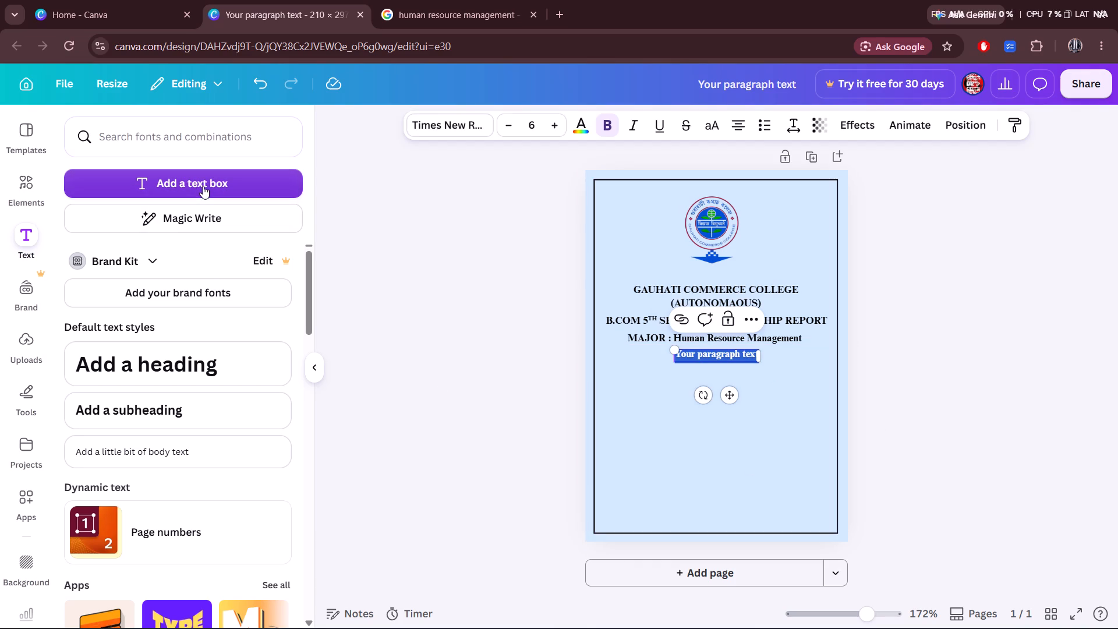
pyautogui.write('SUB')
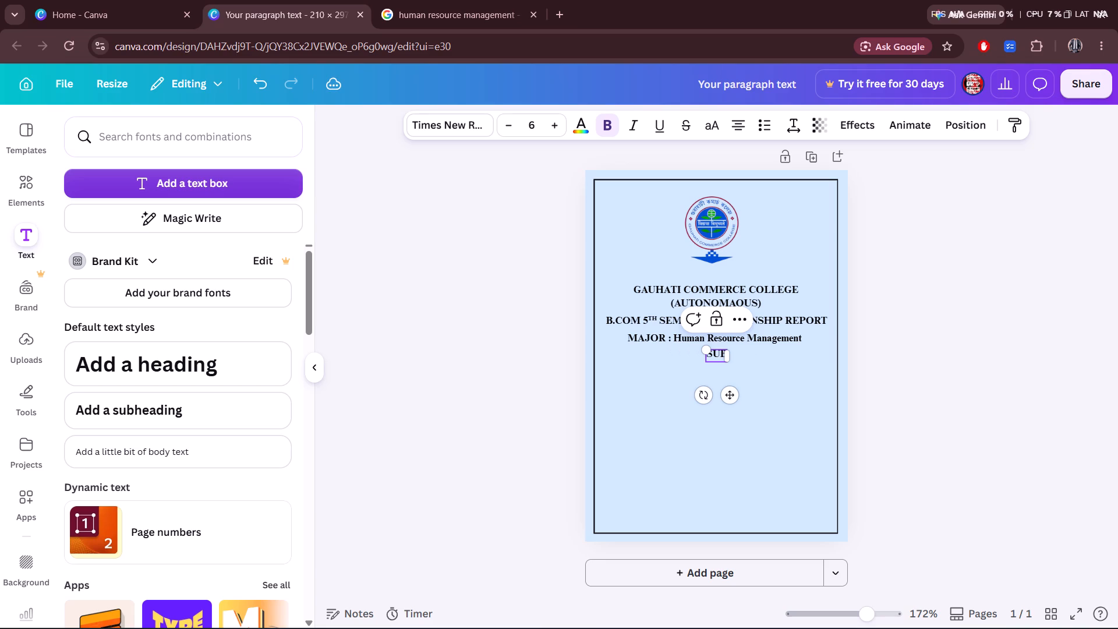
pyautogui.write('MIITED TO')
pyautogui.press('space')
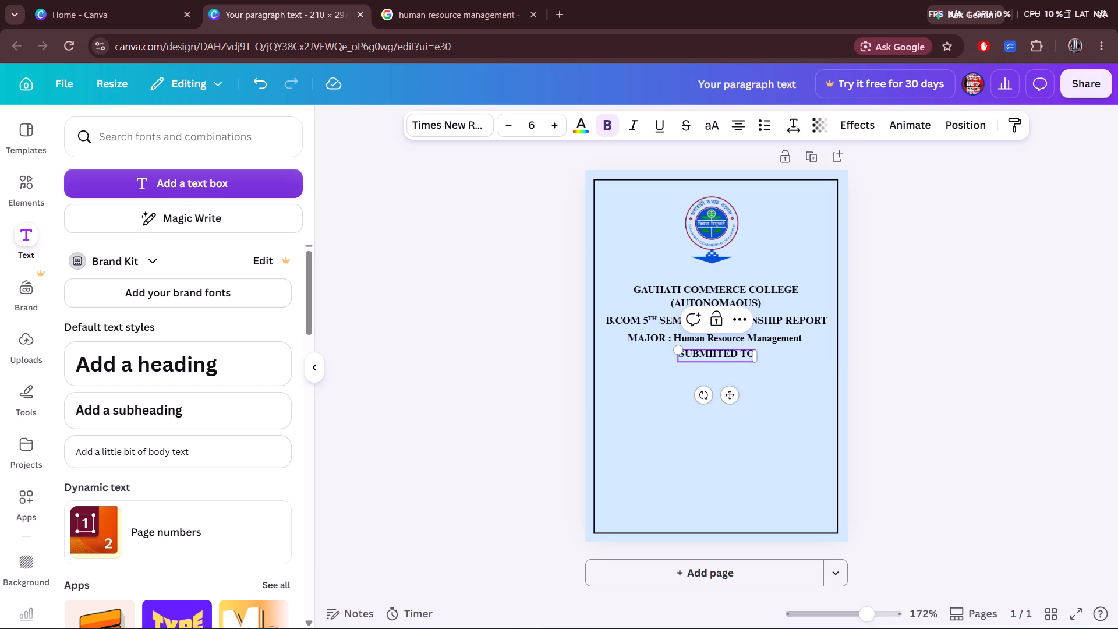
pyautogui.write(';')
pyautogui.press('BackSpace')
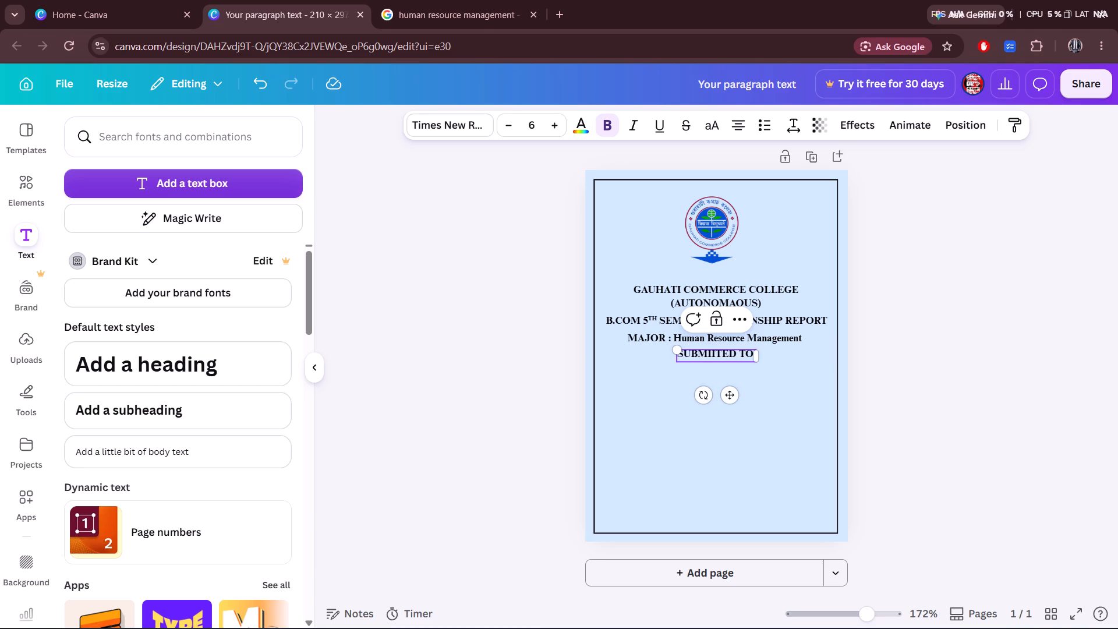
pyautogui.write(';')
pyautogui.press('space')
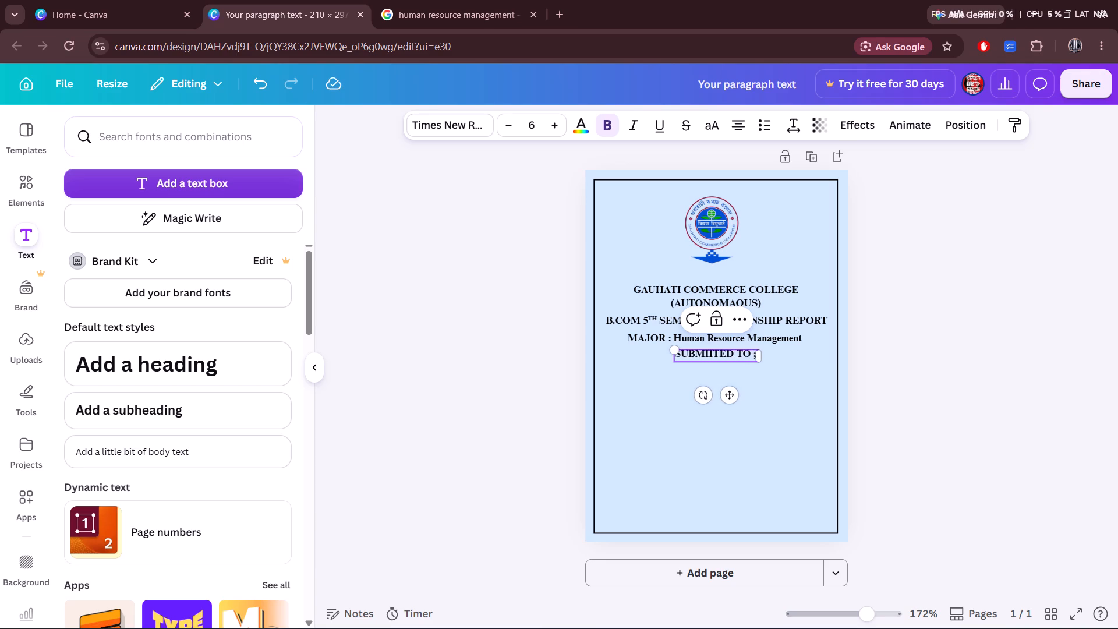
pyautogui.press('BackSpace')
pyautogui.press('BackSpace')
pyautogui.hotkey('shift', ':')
# Leave a blank line under "SUBMIITED TO :" and add "DEPARTMENT OF ENGLISH" in the same text box.
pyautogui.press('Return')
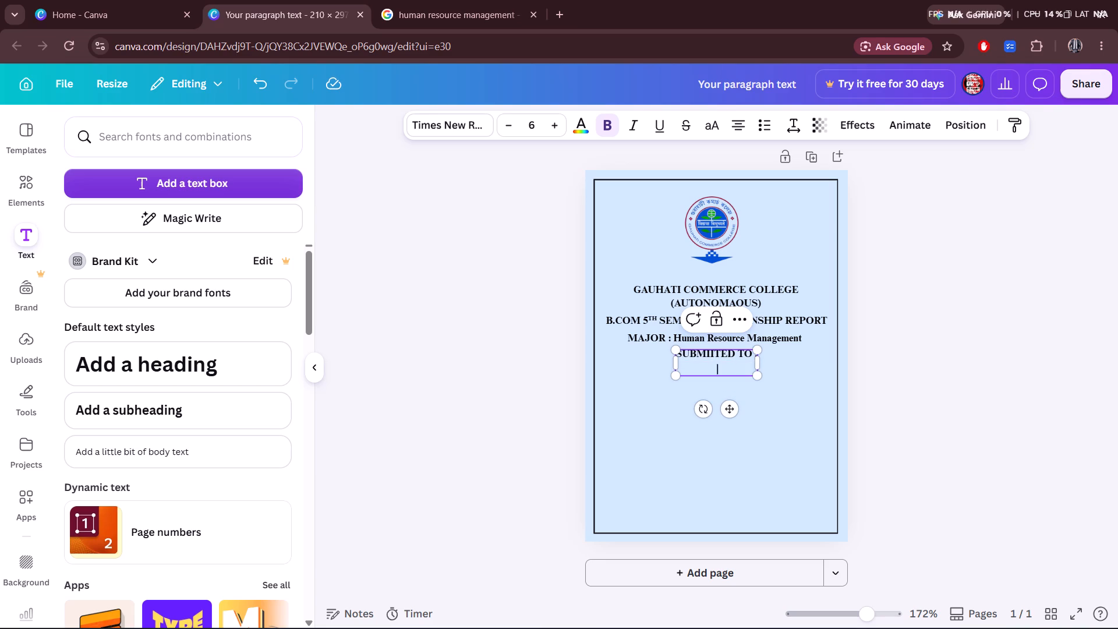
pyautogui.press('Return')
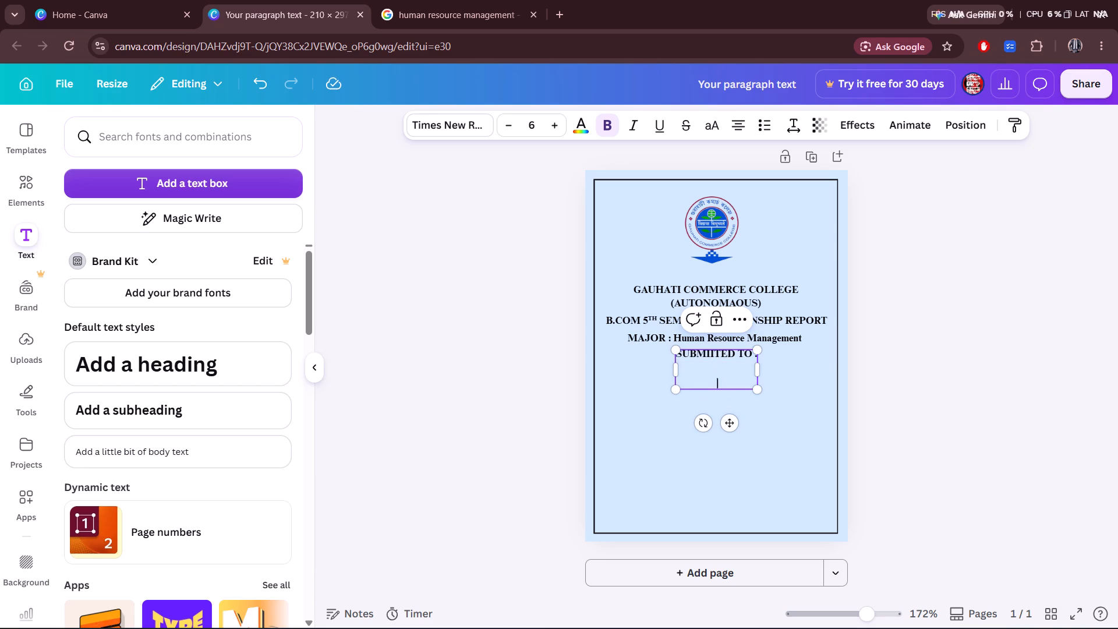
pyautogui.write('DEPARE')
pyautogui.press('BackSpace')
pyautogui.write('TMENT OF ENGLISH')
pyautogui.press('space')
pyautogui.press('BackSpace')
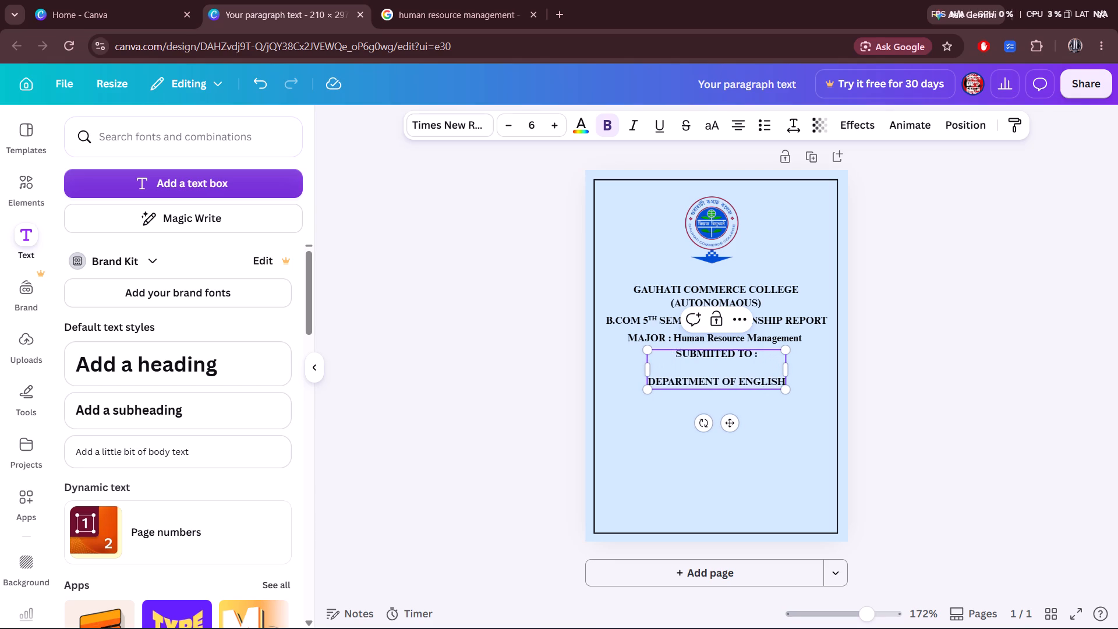
# Add a line reading "GAUHATI COMMERCE COLLEGE" directly below "DEPARTMENT OF ENGLISH" in the submitted-to text box.
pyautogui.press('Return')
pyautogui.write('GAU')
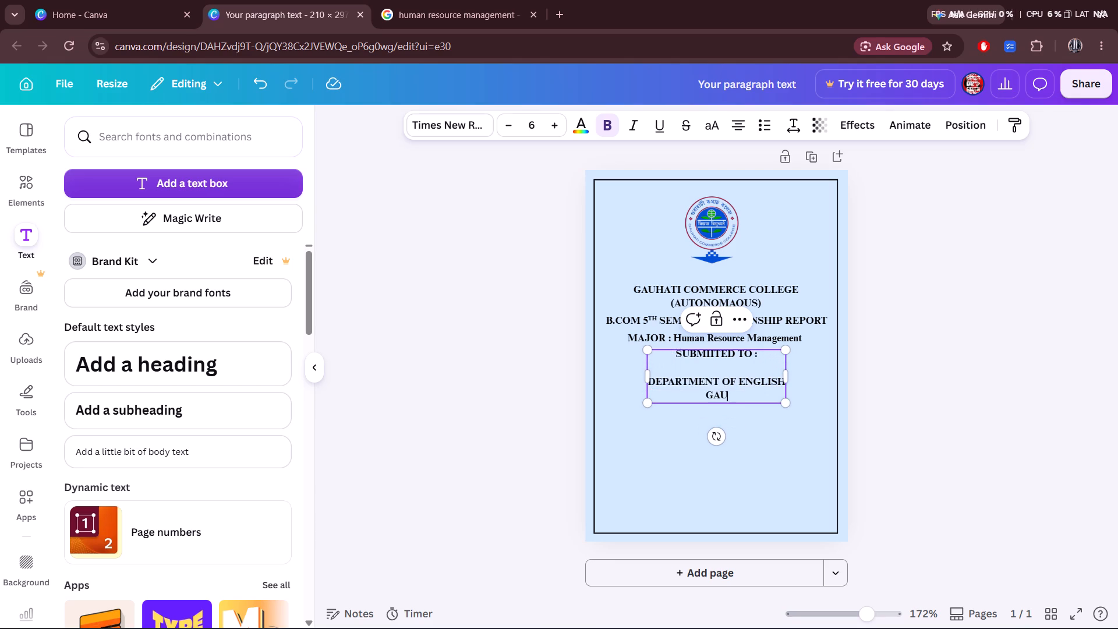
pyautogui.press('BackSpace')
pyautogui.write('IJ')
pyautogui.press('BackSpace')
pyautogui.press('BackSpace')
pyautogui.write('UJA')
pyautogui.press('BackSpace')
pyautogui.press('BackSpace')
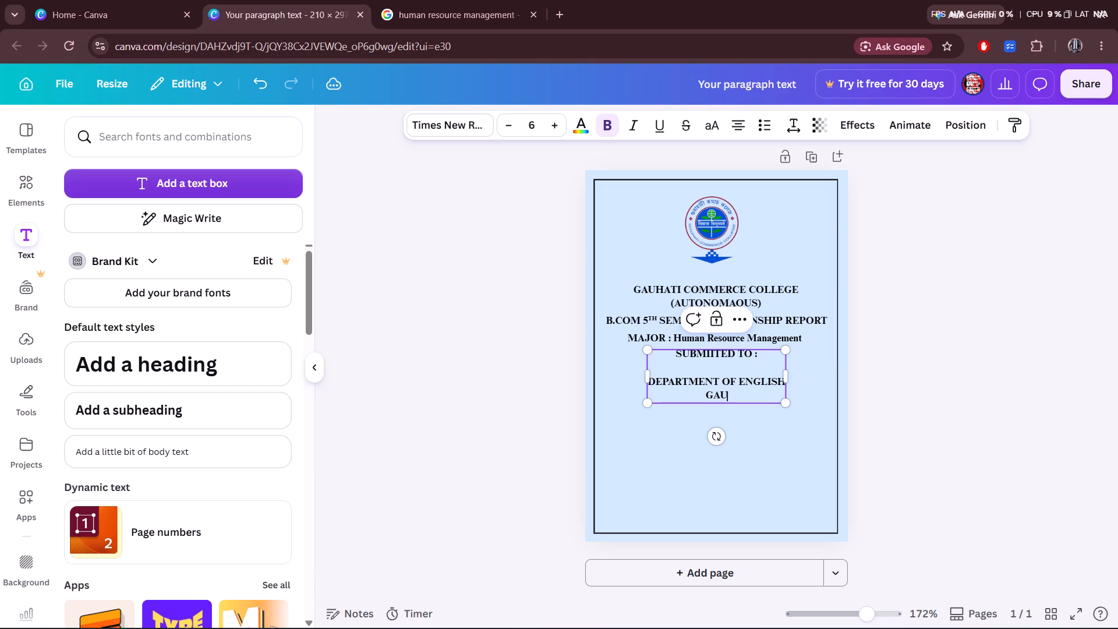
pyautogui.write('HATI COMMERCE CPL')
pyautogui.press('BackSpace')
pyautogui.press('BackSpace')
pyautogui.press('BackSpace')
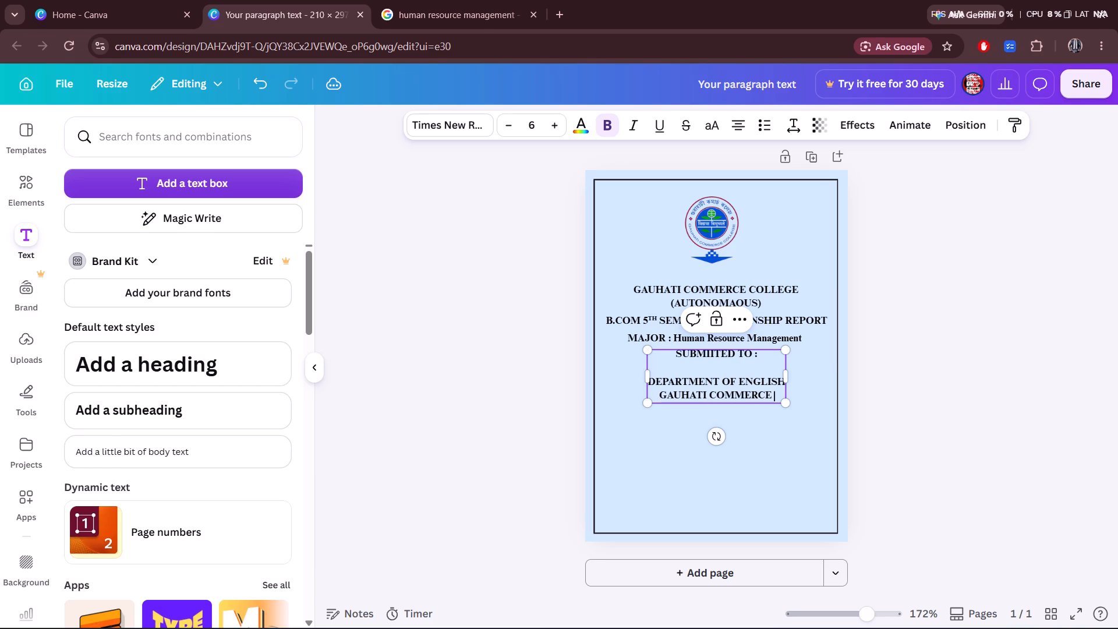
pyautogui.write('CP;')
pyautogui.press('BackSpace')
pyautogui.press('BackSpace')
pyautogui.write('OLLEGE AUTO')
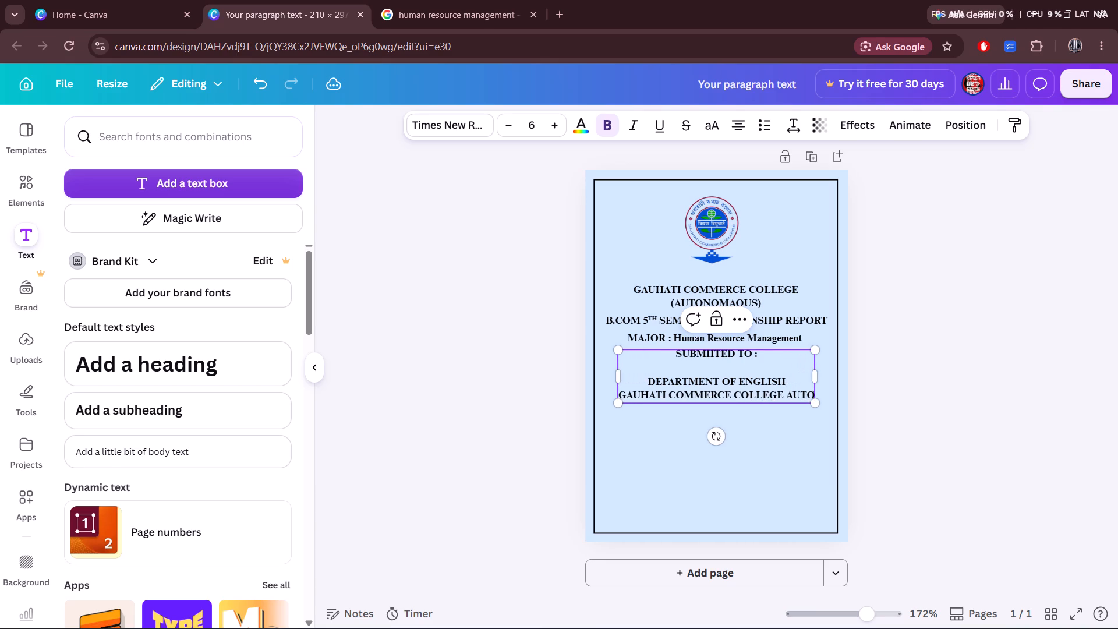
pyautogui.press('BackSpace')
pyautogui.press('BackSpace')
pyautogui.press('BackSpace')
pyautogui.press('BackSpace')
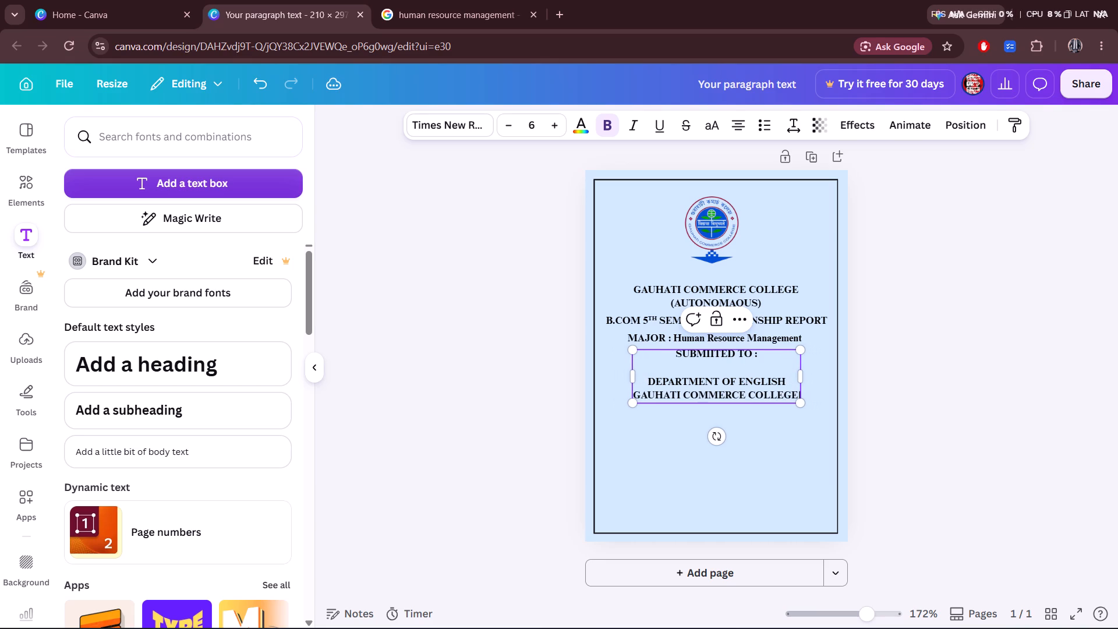
# Append "(AUTONOMOUS)" after the college name on the last line of the submitted-to block.
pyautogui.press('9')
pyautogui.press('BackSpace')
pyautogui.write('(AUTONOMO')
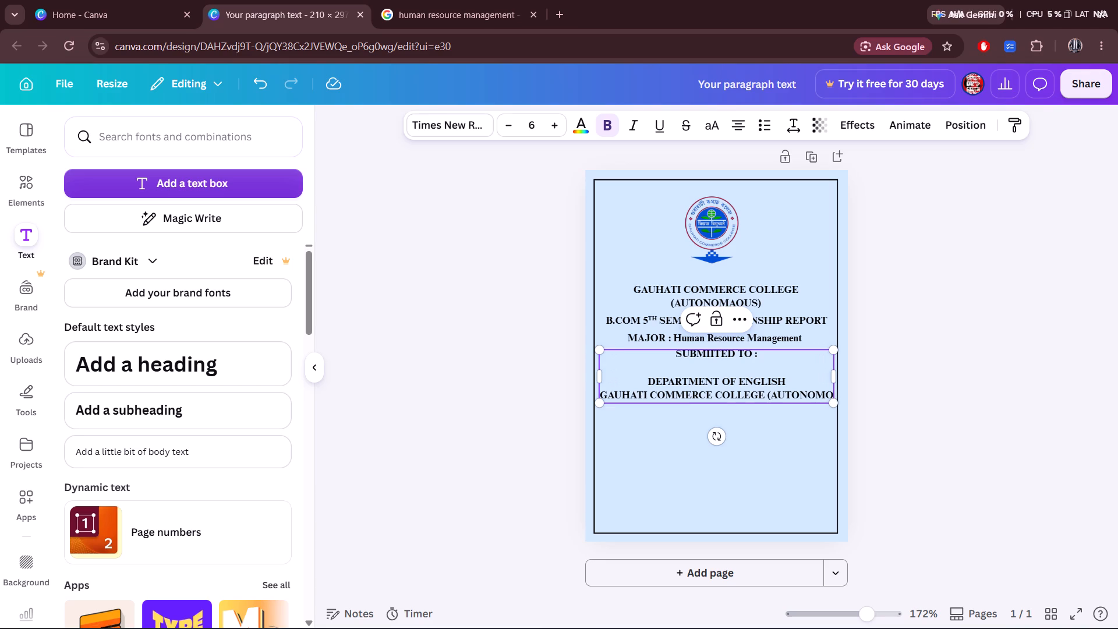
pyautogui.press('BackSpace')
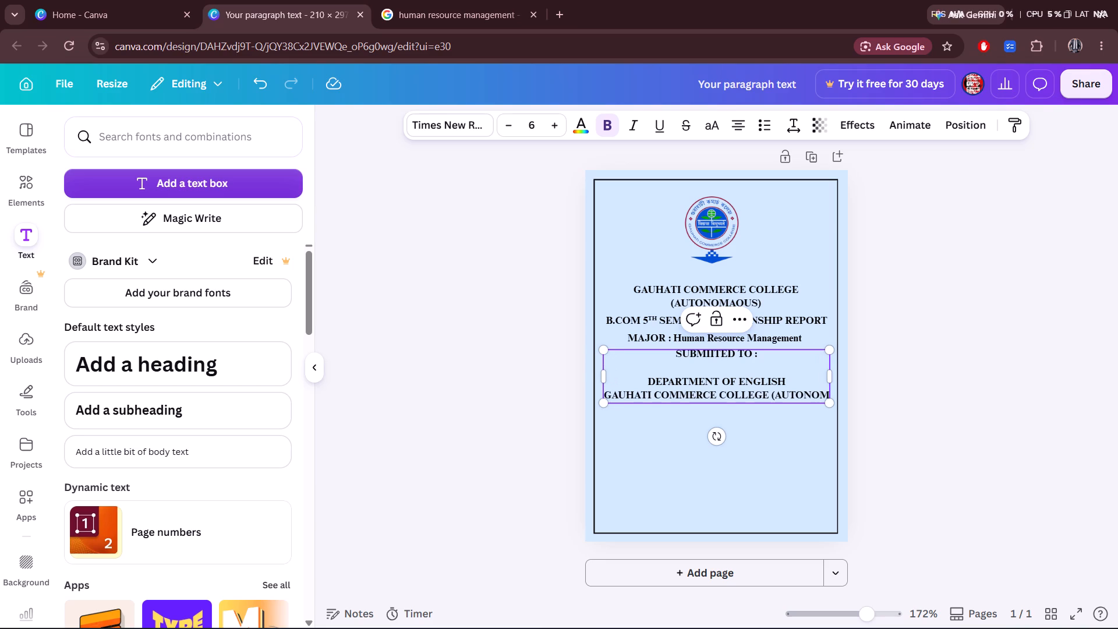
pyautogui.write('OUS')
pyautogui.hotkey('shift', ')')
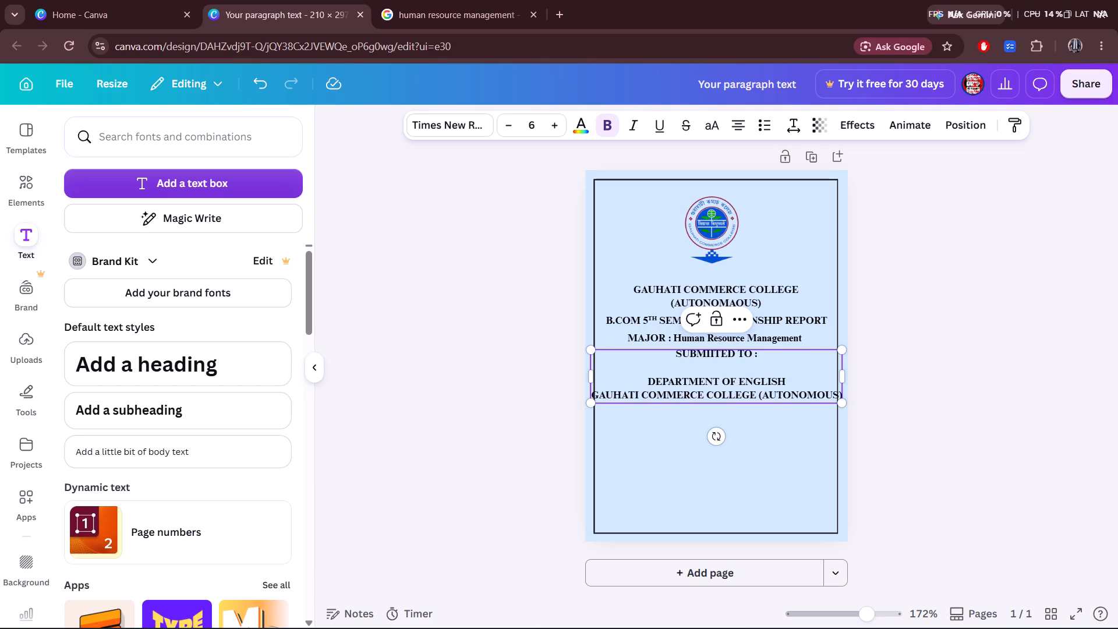
# Correct the spelling of the bracketed word in the college heading to "(AUTONOMOUS)".
pyautogui.click(747, 306)
pyautogui.click(737, 302)
pyautogui.click(733, 301)
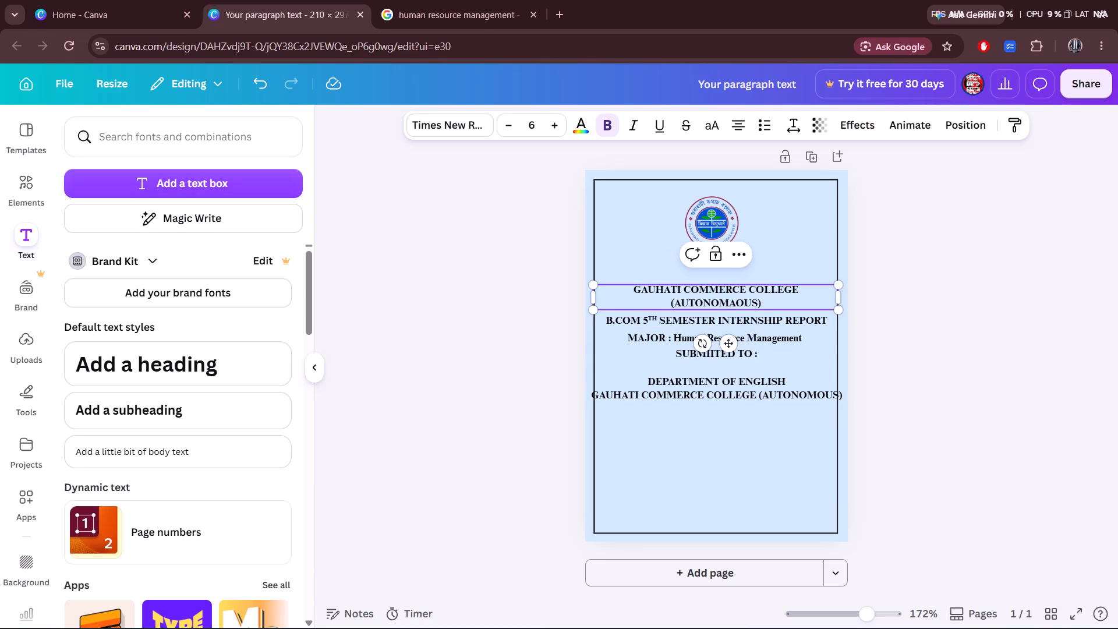
pyautogui.press('BackSpace')
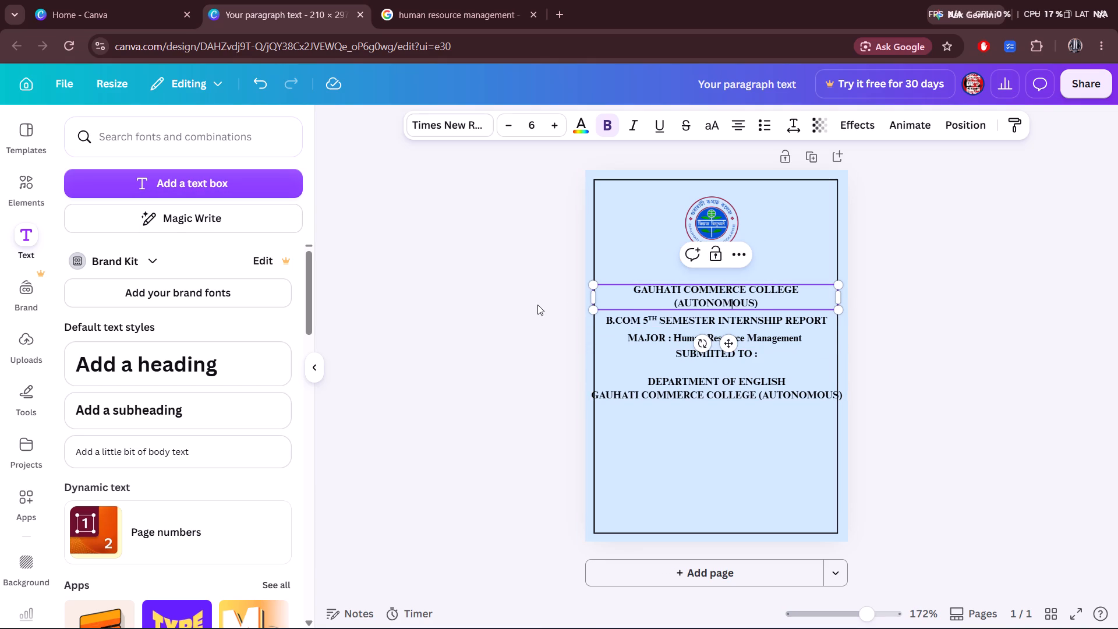
# Set the font size of the submitted-to text block to 5.5.
pyautogui.click(663, 387)
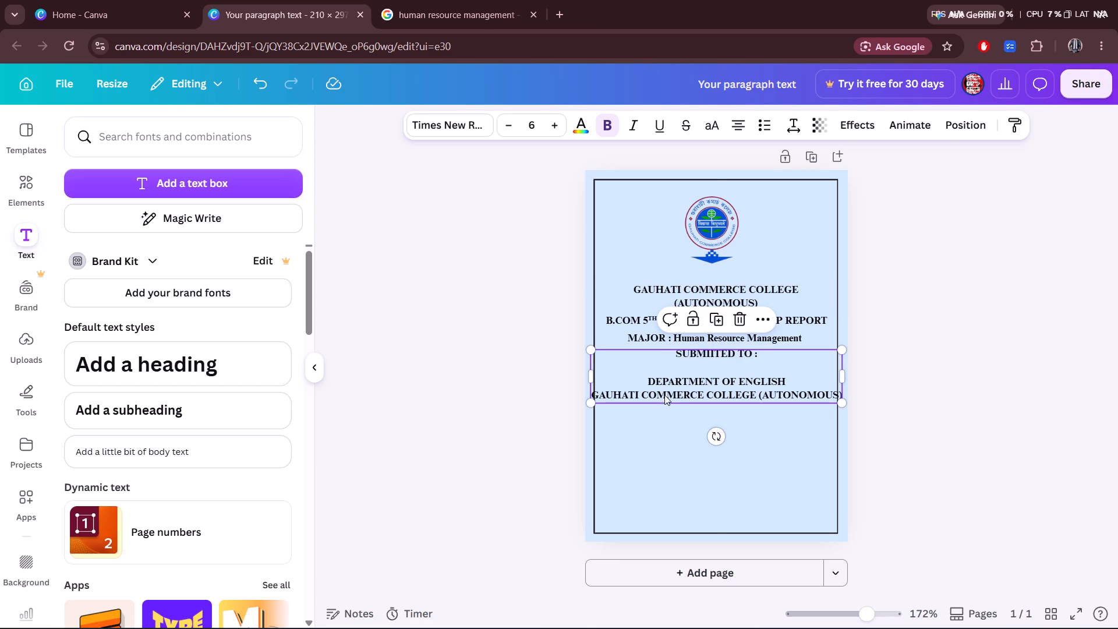
pyautogui.click(666, 381)
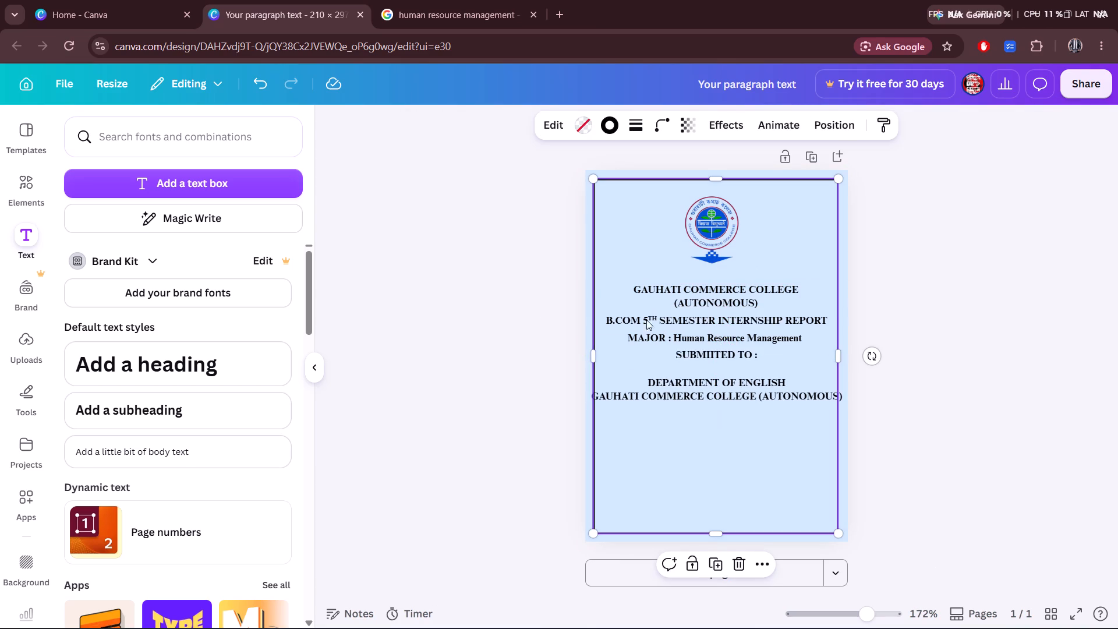
pyautogui.click(700, 380)
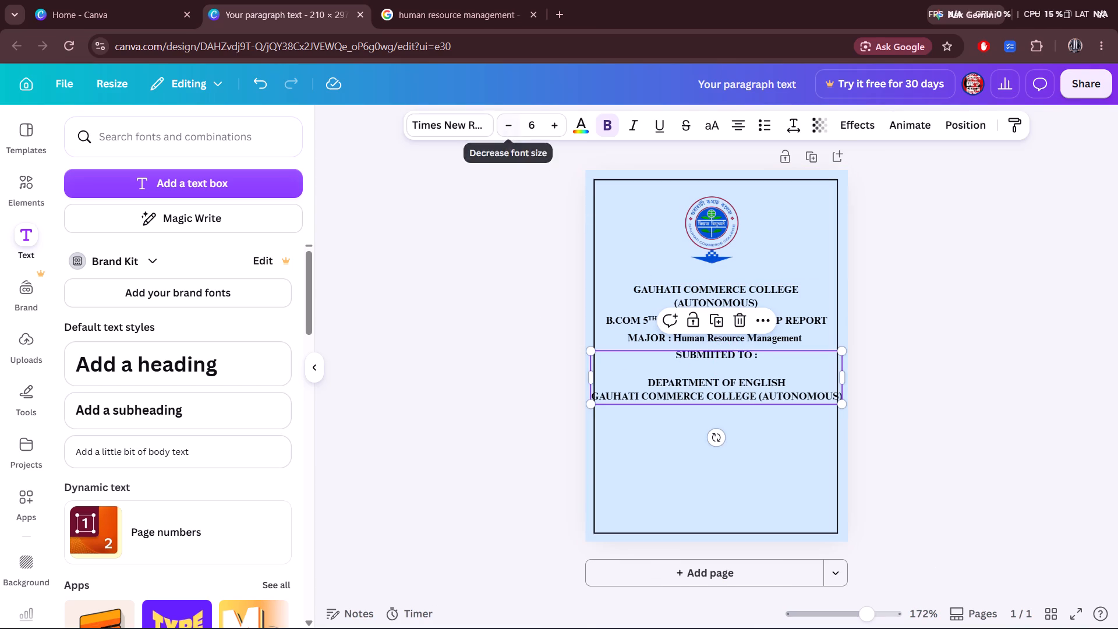
pyautogui.click(537, 125)
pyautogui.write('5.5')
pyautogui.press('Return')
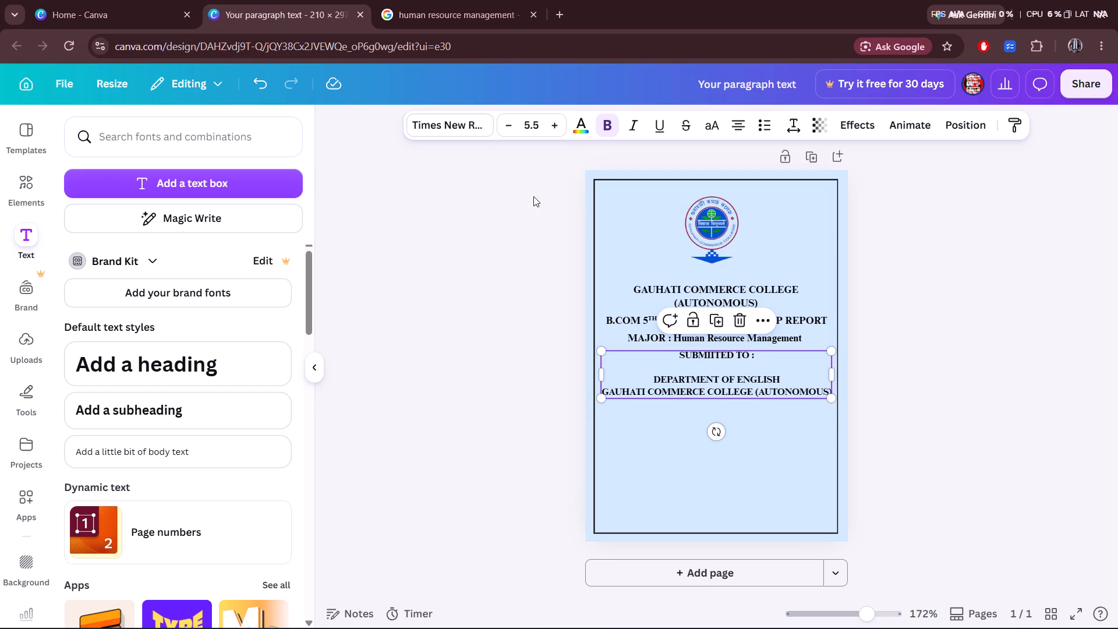
pyautogui.click(437, 298)
# Remove bold from the submitted-to block, the college heading, the internship report title and the MAJOR line.
pyautogui.click(667, 377)
pyautogui.click(611, 117)
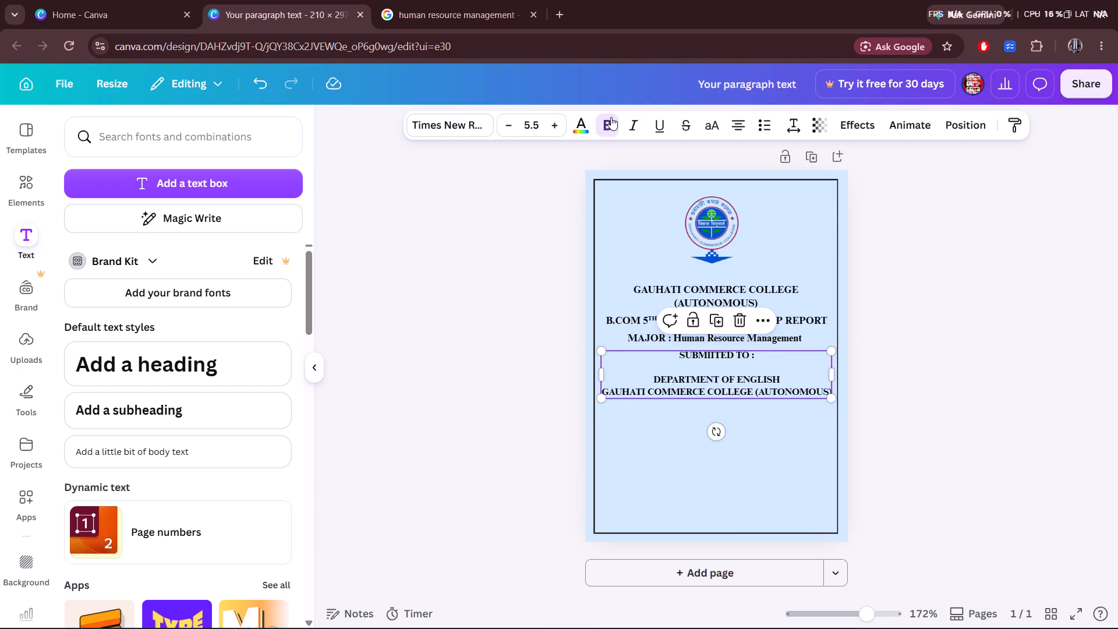
pyautogui.click(501, 289)
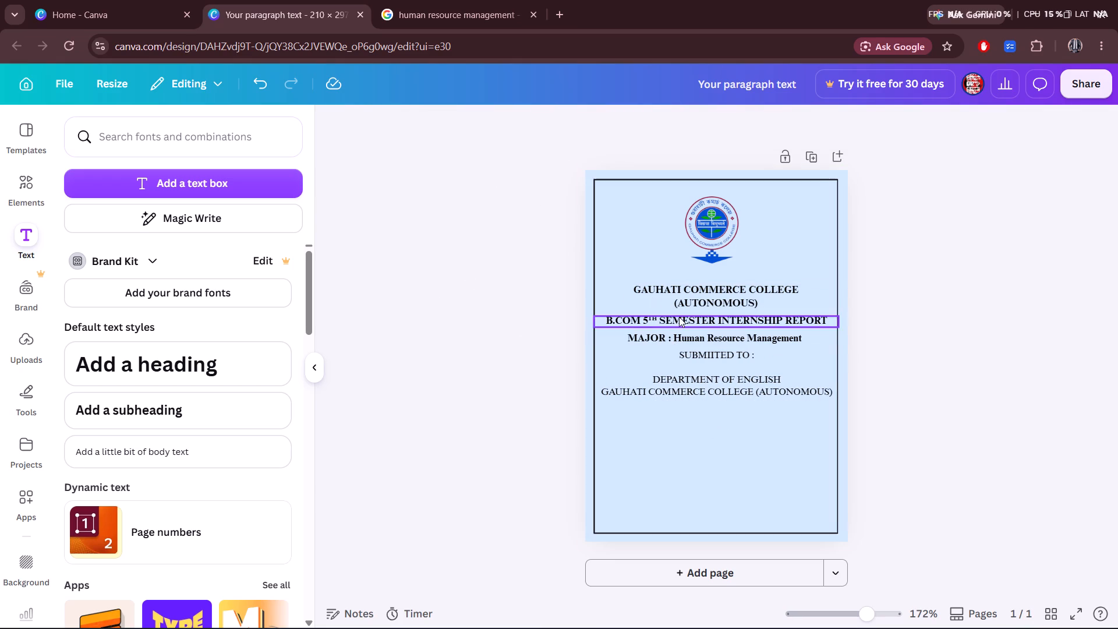
pyautogui.click(660, 282)
pyautogui.click(660, 294)
pyautogui.click(615, 130)
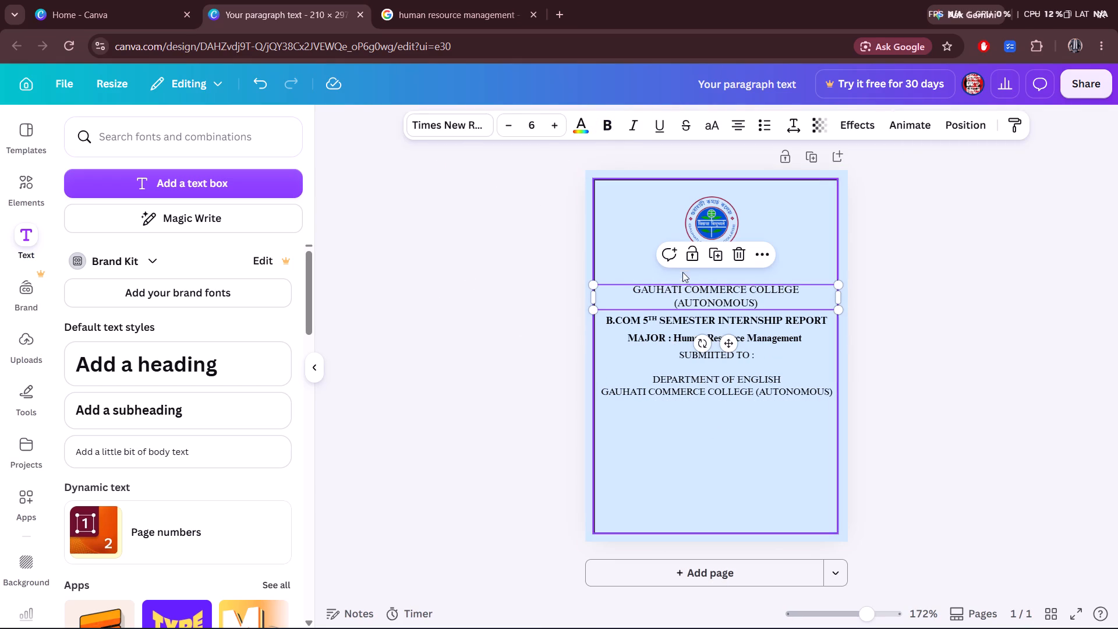
pyautogui.click(673, 319)
pyautogui.click(606, 126)
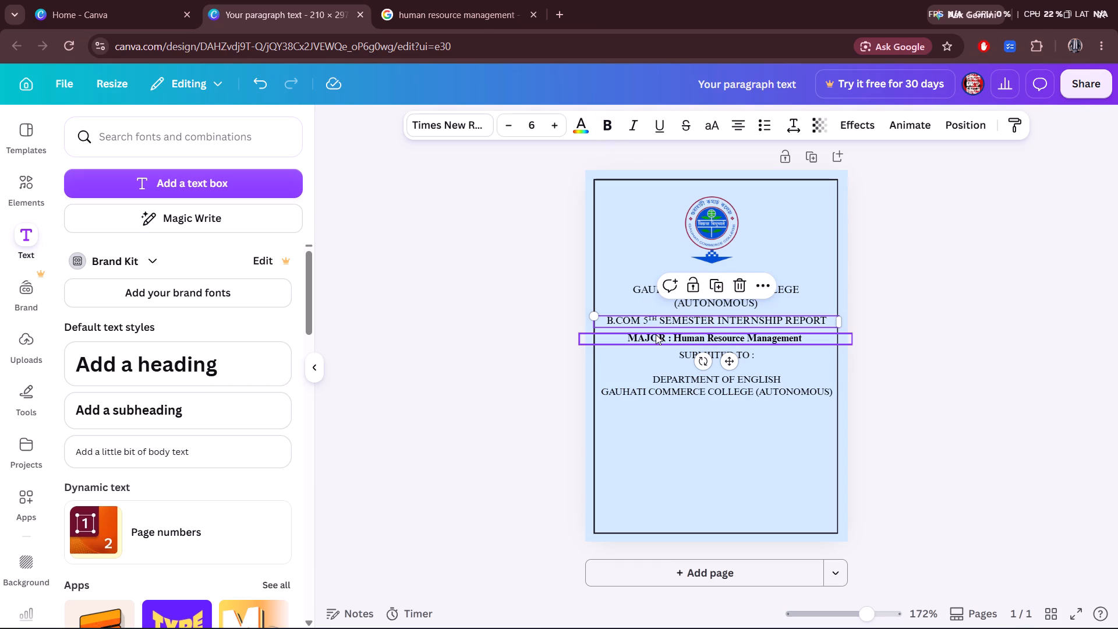
pyautogui.click(656, 334)
pyautogui.click(604, 128)
pyautogui.click(686, 351)
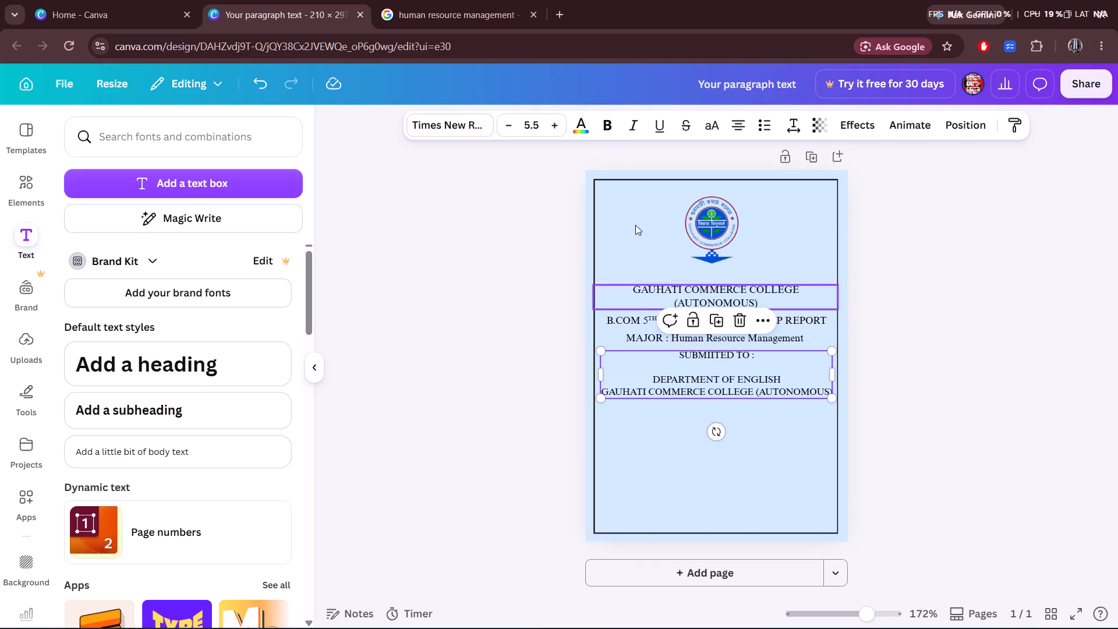
pyautogui.click(515, 261)
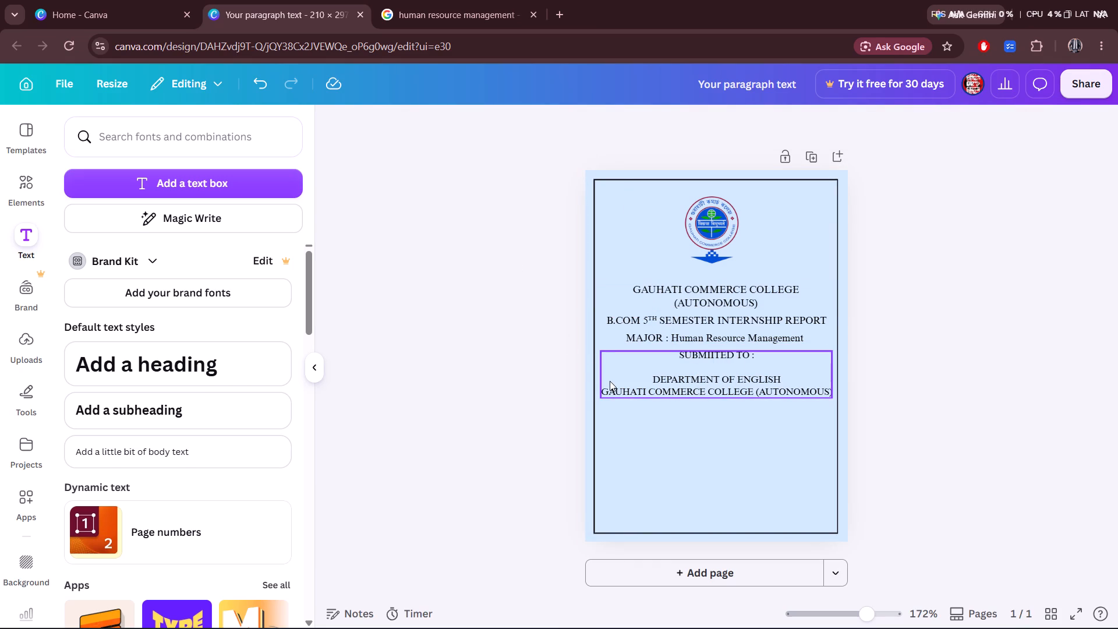
# Left-align the text of the submitted-to block.
pyautogui.click(721, 376)
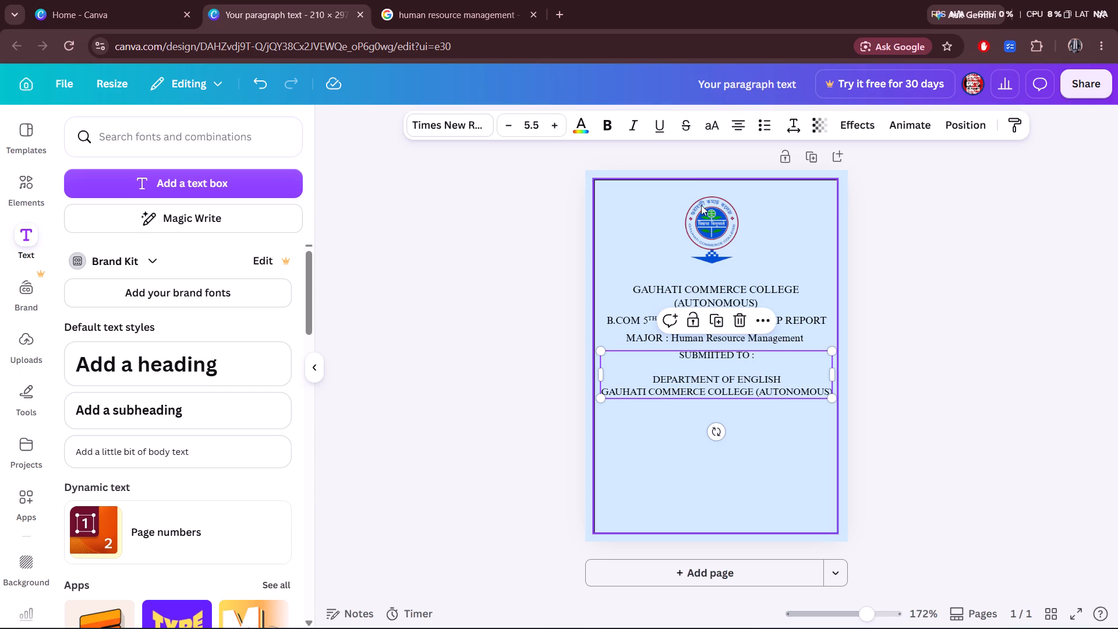
pyautogui.click(739, 123)
pyautogui.click(521, 252)
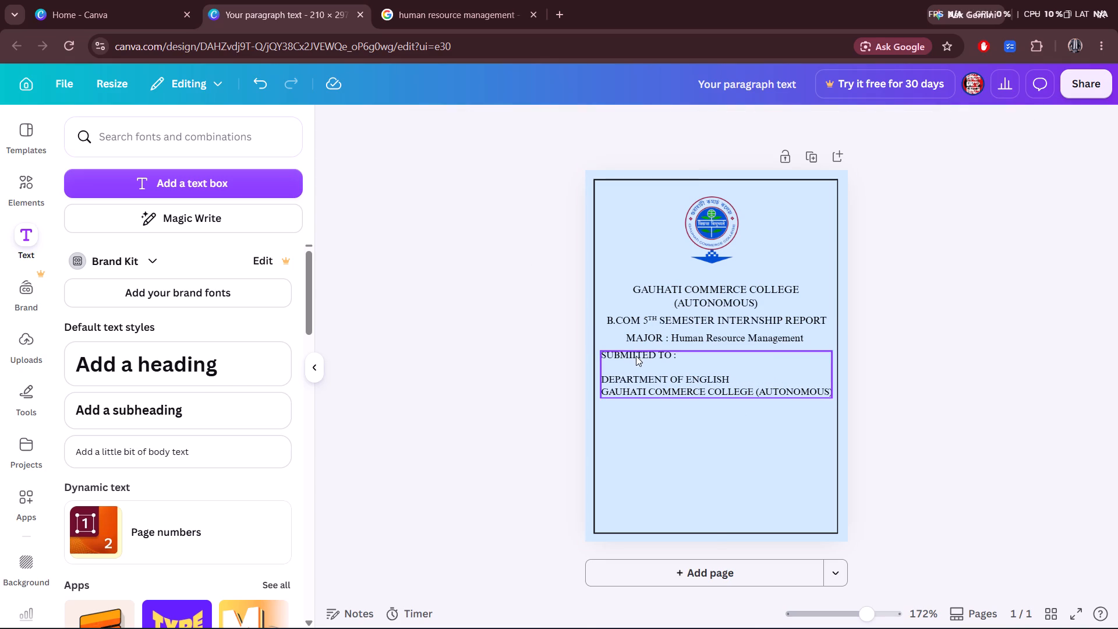
# Move the submitted-to block slightly down, stretch its left edge to the page border, and narrow its right side until "(AUTONOMOUS)" wraps.
pyautogui.moveTo(636, 359); pyautogui.dragTo(637, 367)
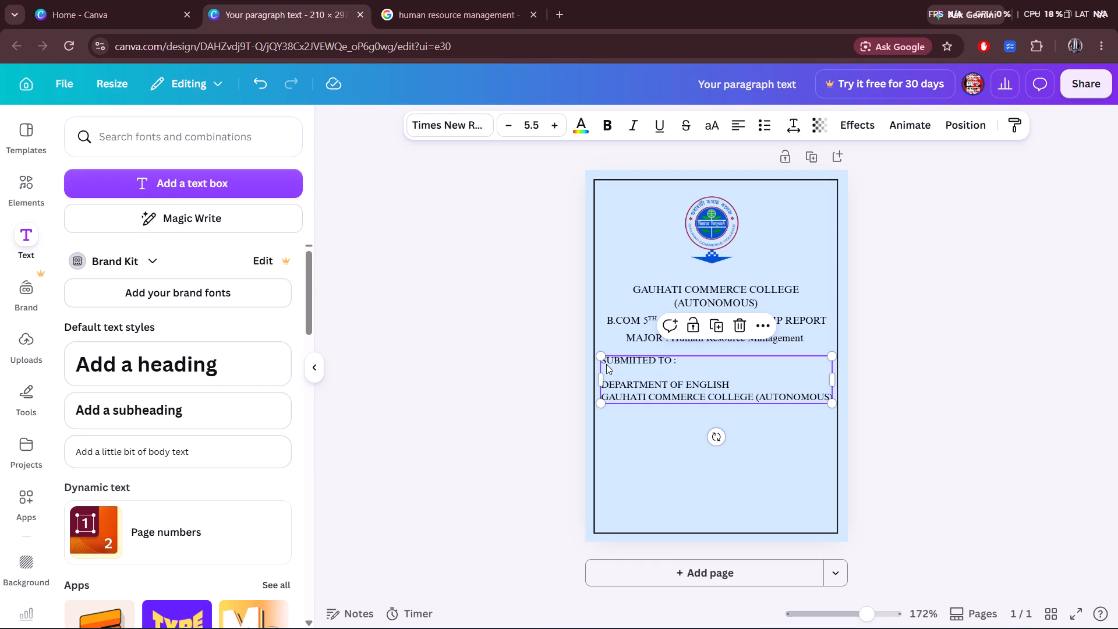
pyautogui.click(602, 379)
pyautogui.click(599, 380)
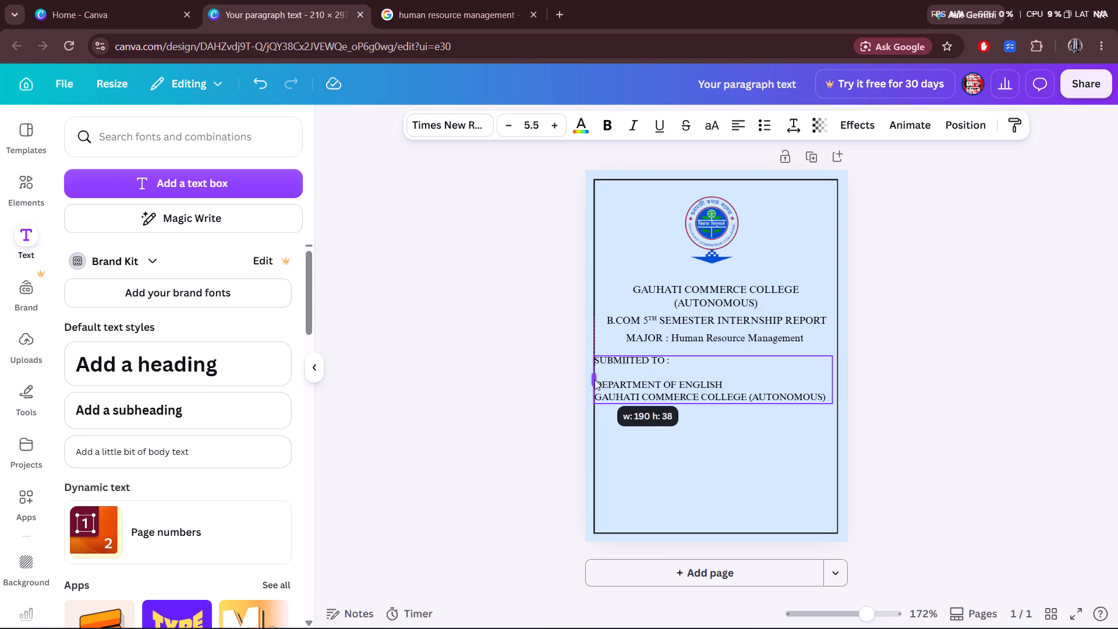
pyautogui.moveTo(837, 380); pyautogui.dragTo(823, 379)
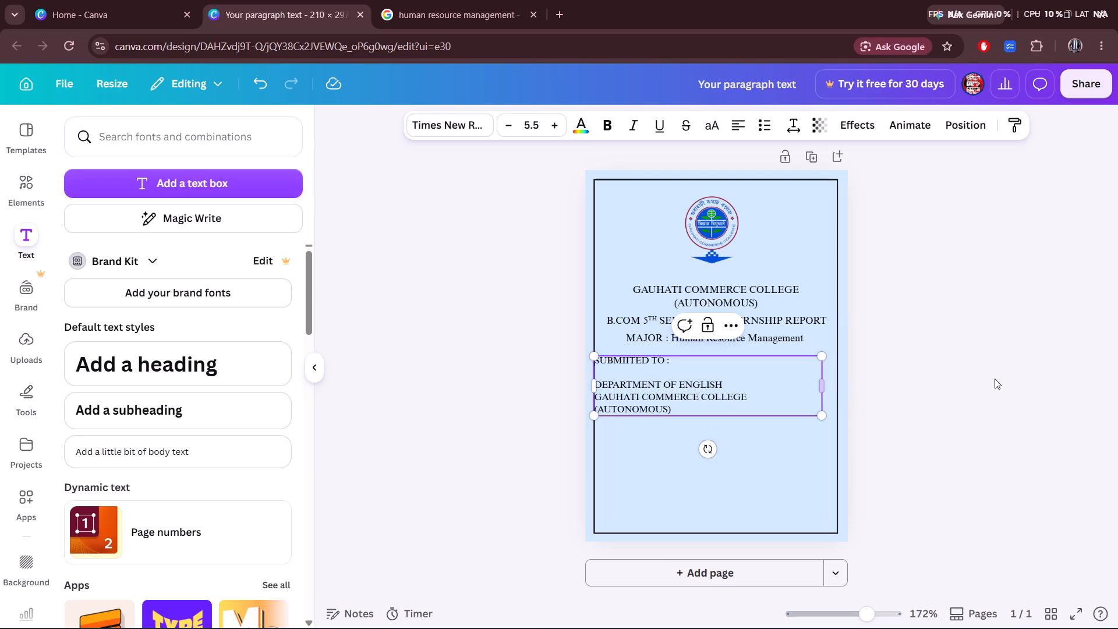
pyautogui.click(995, 379)
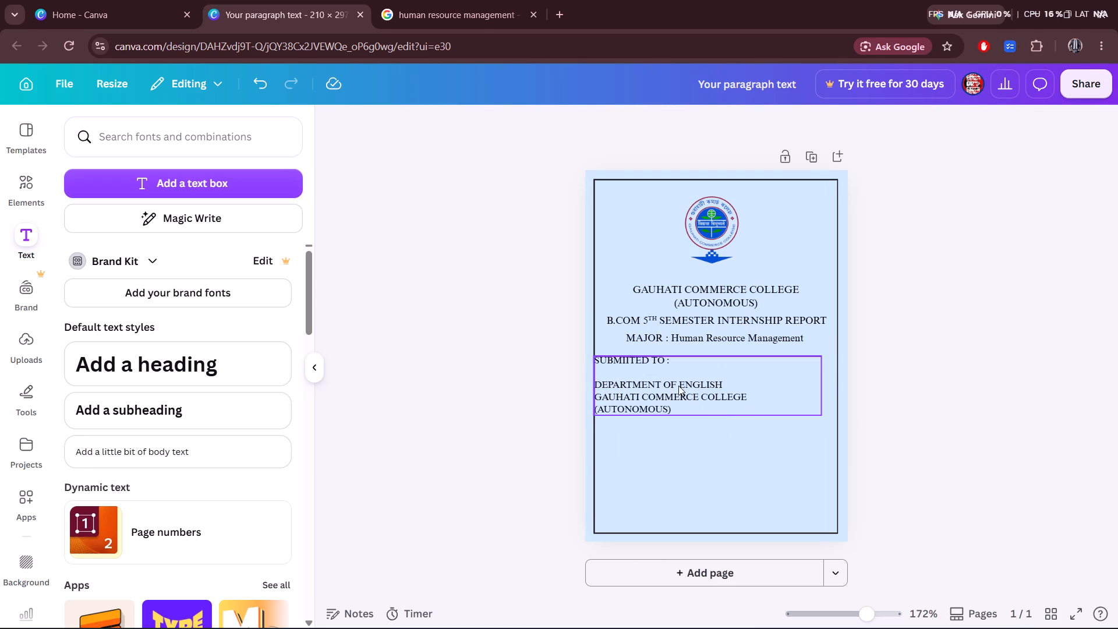
pyautogui.click(678, 386)
pyautogui.click(646, 377)
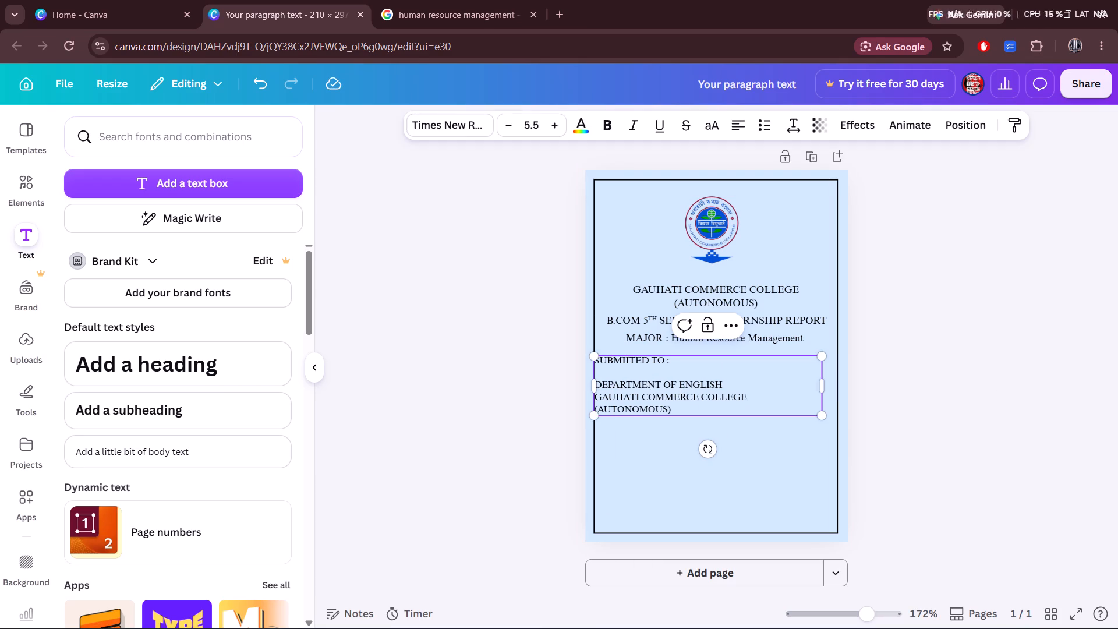
# Switch to the Google tab, search for "AUTONOMOUS", and copy the word from the results page.
pyautogui.click(380, 0)
pyautogui.tripleClick(550, 114)
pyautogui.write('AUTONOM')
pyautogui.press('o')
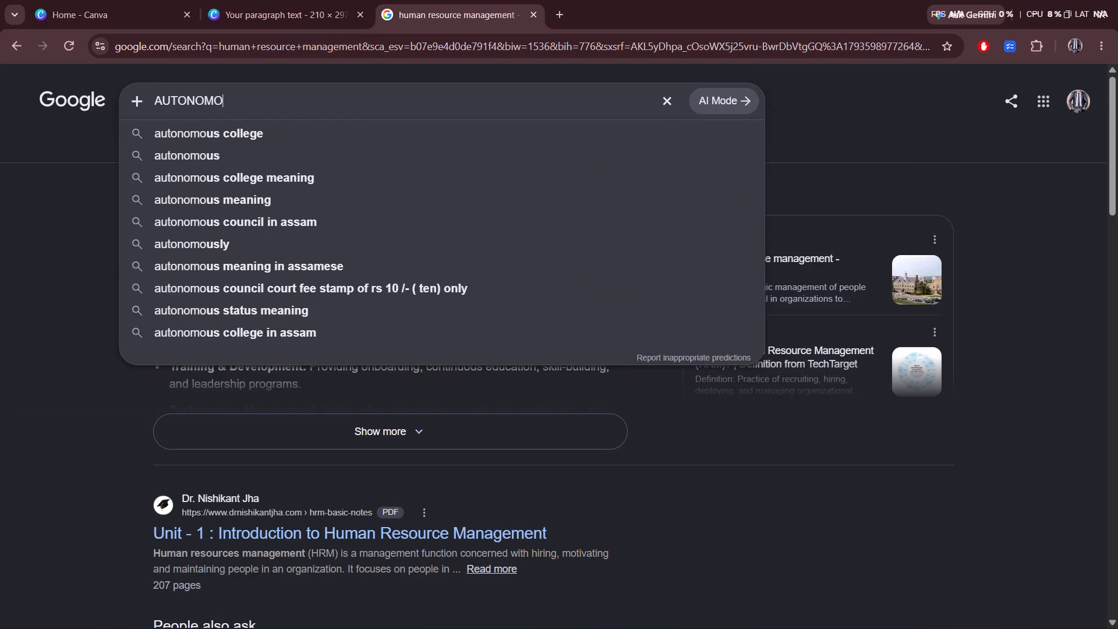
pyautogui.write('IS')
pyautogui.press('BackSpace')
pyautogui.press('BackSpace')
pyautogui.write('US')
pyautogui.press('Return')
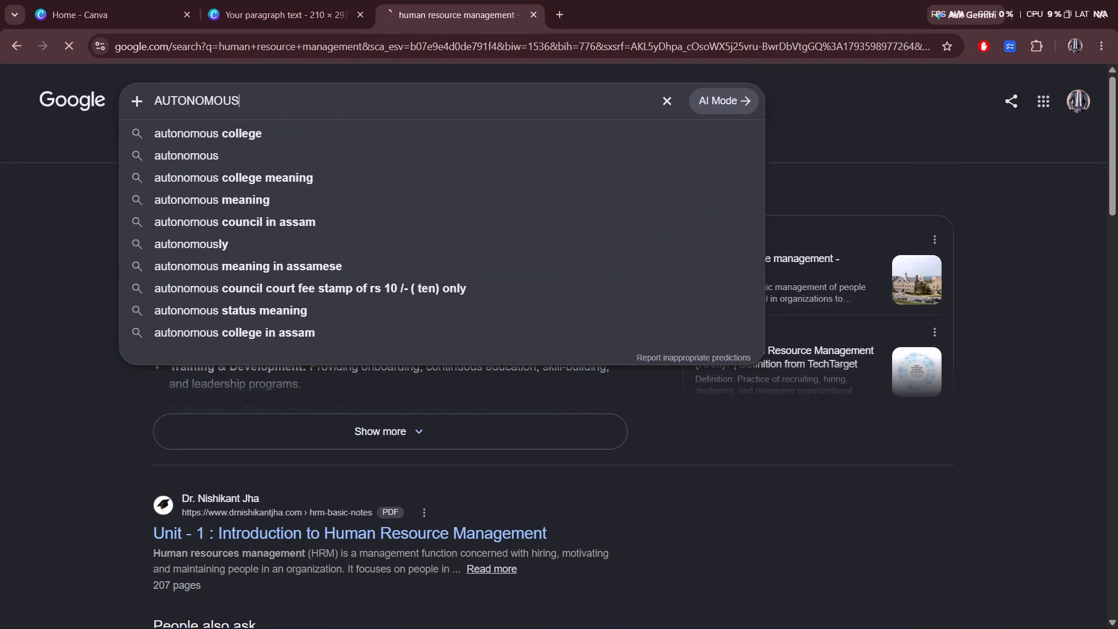
pyautogui.moveTo(148, 206); pyautogui.dragTo(157, 210)
pyautogui.rightClick(163, 210)
pyautogui.click(234, 232)
pyautogui.click(265, 0)
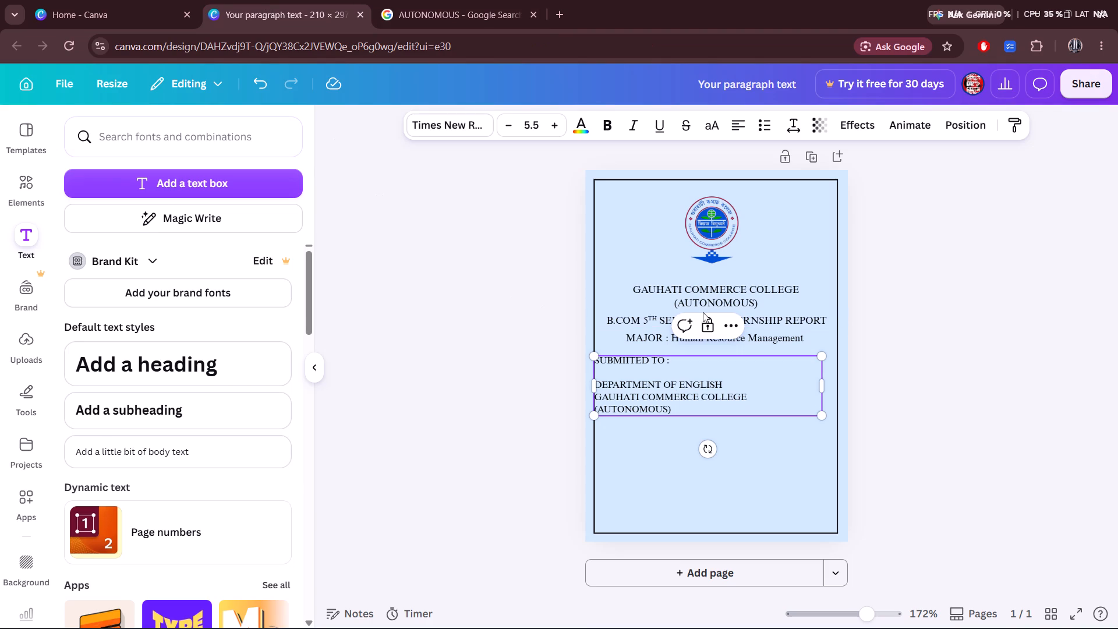
# Back in the Canva design, replace "AUTONOMOUS" in the college heading with the copied word.
pyautogui.click(712, 295)
pyautogui.click(707, 298)
pyautogui.click(690, 298)
pyautogui.click(683, 299)
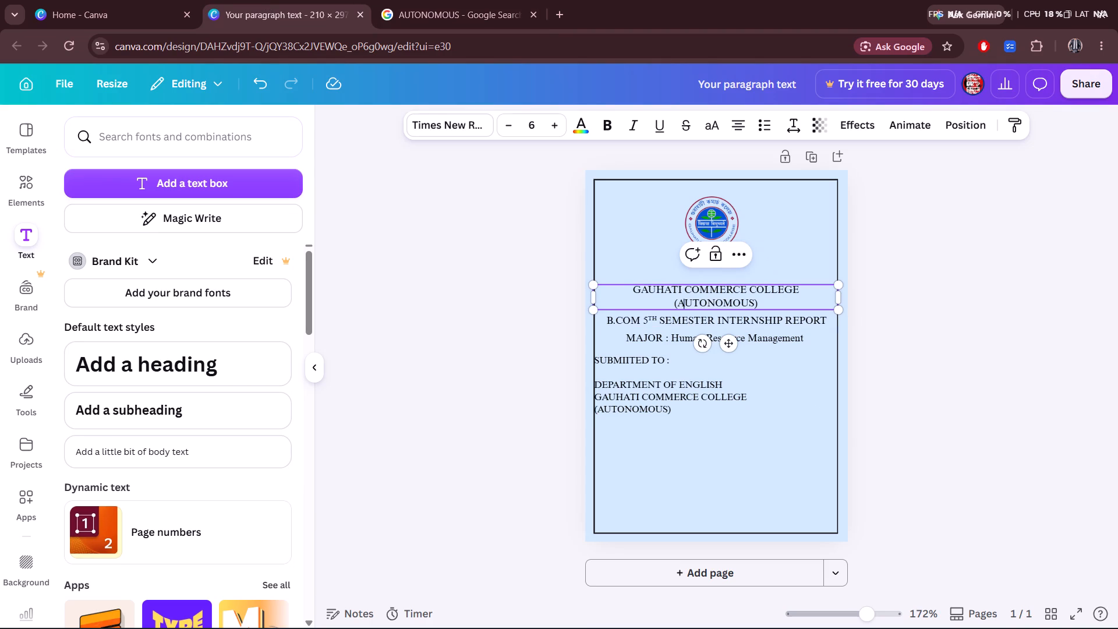
pyautogui.moveTo(680, 301); pyautogui.dragTo(752, 303)
pyautogui.rightClick(735, 302)
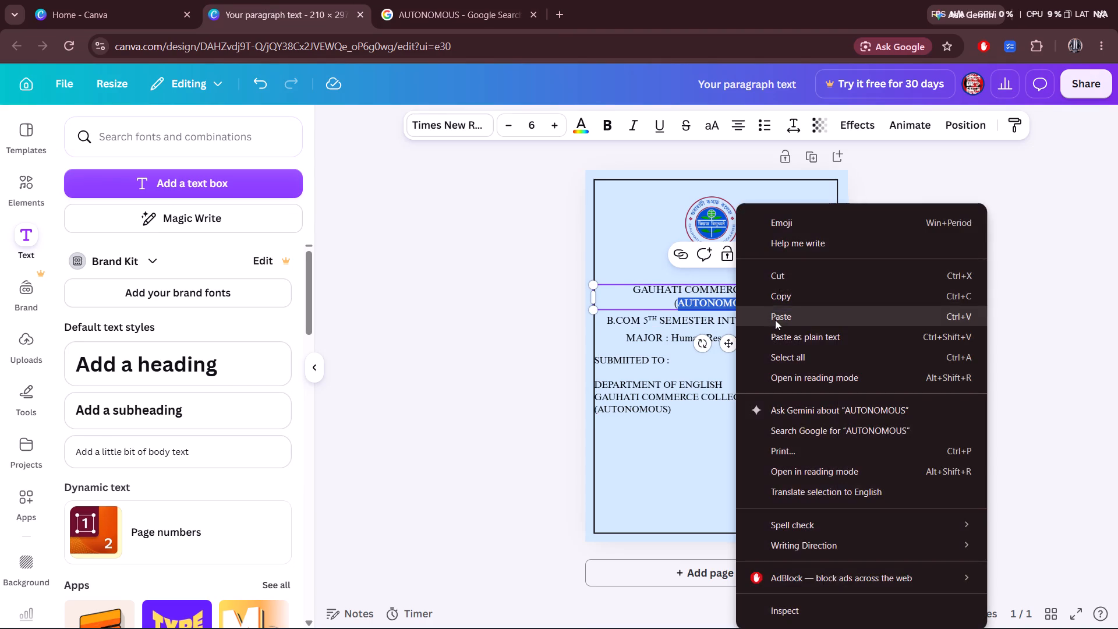
pyautogui.click(775, 320)
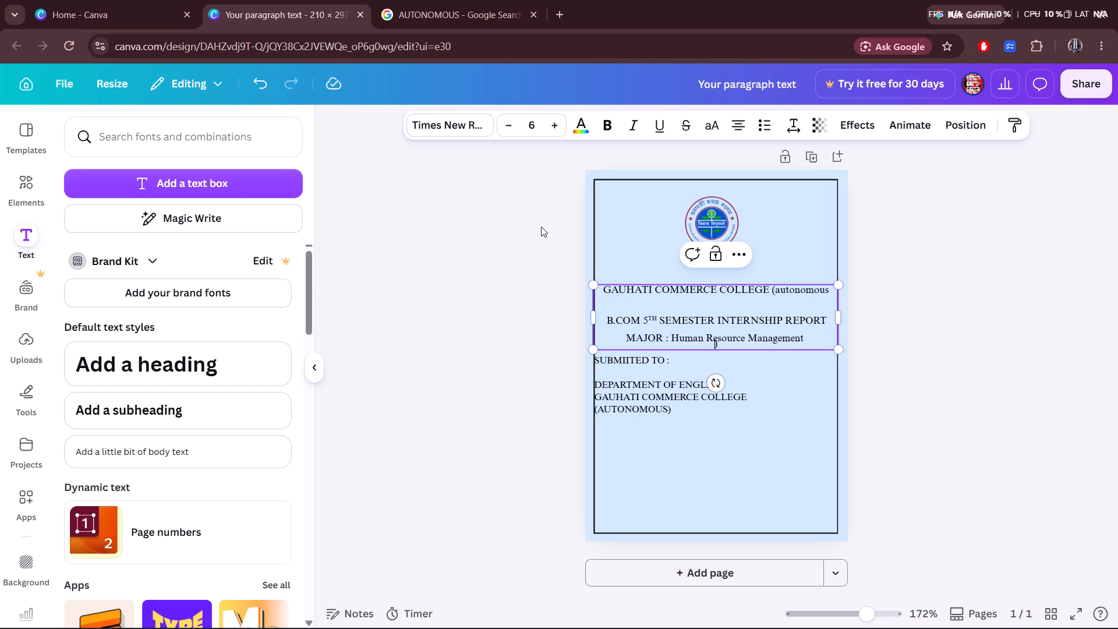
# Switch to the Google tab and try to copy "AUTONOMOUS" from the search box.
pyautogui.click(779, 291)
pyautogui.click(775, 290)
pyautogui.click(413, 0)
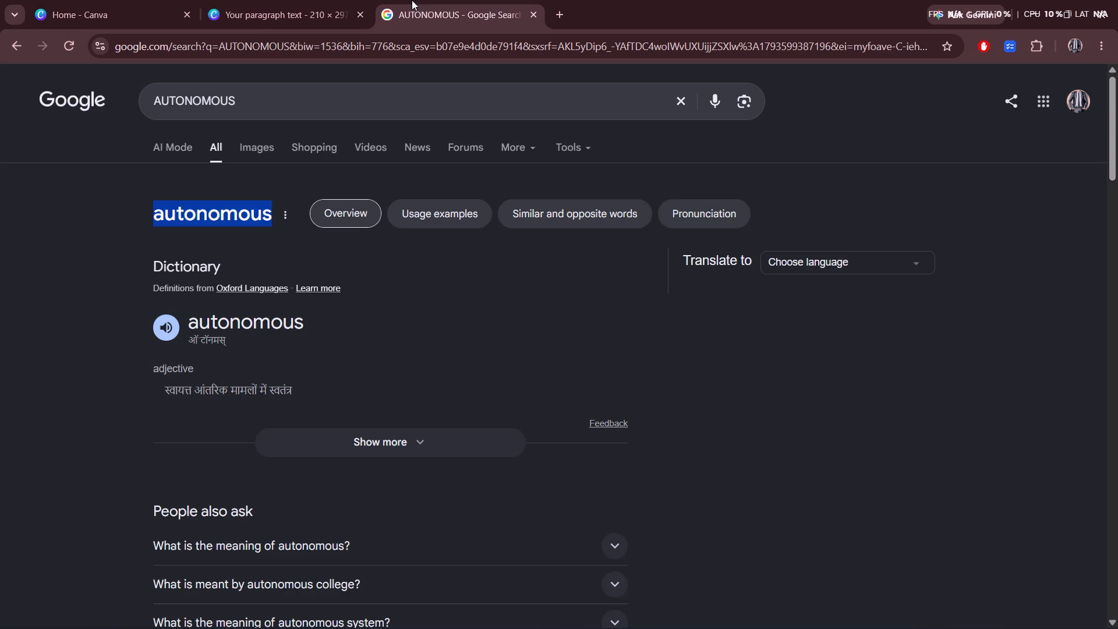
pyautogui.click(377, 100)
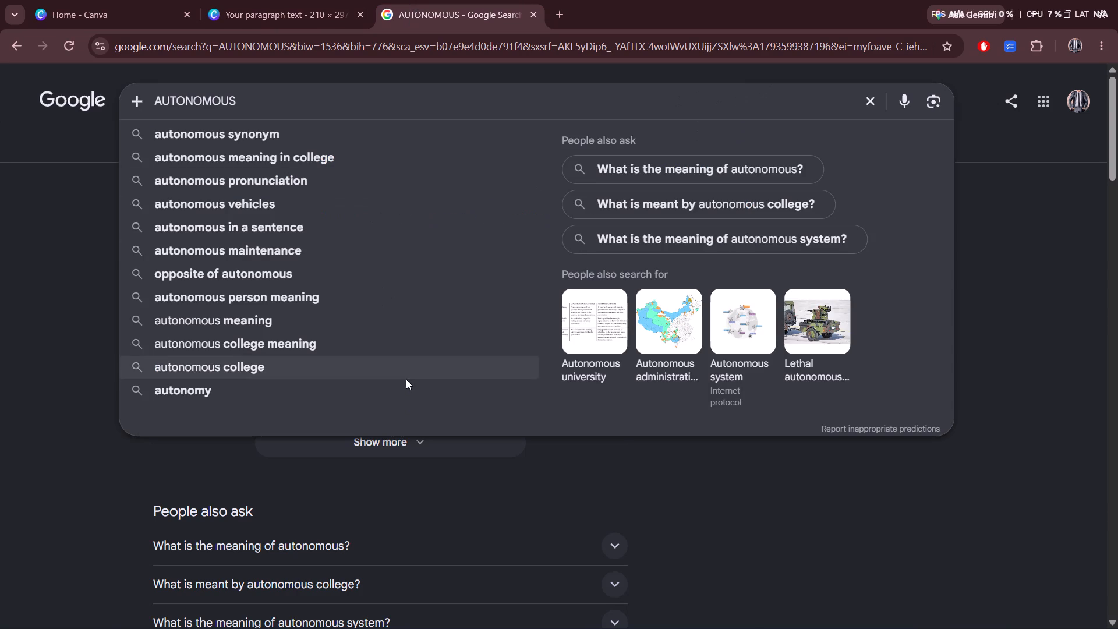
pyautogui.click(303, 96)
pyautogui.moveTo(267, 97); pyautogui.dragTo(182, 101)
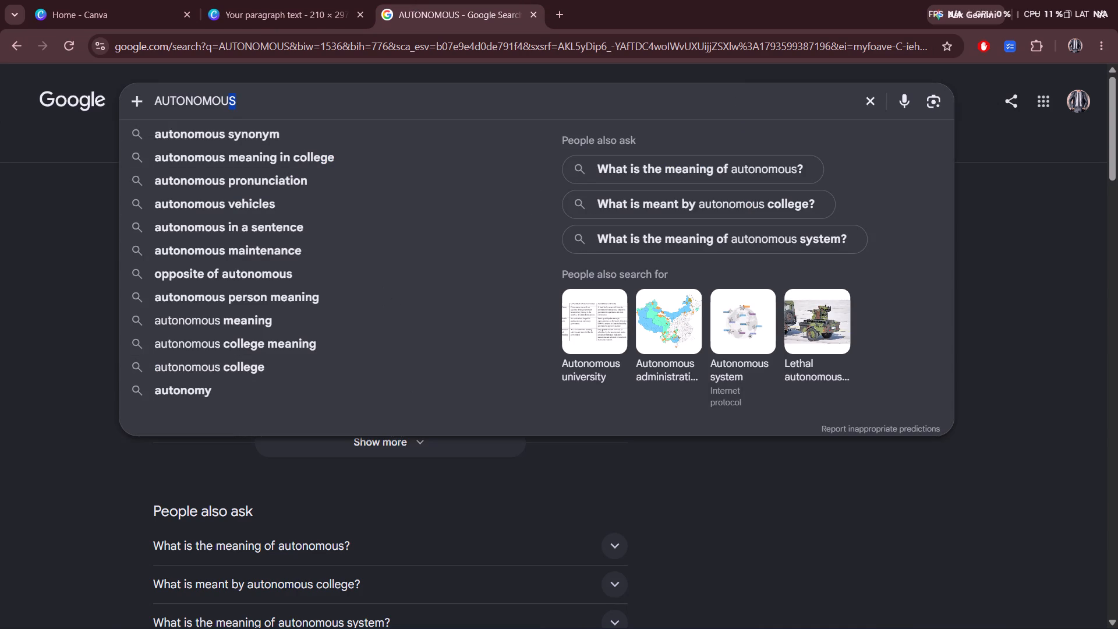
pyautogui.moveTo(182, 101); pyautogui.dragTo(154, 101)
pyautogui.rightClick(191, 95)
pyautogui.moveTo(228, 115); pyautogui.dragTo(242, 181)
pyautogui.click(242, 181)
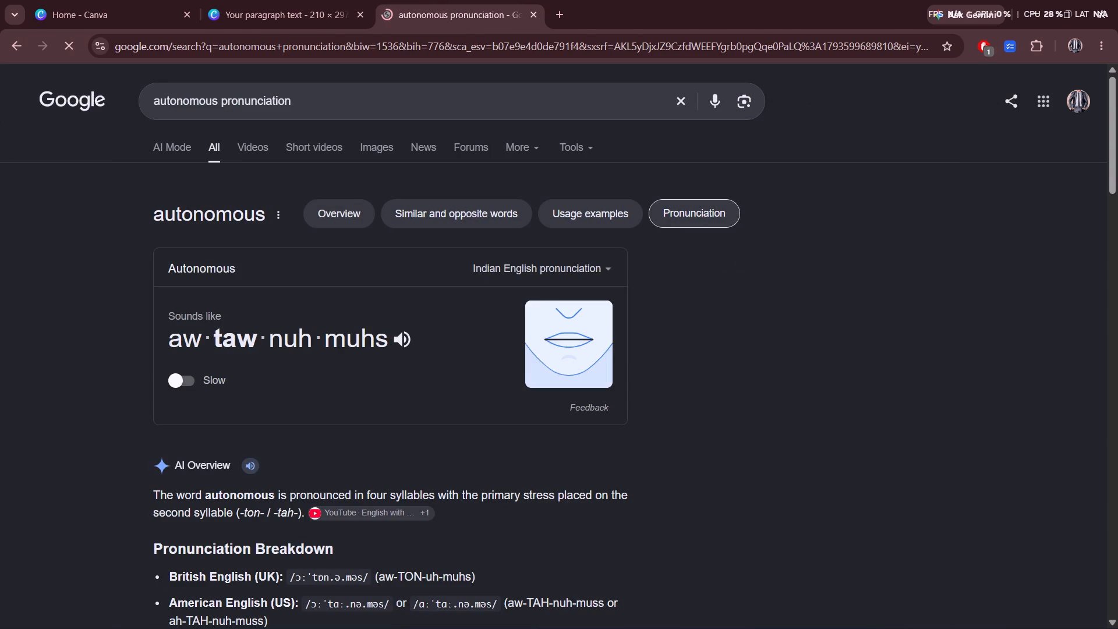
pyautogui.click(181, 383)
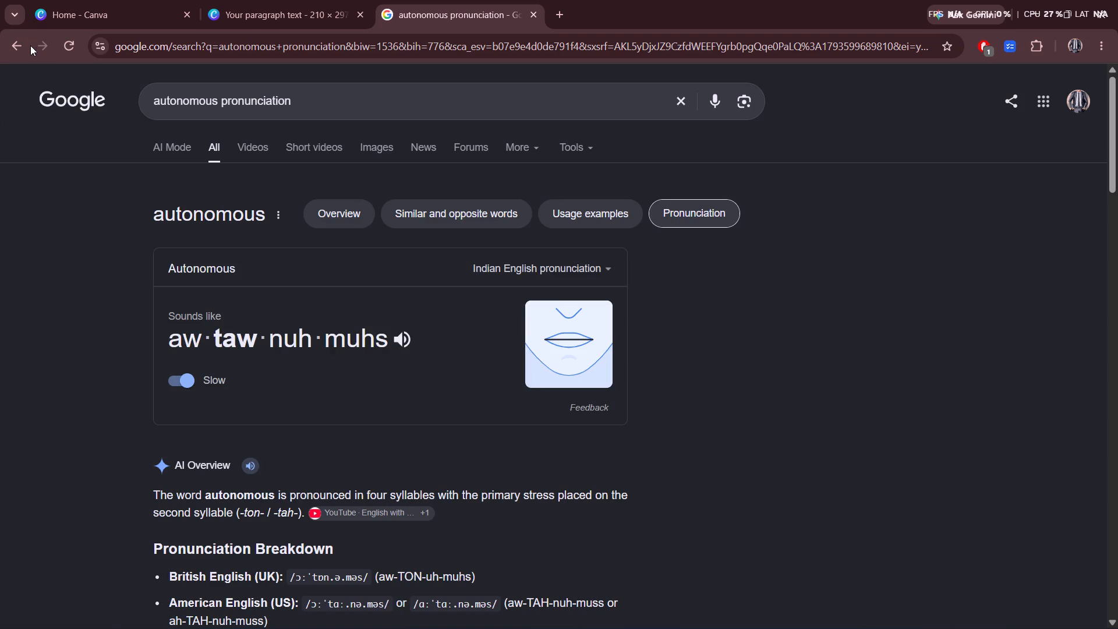
# Search Google for "AUTONOMOUS" again and copy the uppercase word from the search box.
pyautogui.moveTo(332, 106); pyautogui.dragTo(126, 102)
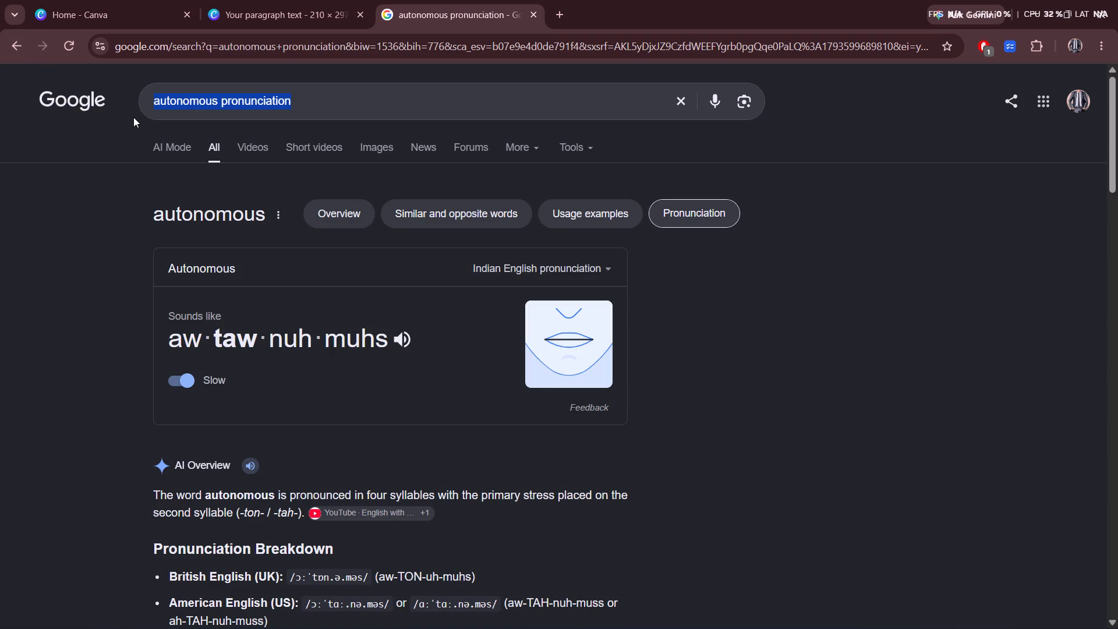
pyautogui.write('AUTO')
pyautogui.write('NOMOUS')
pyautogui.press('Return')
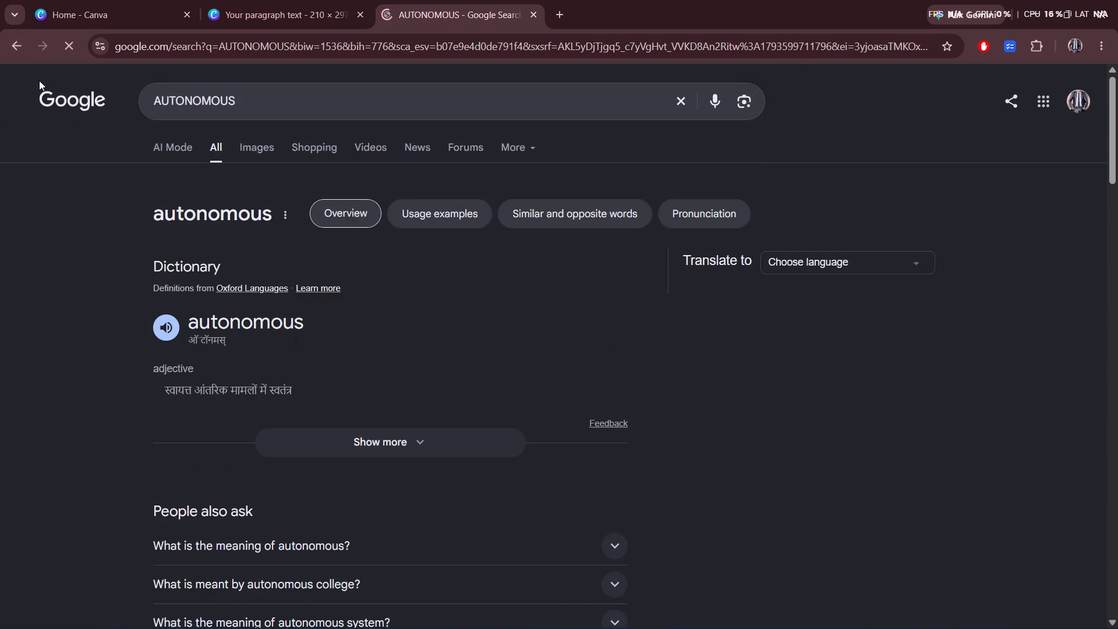
pyautogui.moveTo(289, 107); pyautogui.dragTo(121, 93)
pyautogui.rightClick(176, 100)
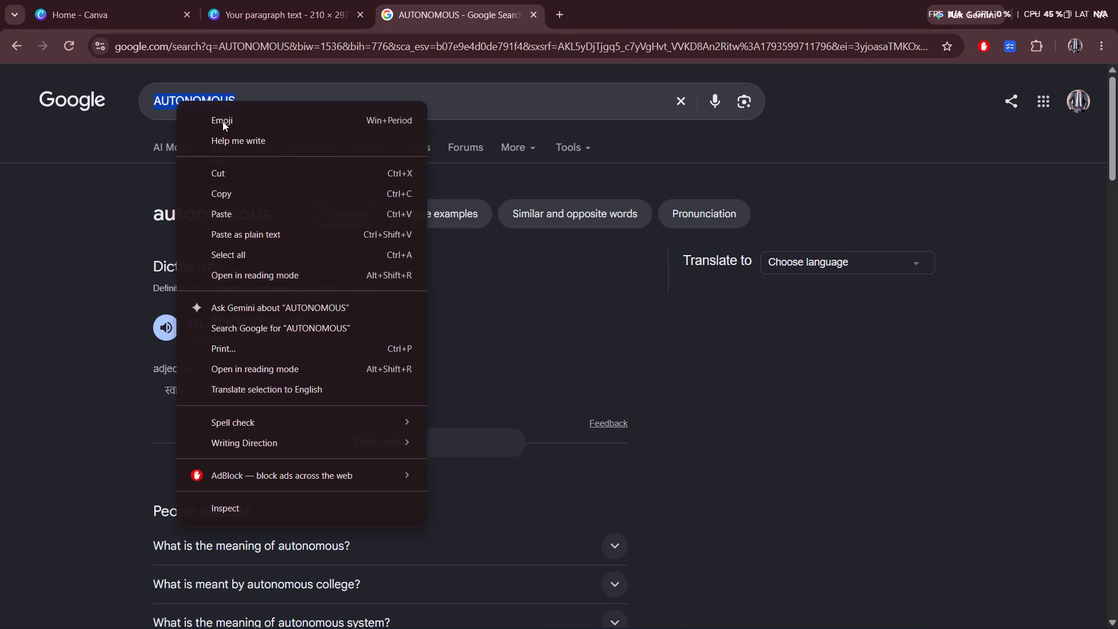
pyautogui.click(231, 190)
# Back in the Canva design, replace "autonomous" in the college heading with the copied "AUTONOMOUS", clear the trailing blank lines and close the parenthesis.
pyautogui.click(256, 10)
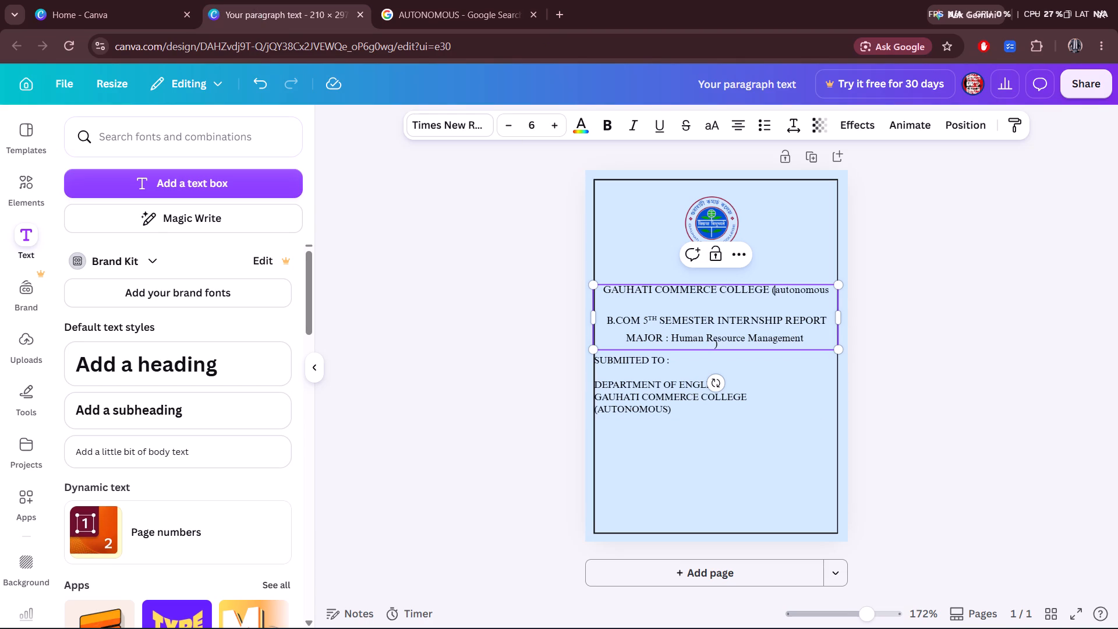
pyautogui.moveTo(774, 288); pyautogui.dragTo(820, 298)
pyautogui.rightClick(811, 292)
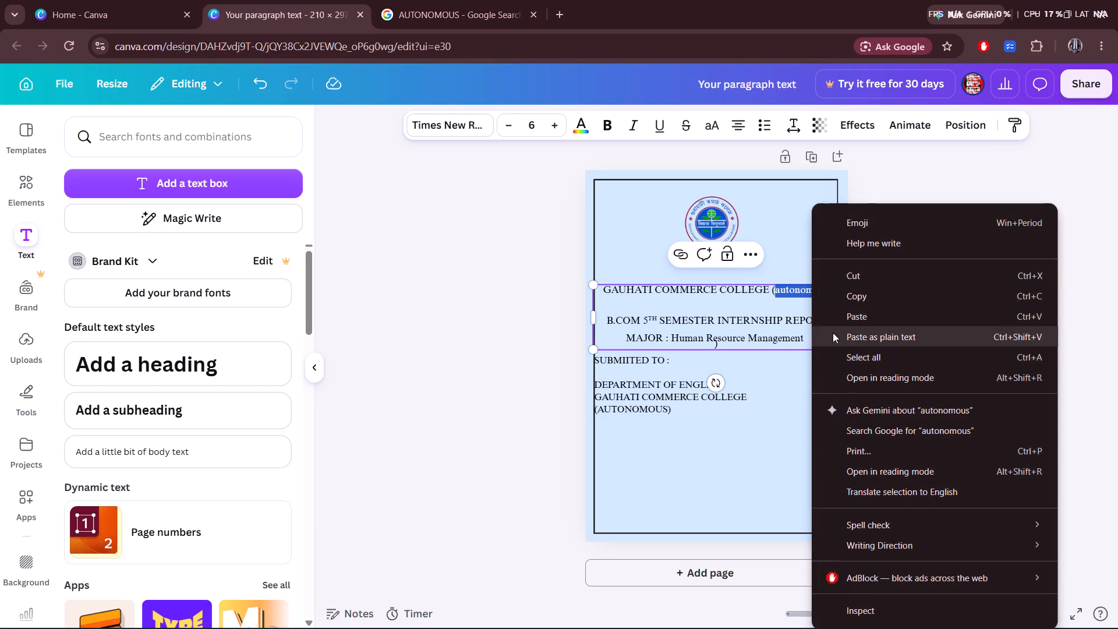
pyautogui.click(845, 312)
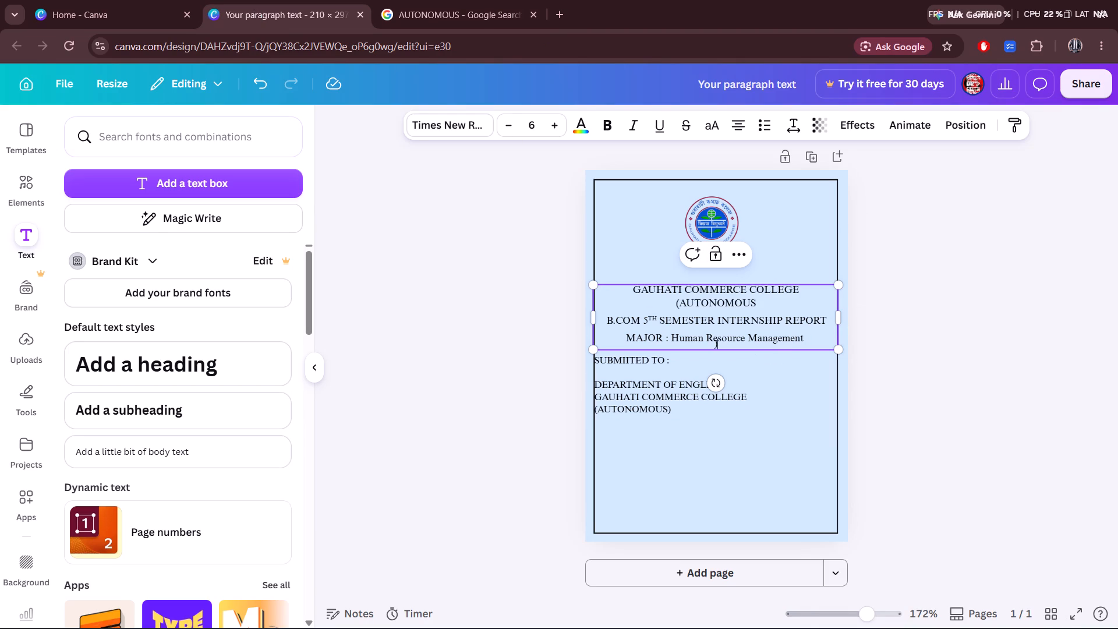
pyautogui.click(734, 348)
pyautogui.press('BackSpace')
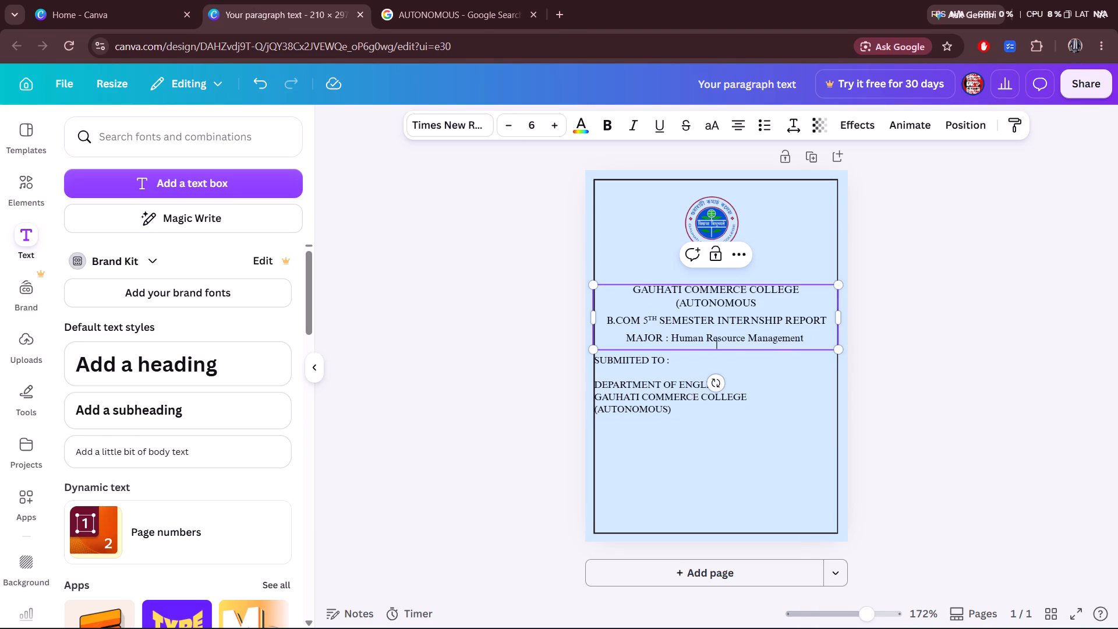
pyautogui.press('BackSpace')
pyautogui.press('BackSpace')
pyautogui.press('BackSpace')
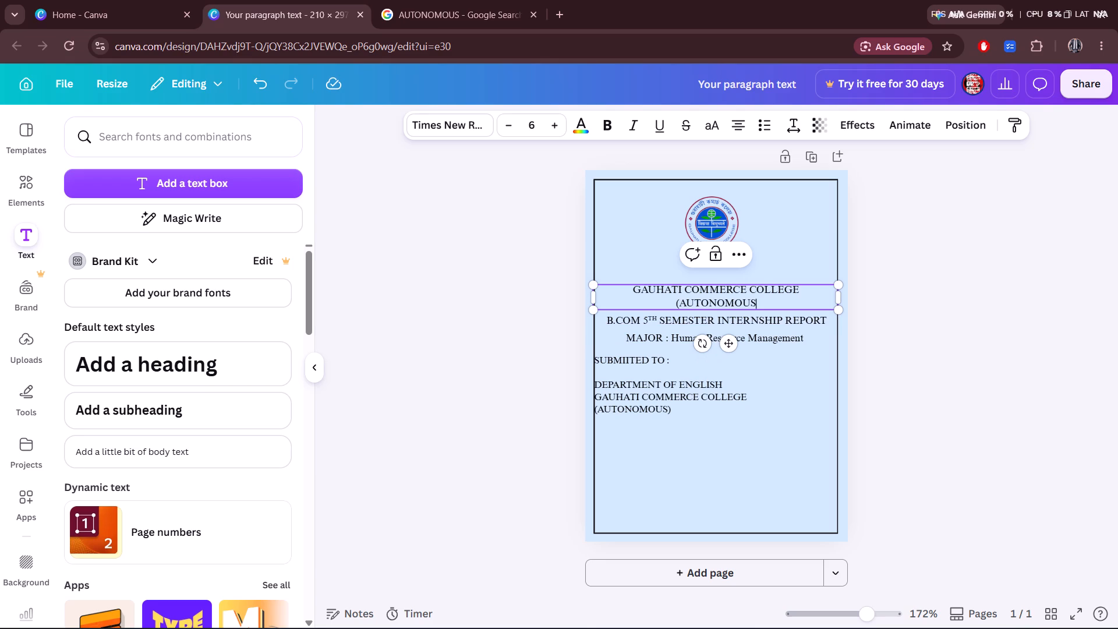
pyautogui.hotkey('shift', ')')
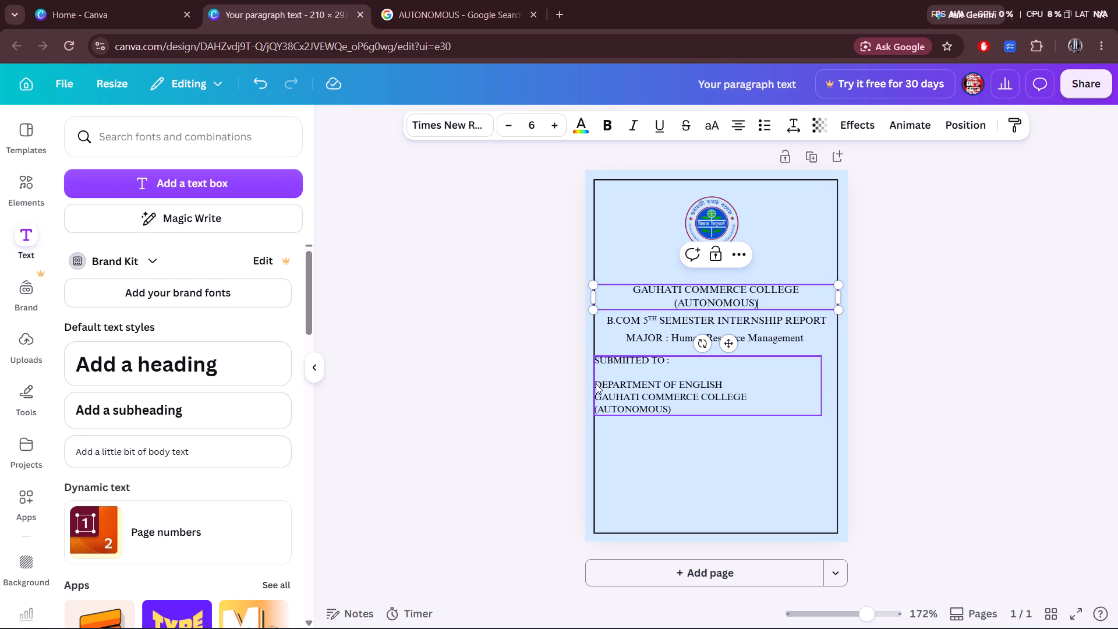
# Replace "AUTONOMOUS" in the submitted-to block with the copied word, ending with a closing parenthesis.
pyautogui.doubleClick(641, 411)
pyautogui.moveTo(600, 408); pyautogui.dragTo(639, 414)
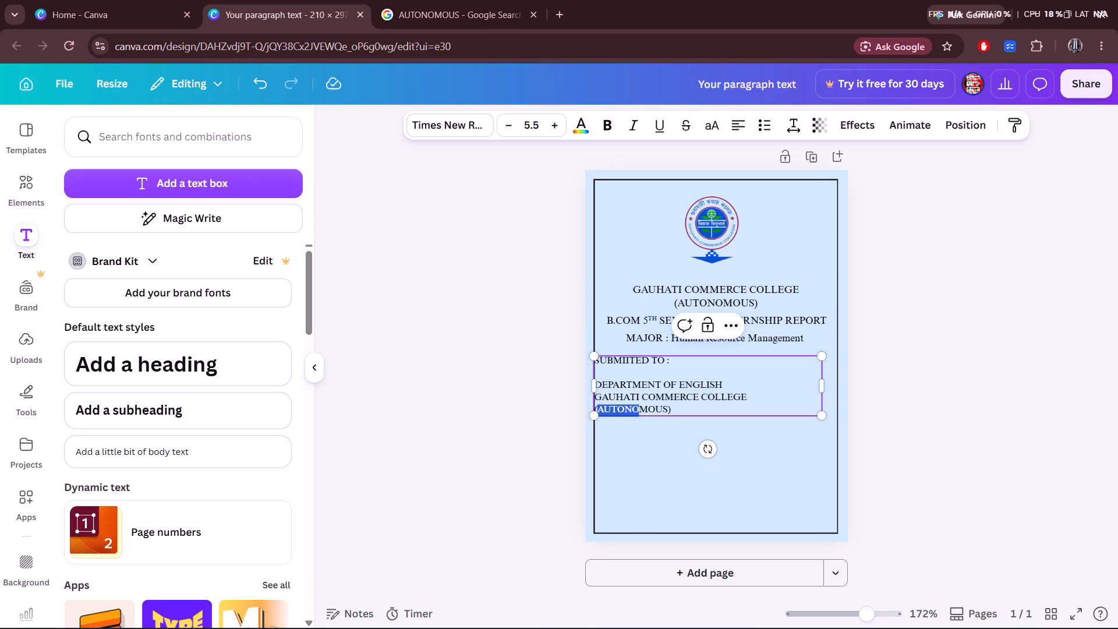
pyautogui.moveTo(639, 414); pyautogui.dragTo(670, 414)
pyautogui.rightClick(649, 409)
pyautogui.click(731, 319)
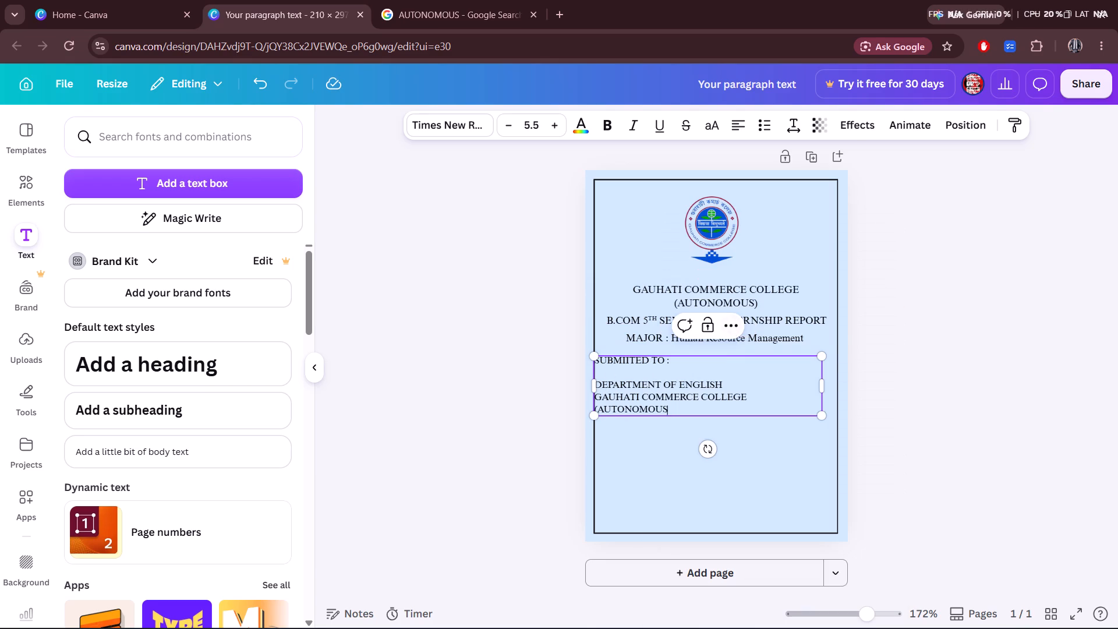
pyautogui.hotkey('shift', ')')
pyautogui.click(479, 408)
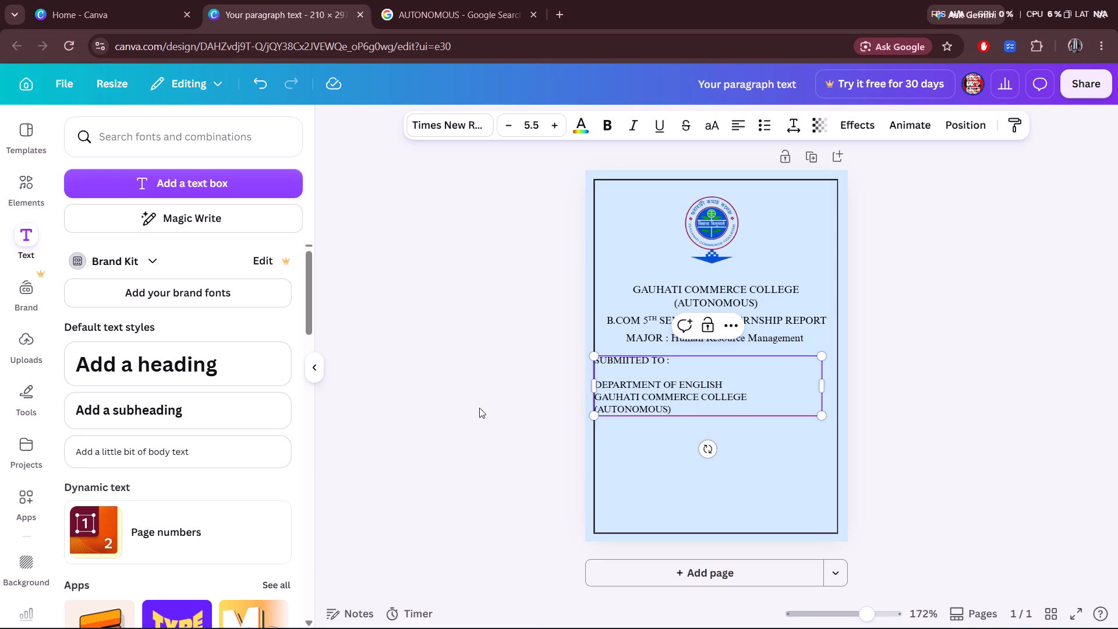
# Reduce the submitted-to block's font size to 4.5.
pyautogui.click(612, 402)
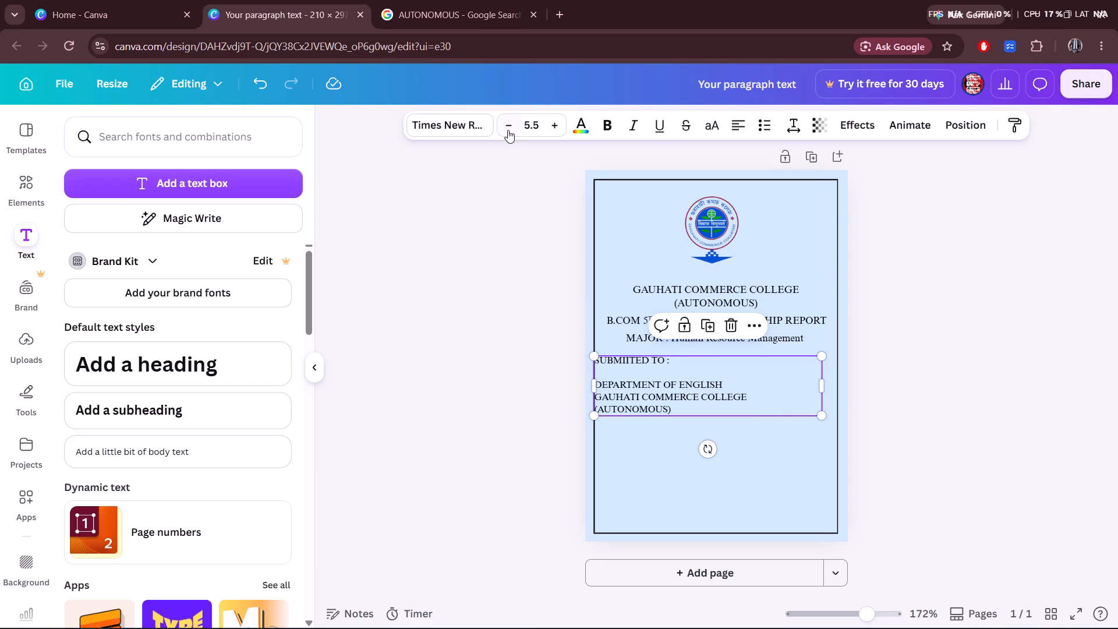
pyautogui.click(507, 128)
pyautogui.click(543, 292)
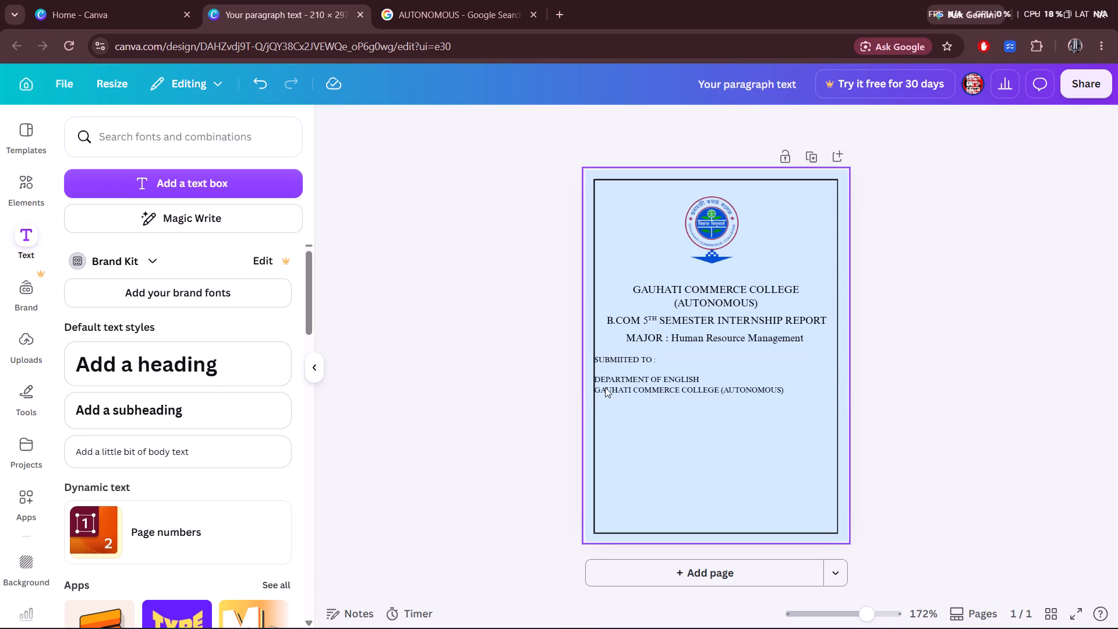
# Nudge the submitted-to block slightly down and inward from the page border, and set its font size to 5.
pyautogui.moveTo(628, 386); pyautogui.dragTo(631, 391)
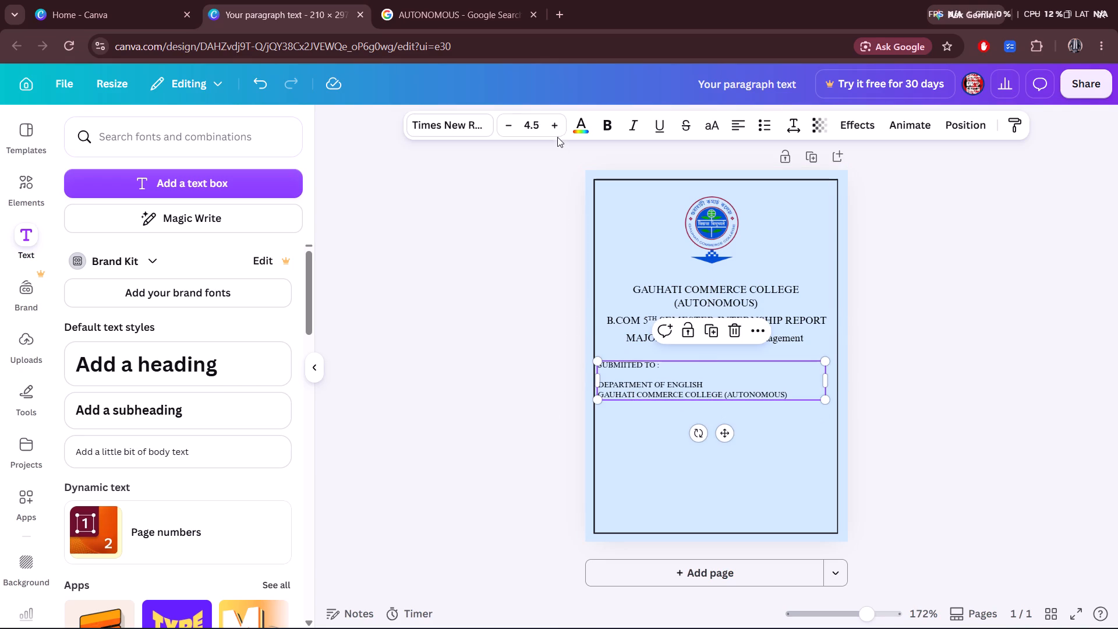
pyautogui.click(541, 129)
pyautogui.scroll(1, 526, 176)
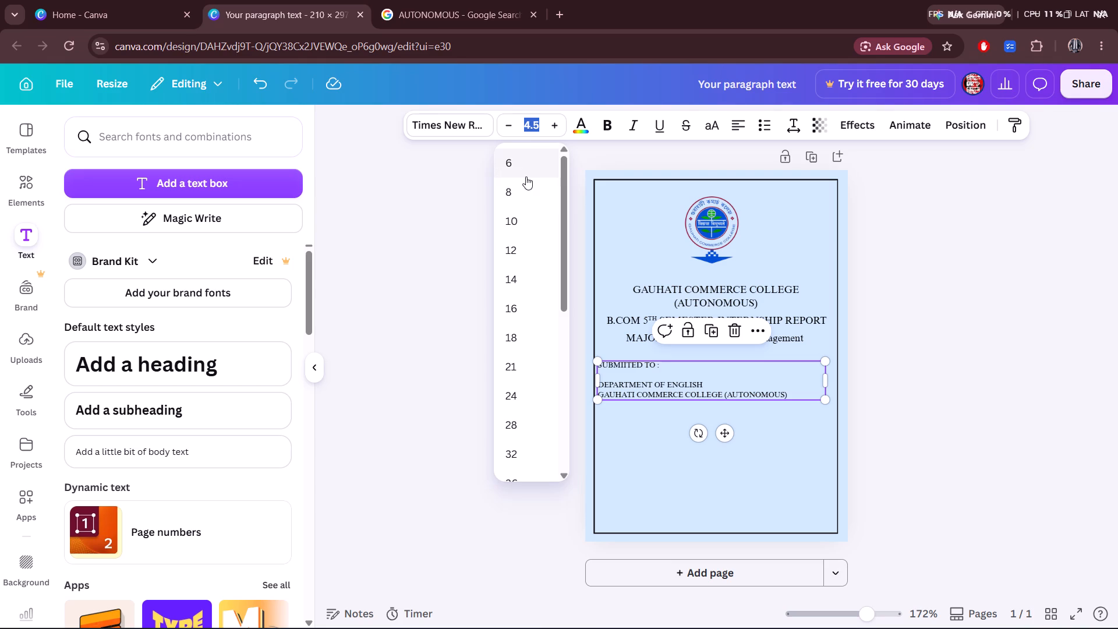
pyautogui.scroll(1, 526, 176)
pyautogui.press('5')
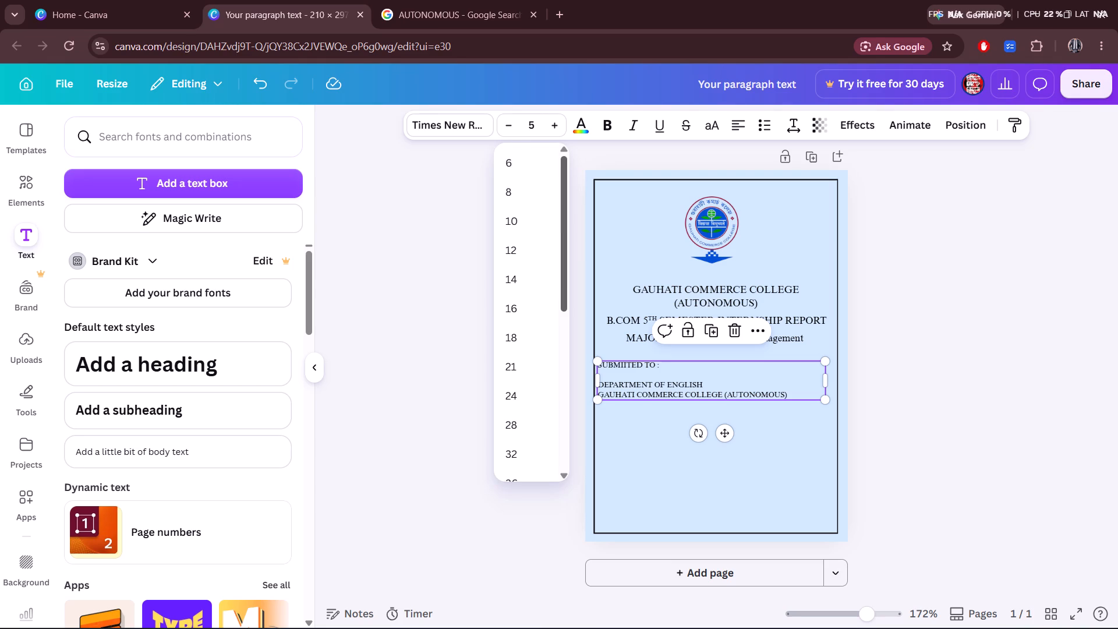
pyautogui.press('Return')
pyautogui.click(528, 351)
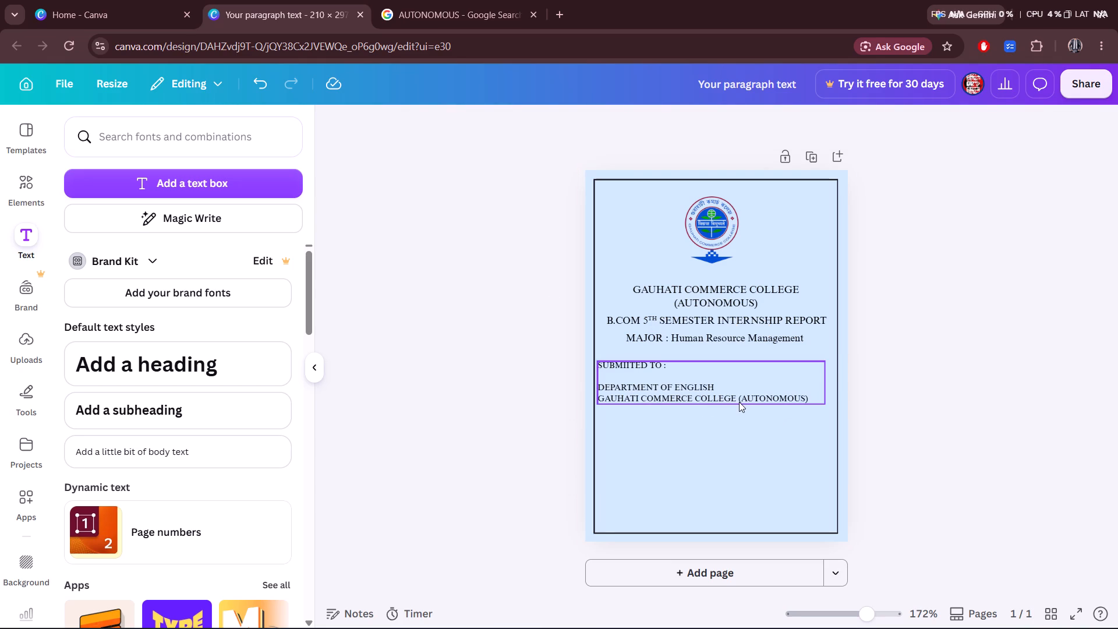
pyautogui.click(476, 376)
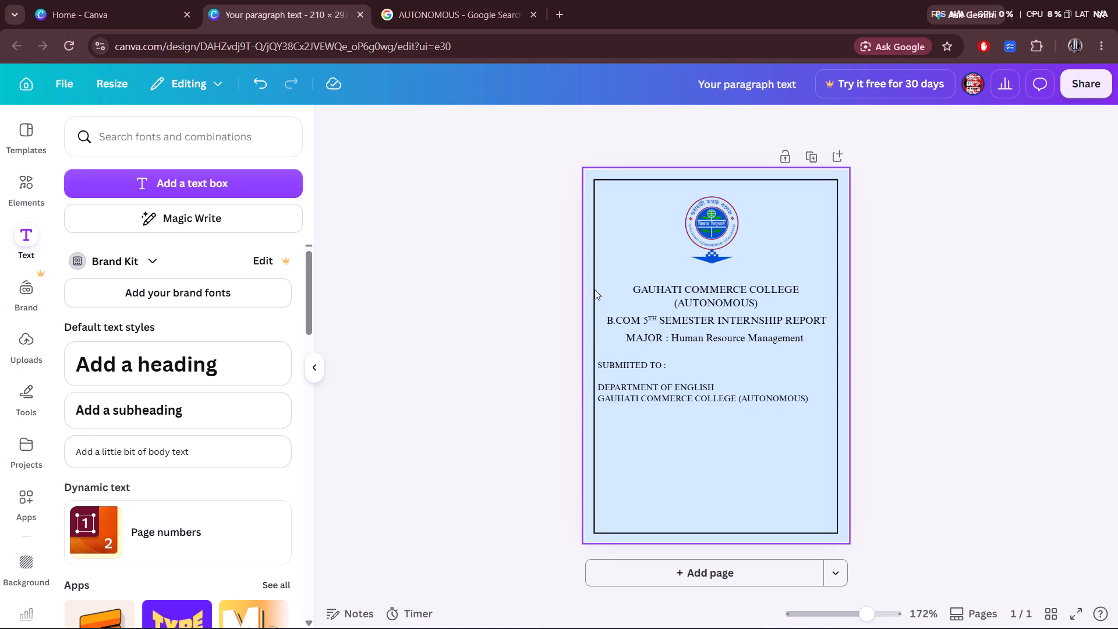
# Add a new text box below the major line reading "Submitted by :".
pyautogui.click(218, 191)
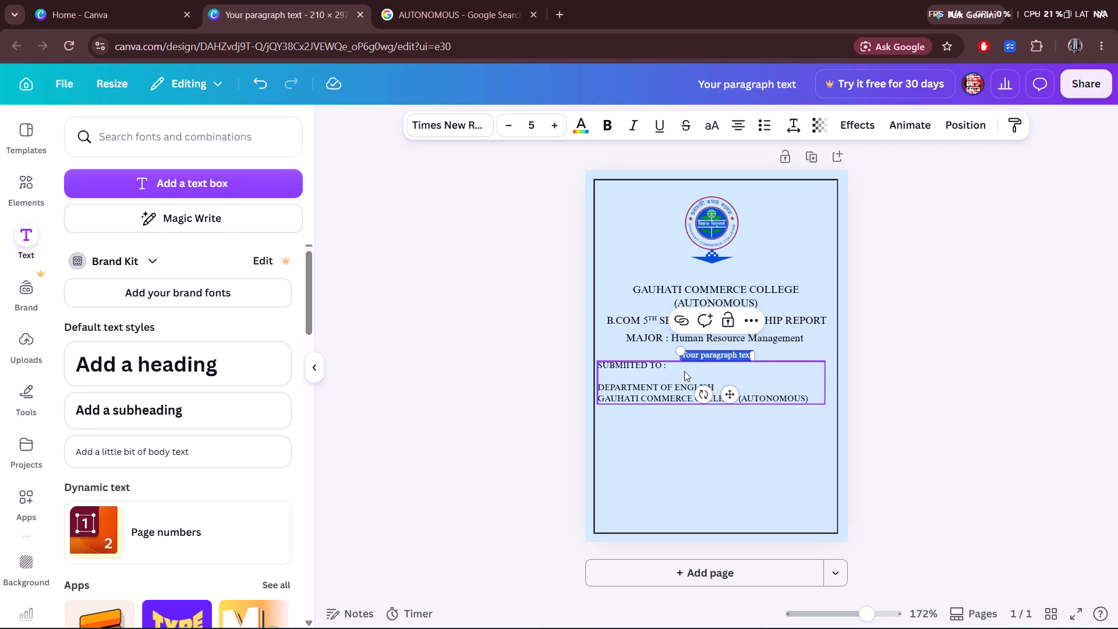
pyautogui.tripleClick(702, 358)
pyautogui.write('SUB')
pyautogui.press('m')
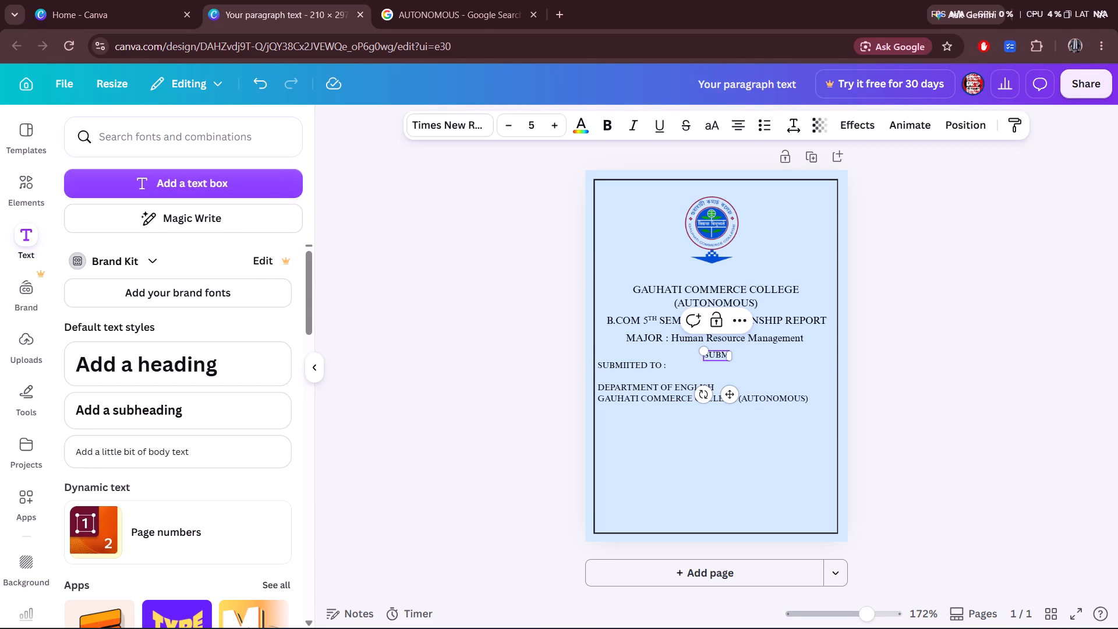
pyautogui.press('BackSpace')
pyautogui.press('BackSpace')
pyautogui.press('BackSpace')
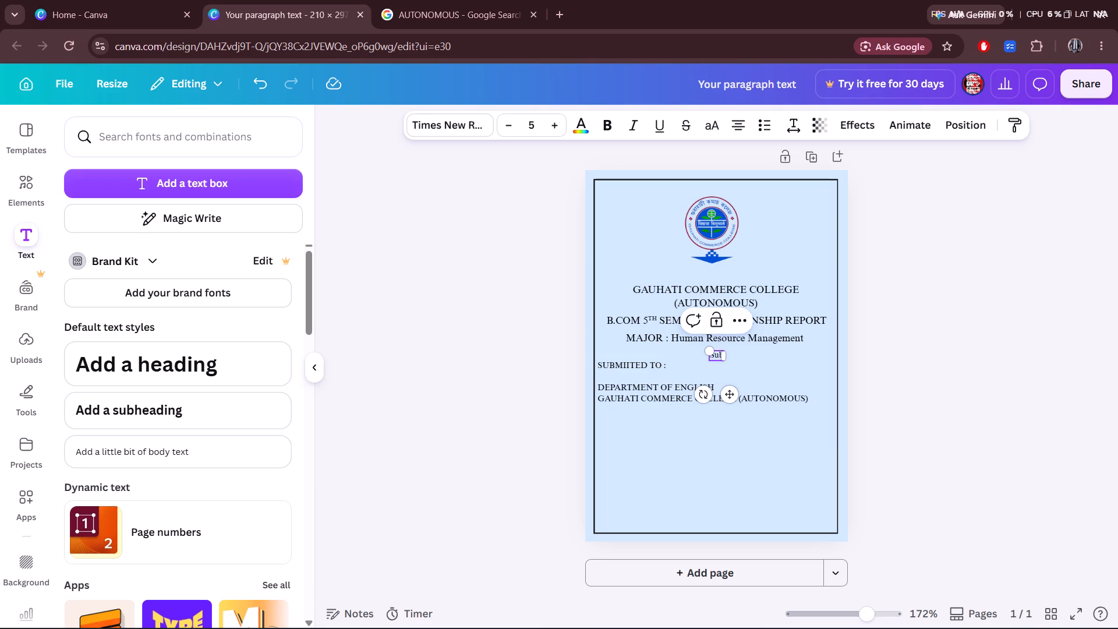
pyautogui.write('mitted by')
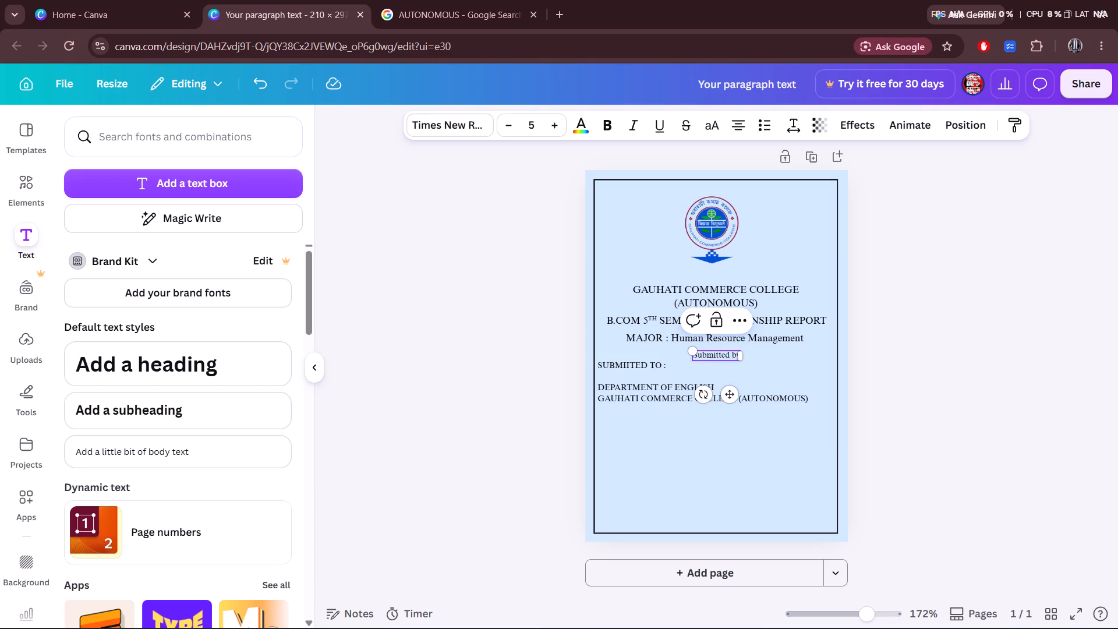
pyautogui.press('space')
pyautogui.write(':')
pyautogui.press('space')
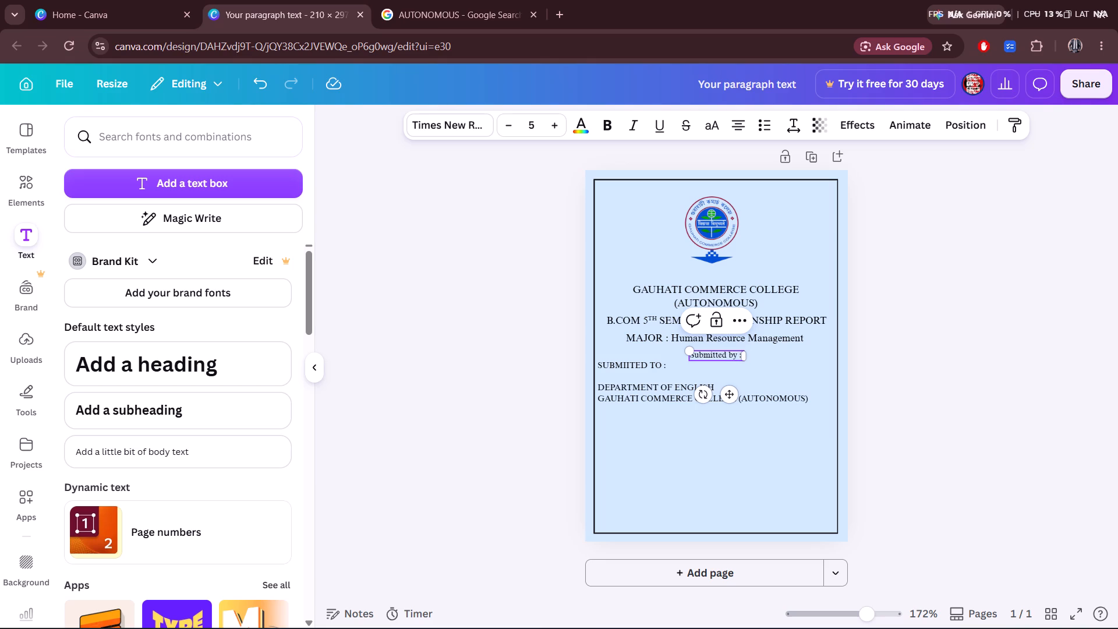
# Enter the student's name on a new line under "Submitted by :".
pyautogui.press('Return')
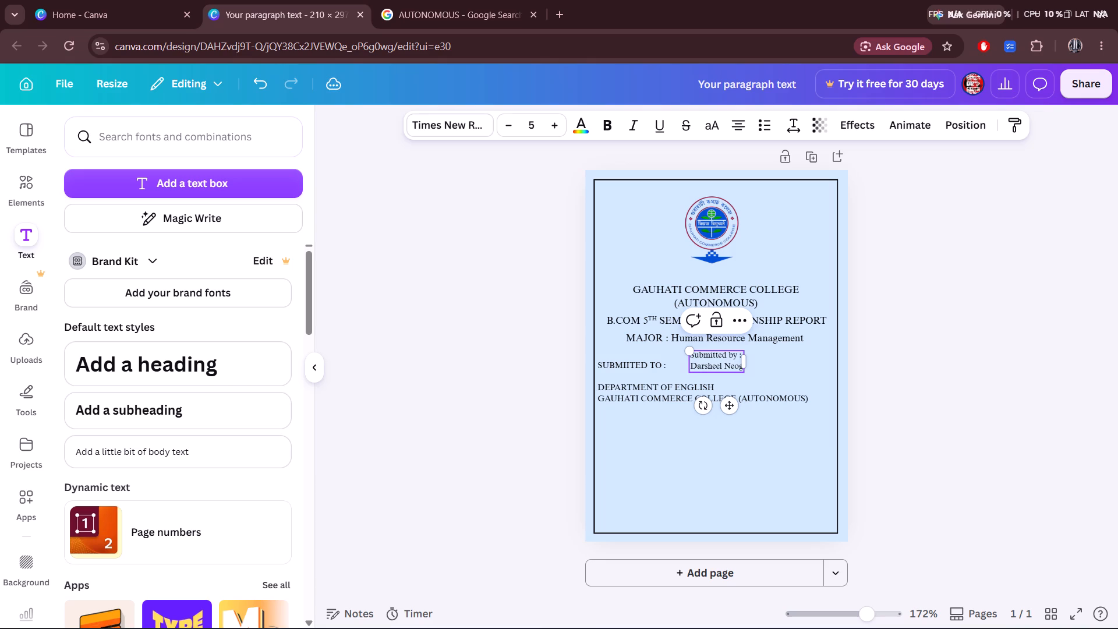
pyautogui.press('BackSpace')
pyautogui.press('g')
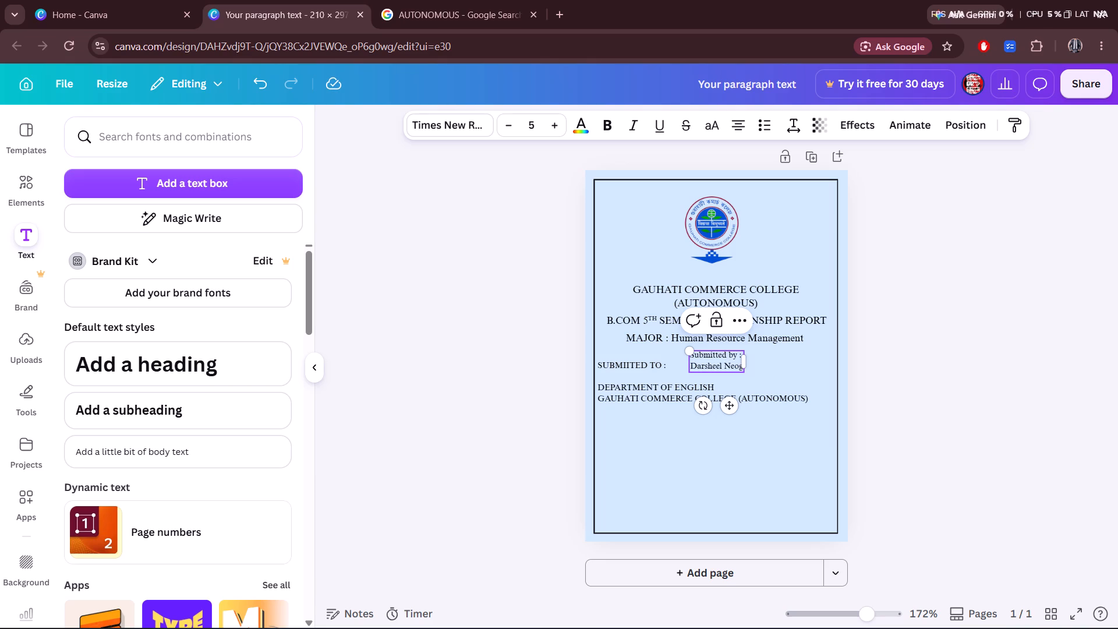
# Insert the label "Name :" in front of the student's name.
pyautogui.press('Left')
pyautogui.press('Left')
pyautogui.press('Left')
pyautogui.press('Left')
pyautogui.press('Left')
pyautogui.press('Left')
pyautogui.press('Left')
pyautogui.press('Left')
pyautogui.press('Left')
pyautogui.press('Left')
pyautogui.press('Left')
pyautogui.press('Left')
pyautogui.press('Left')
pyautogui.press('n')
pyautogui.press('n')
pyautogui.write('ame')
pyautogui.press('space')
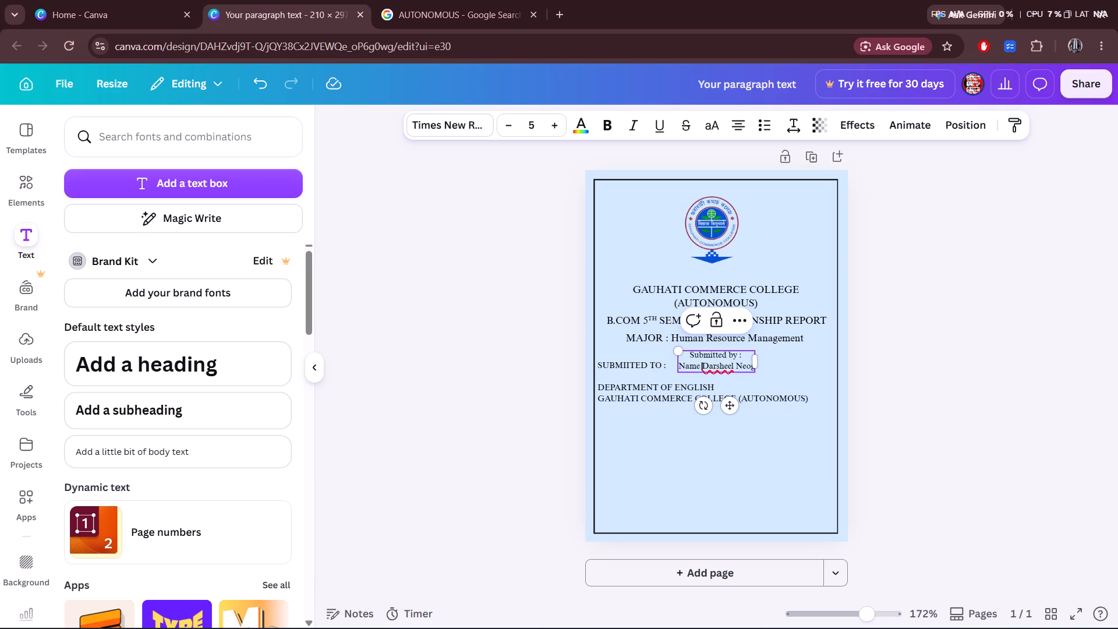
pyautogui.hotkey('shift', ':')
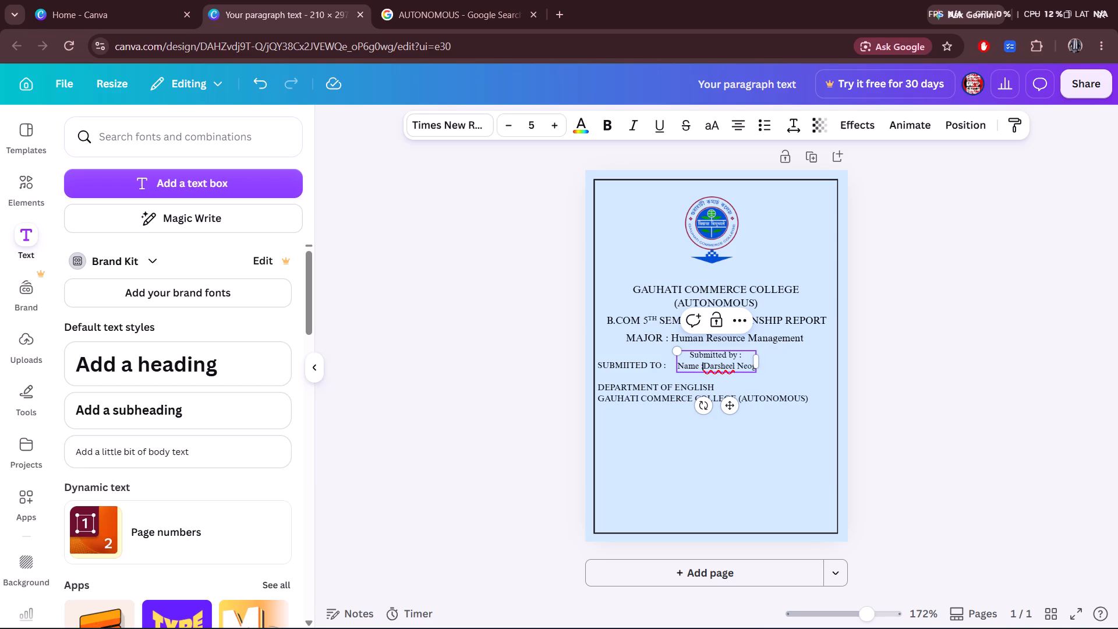
# Add a line below the name reading "G.U.ROLL.NO:" followed by the student's roll number.
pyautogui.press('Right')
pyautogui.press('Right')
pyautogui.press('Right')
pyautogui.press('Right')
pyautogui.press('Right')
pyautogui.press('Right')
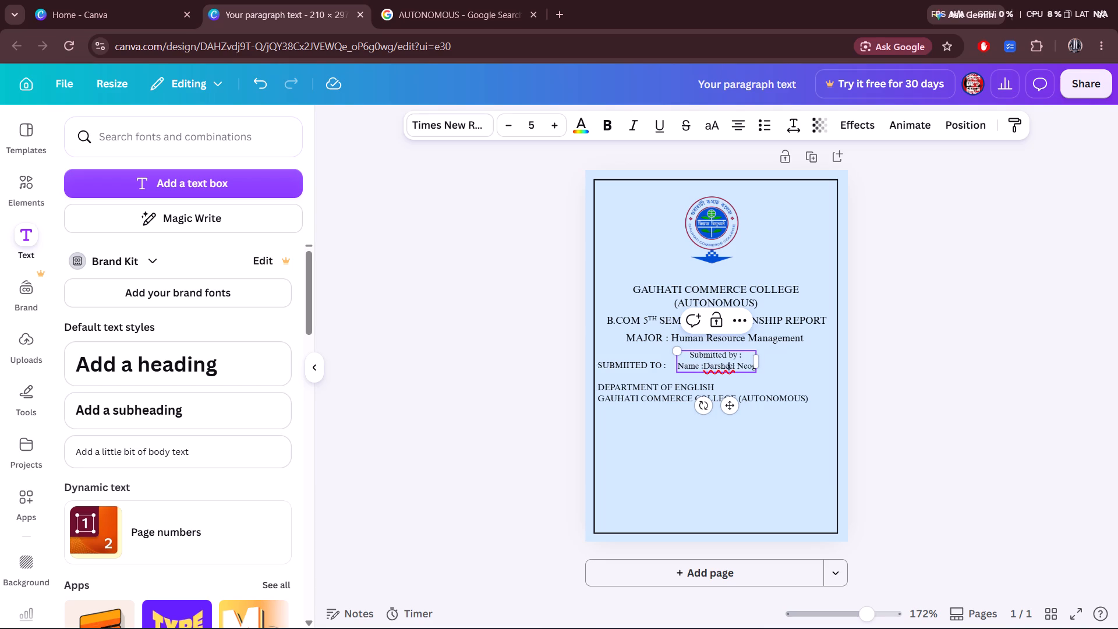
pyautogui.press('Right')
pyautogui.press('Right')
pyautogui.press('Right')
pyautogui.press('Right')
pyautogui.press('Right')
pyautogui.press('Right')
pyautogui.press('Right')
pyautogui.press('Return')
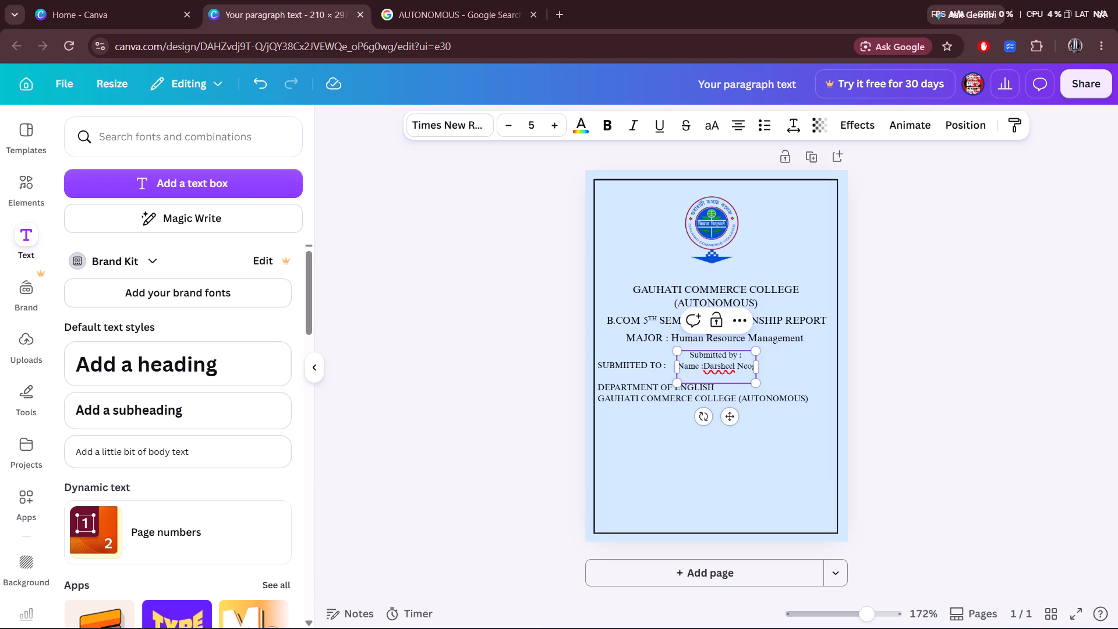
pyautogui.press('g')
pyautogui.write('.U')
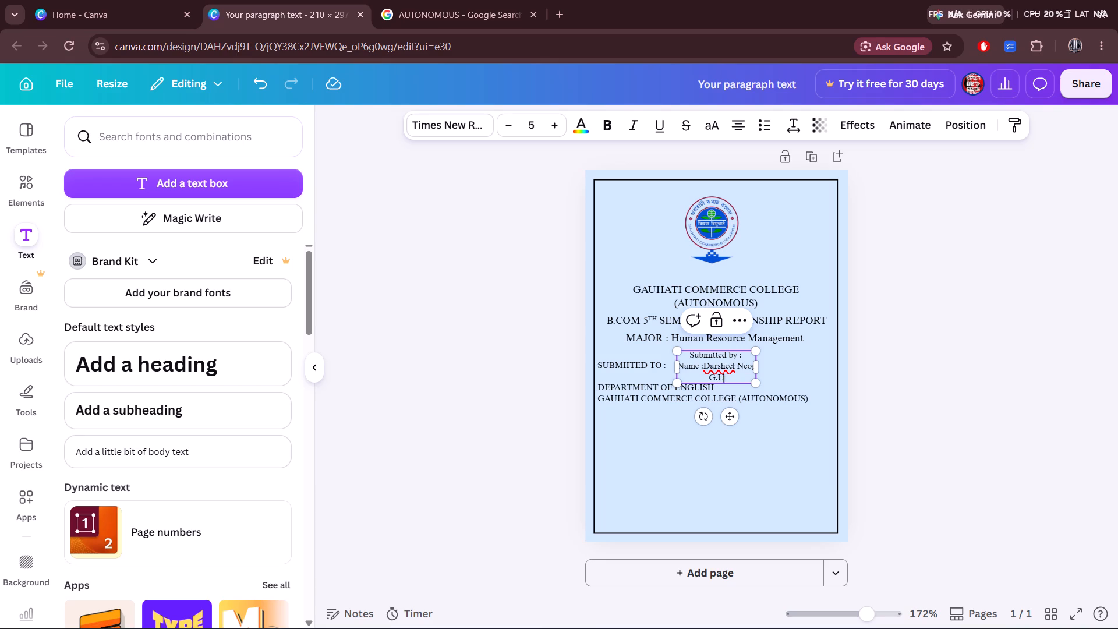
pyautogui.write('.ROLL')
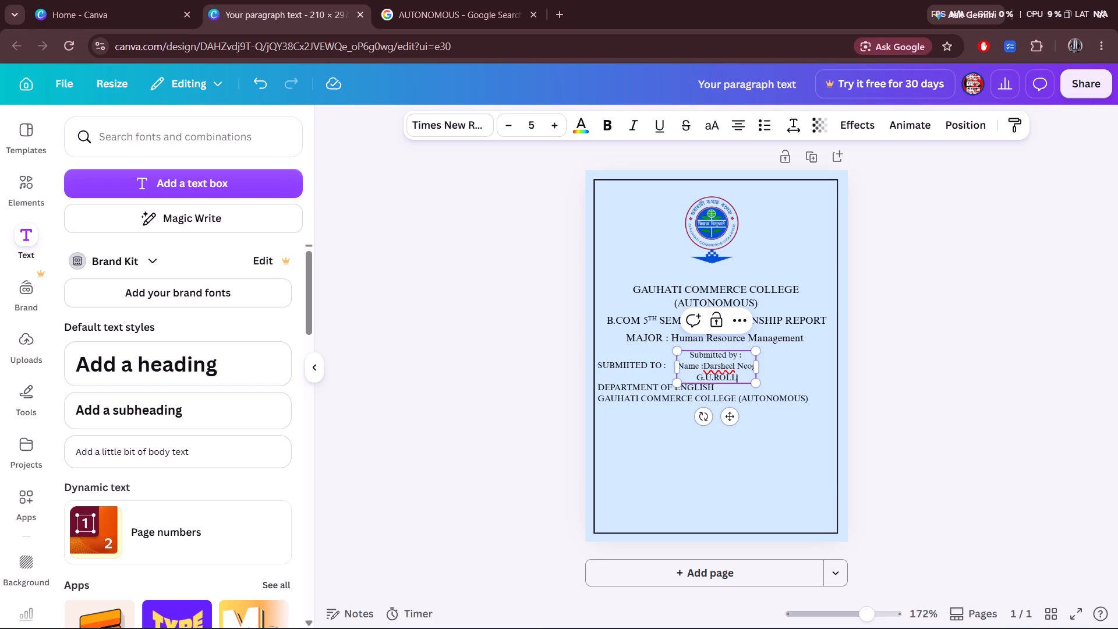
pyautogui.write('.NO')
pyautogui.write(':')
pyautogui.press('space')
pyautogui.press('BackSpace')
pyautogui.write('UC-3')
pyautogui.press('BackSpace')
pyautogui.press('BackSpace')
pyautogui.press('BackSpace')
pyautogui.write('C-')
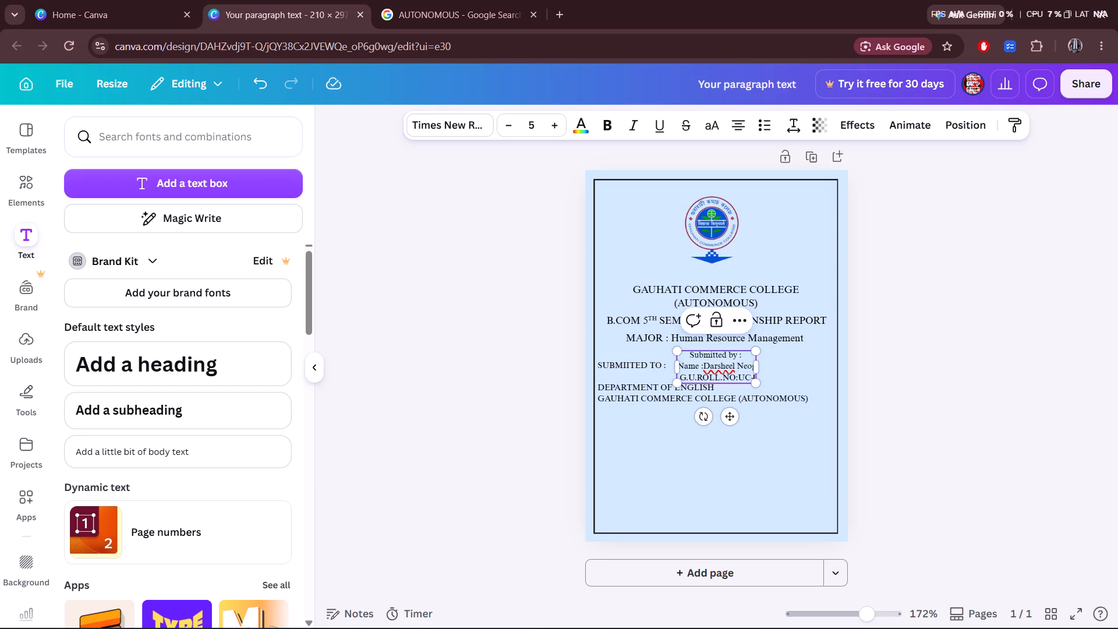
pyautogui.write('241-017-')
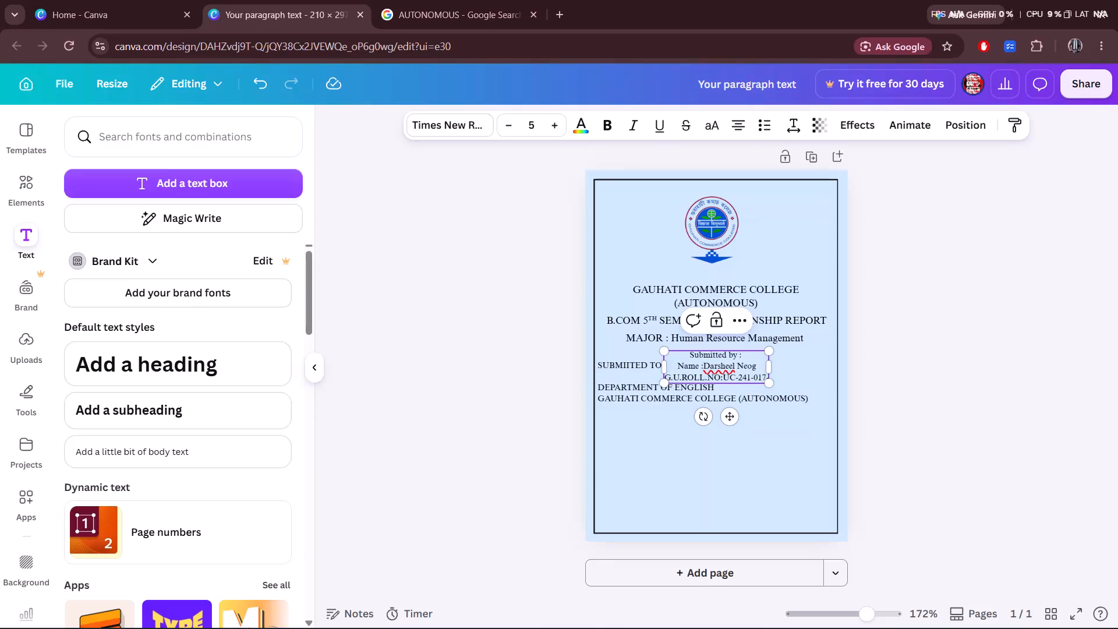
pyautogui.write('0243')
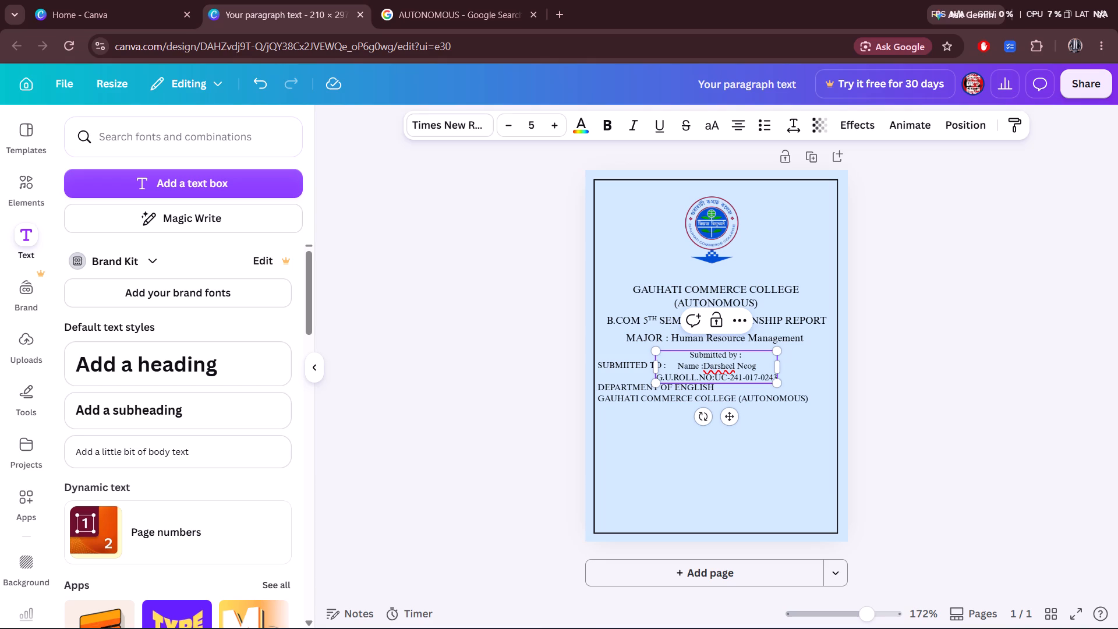
# Move the submitted-by text box directly below the submitted-to block, aligned with its left edge.
pyautogui.click(575, 327)
pyautogui.moveTo(695, 369); pyautogui.dragTo(639, 426)
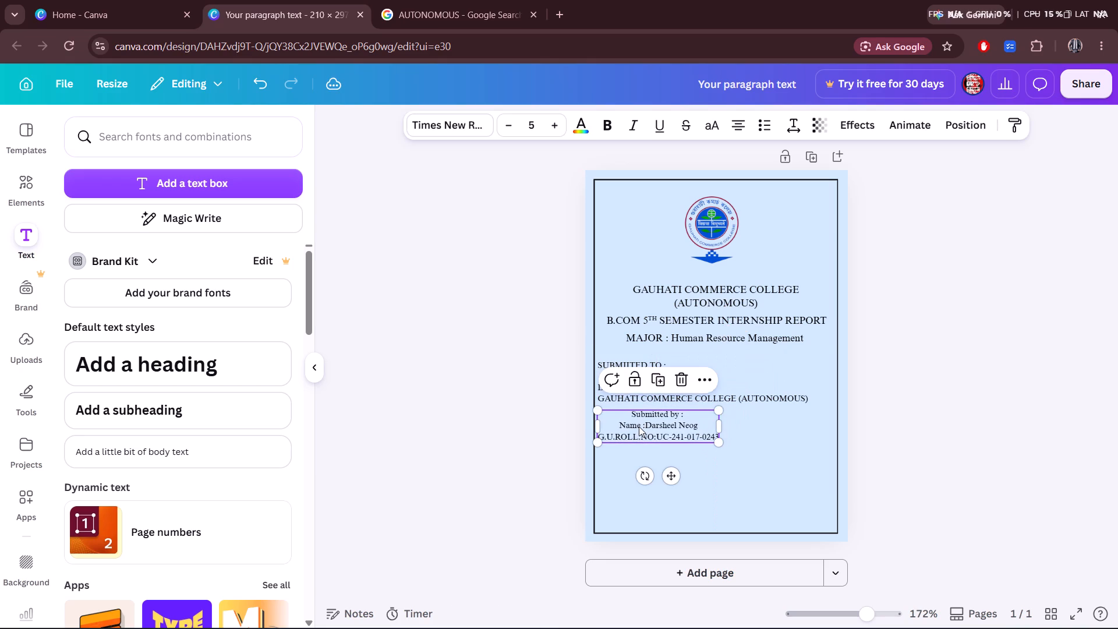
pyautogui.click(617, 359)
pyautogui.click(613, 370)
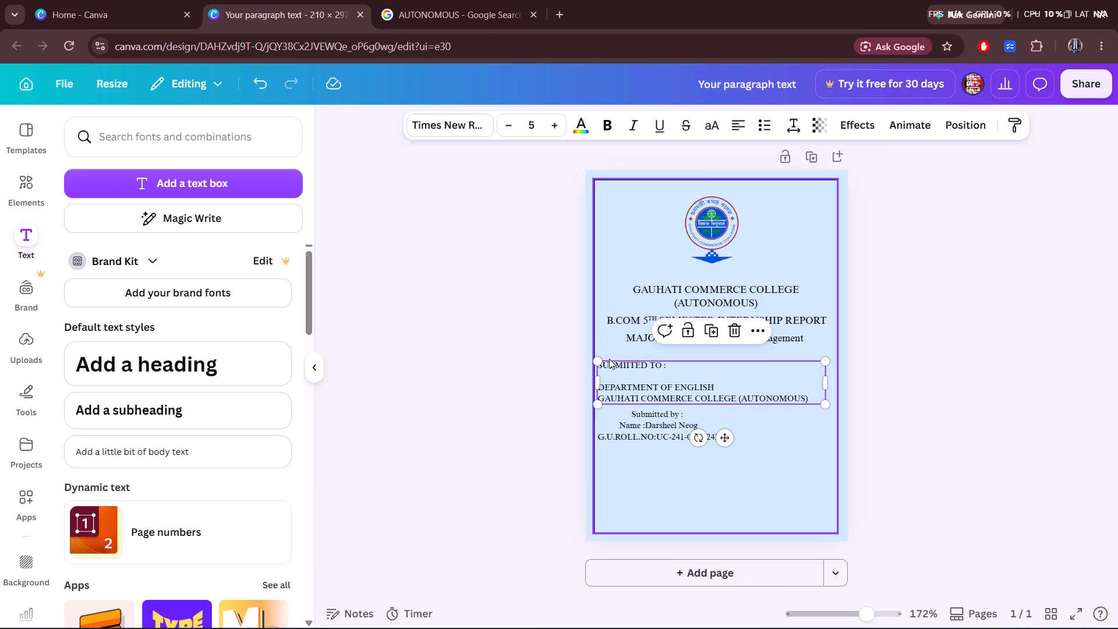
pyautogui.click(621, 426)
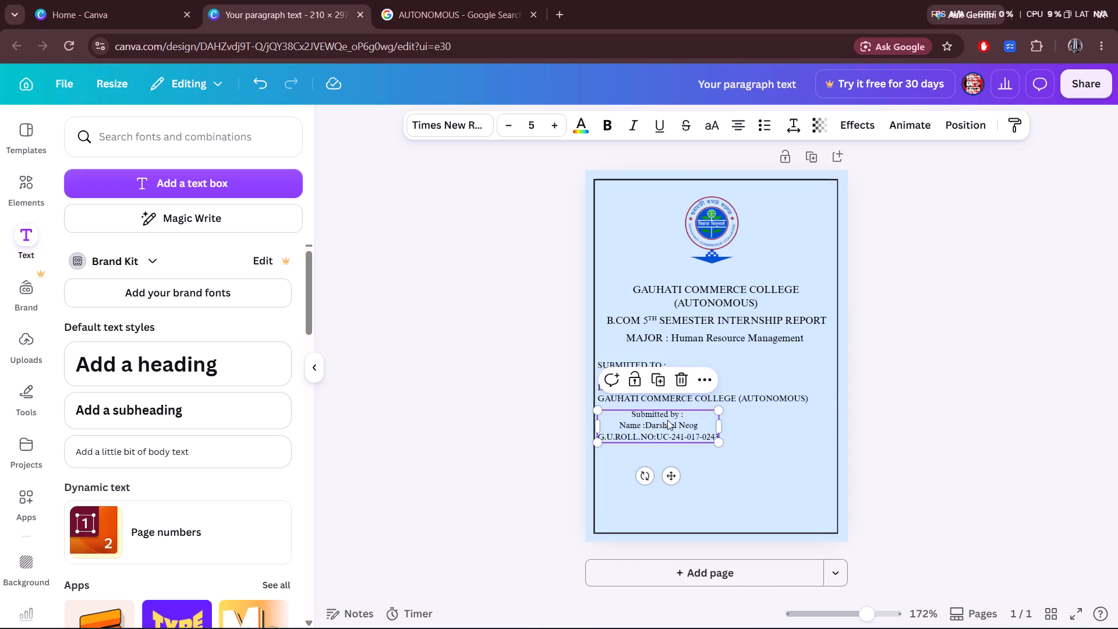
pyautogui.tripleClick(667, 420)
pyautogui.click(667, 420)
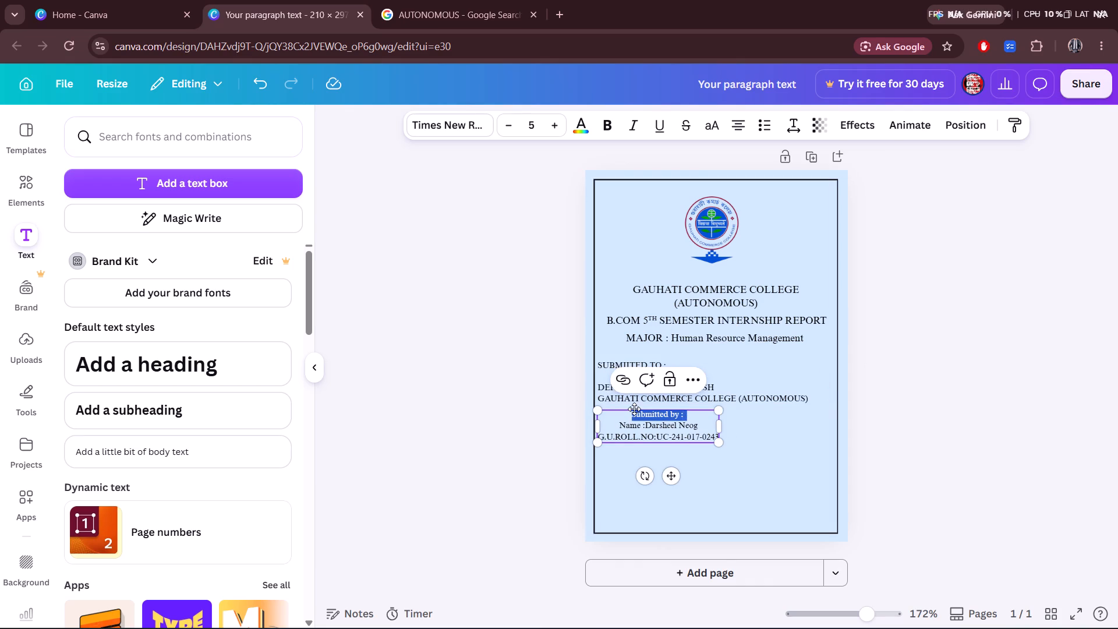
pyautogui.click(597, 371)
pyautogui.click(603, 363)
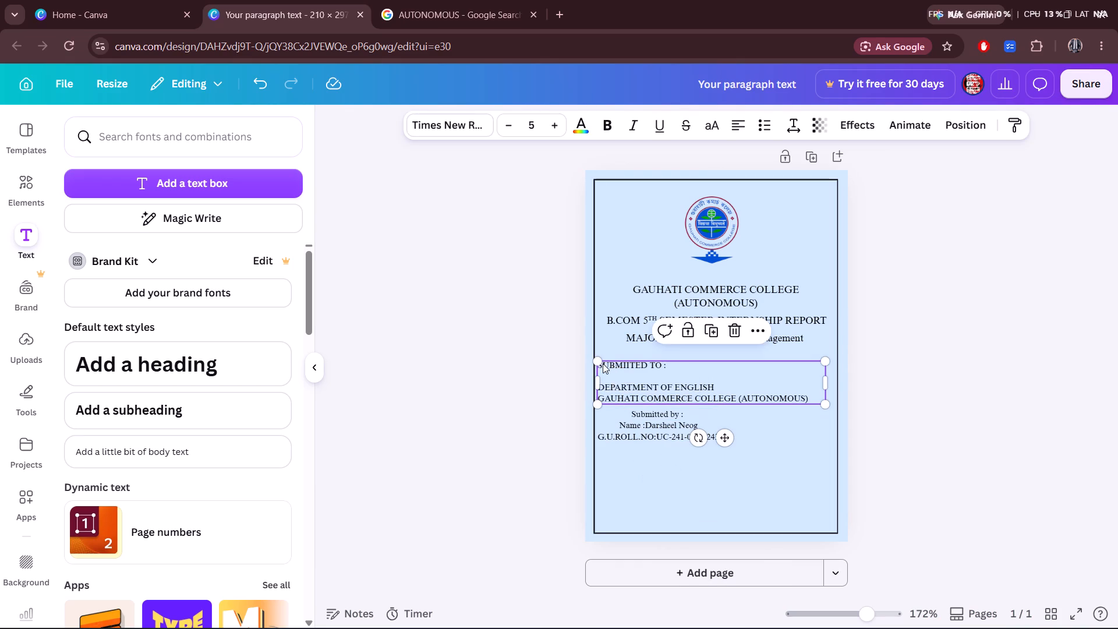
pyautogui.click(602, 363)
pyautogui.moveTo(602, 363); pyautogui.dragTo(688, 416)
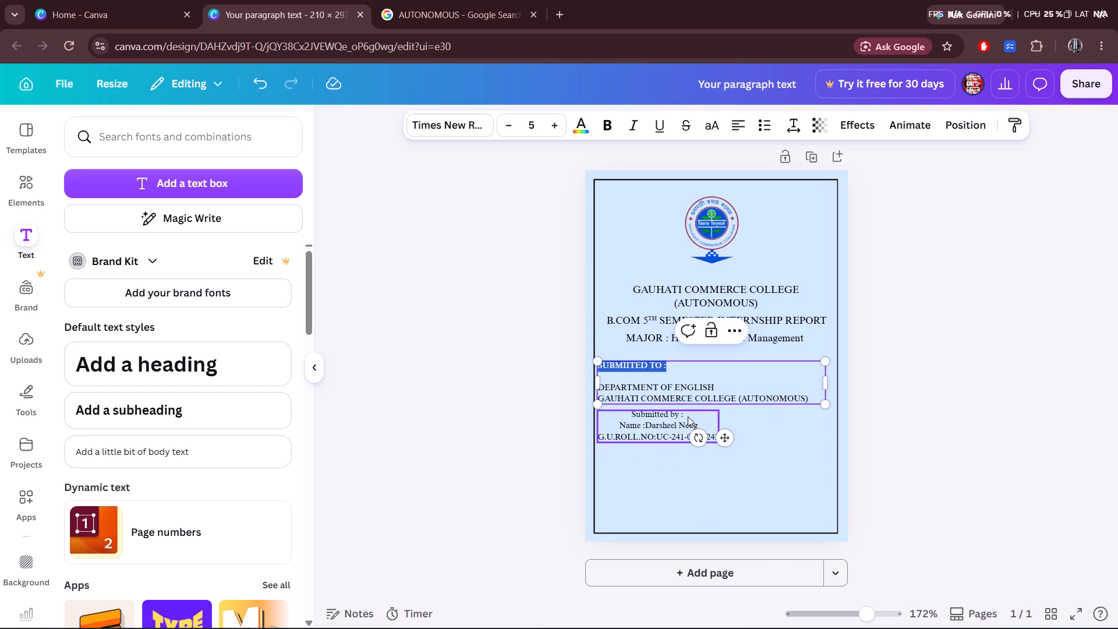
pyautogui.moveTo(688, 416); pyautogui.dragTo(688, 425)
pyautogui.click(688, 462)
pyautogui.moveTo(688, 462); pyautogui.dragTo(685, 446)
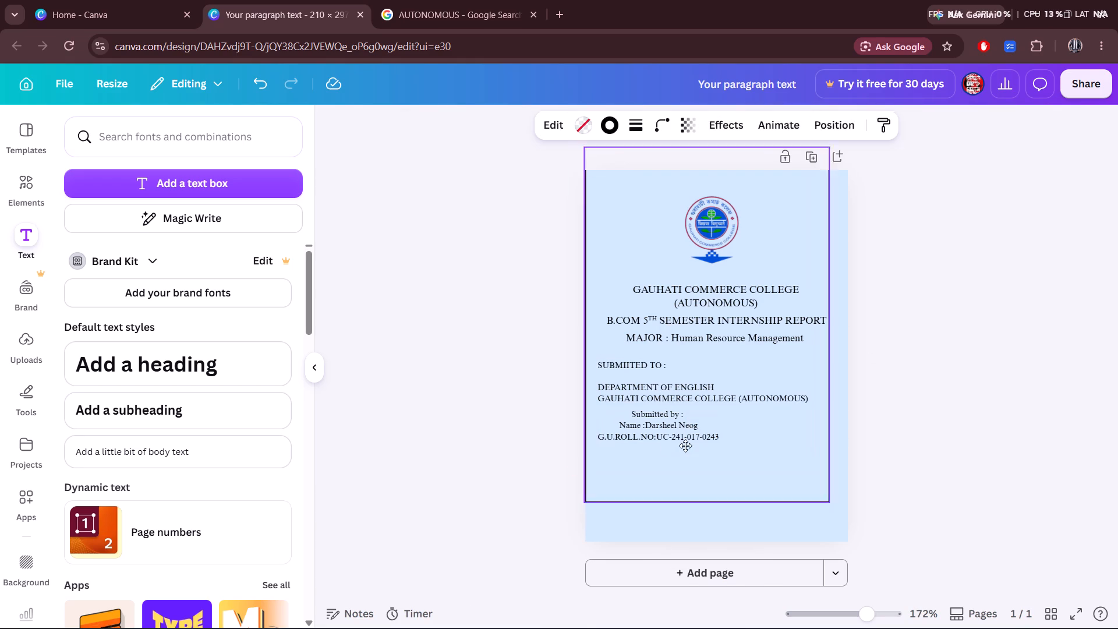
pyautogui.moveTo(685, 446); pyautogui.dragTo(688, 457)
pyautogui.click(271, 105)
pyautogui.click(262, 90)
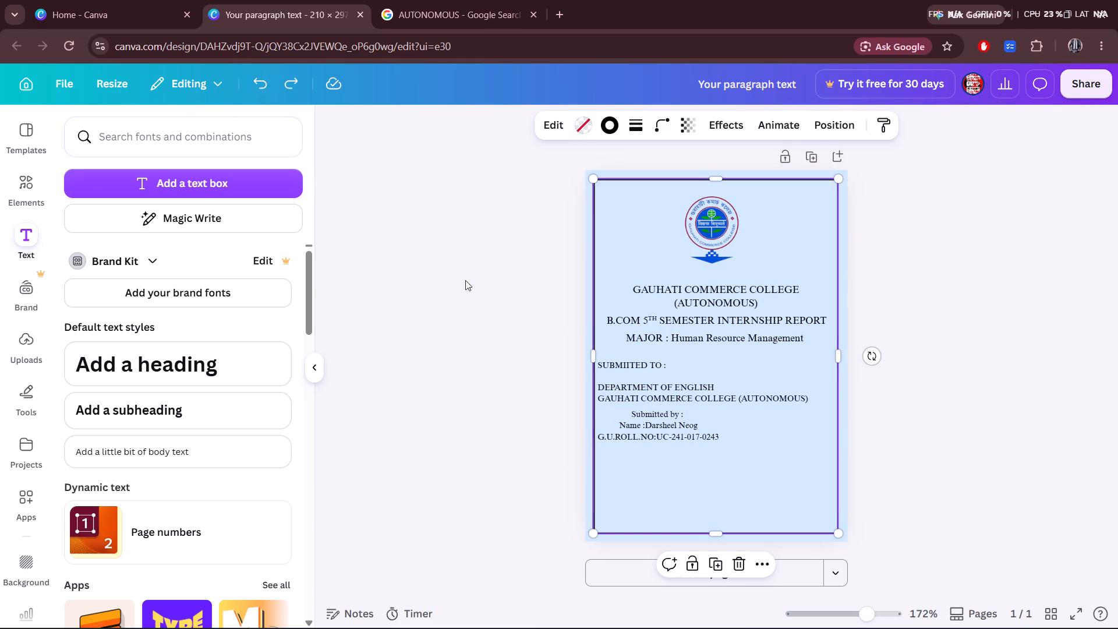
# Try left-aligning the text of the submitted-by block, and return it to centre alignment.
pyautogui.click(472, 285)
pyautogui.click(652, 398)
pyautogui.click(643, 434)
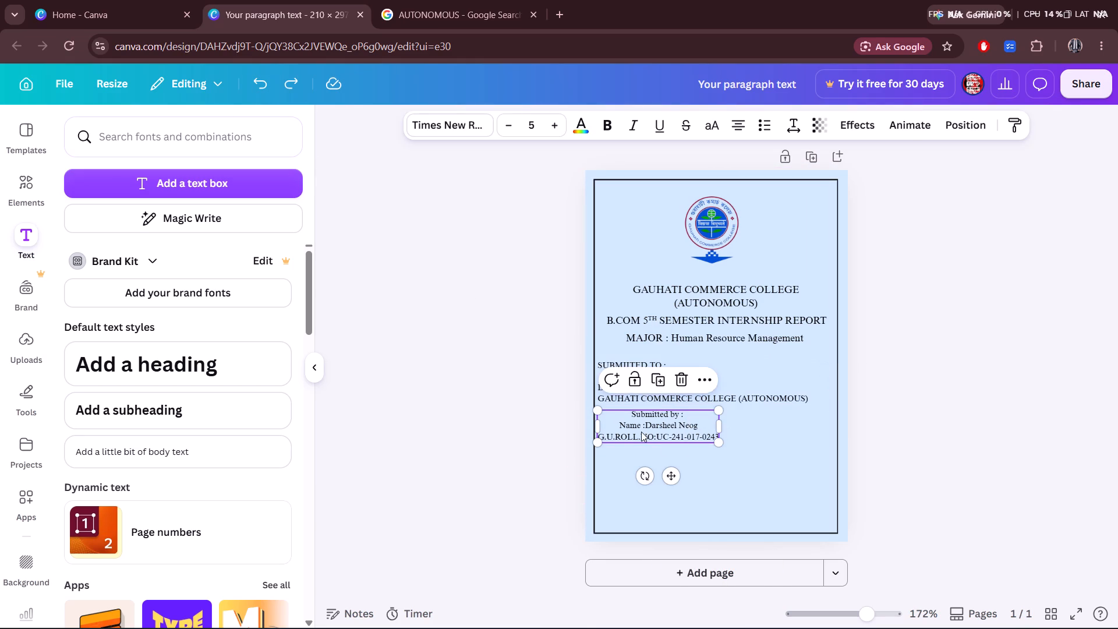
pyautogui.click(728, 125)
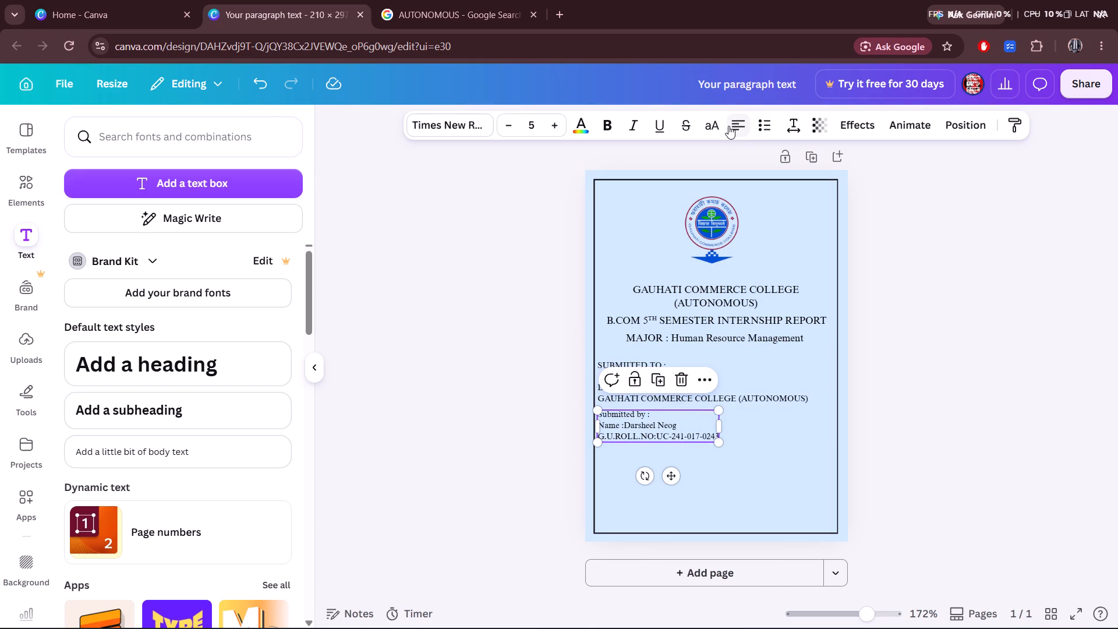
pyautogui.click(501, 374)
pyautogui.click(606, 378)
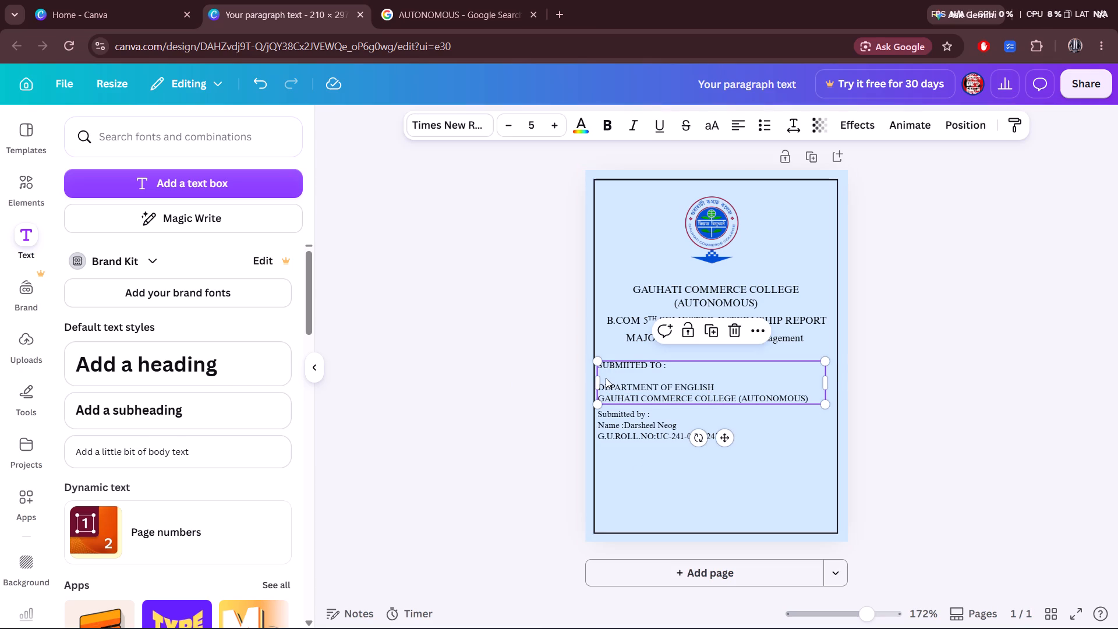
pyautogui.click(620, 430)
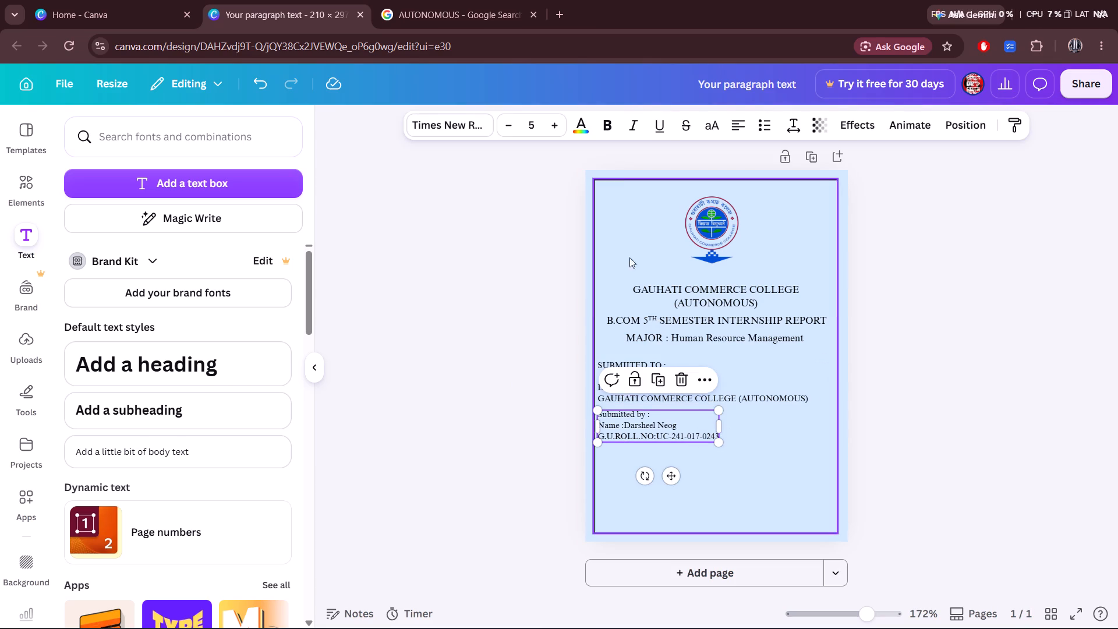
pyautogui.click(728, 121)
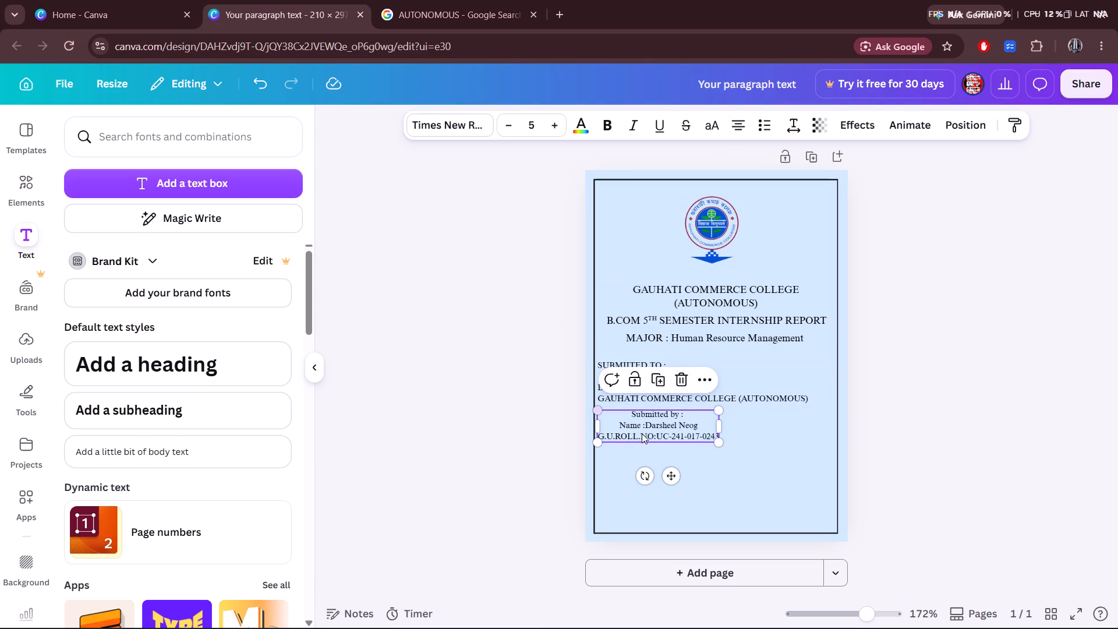
# Move the submitted-by block to the page's horizontal centre, keeping it directly below the submitted-to block.
pyautogui.moveTo(660, 429); pyautogui.dragTo(715, 427)
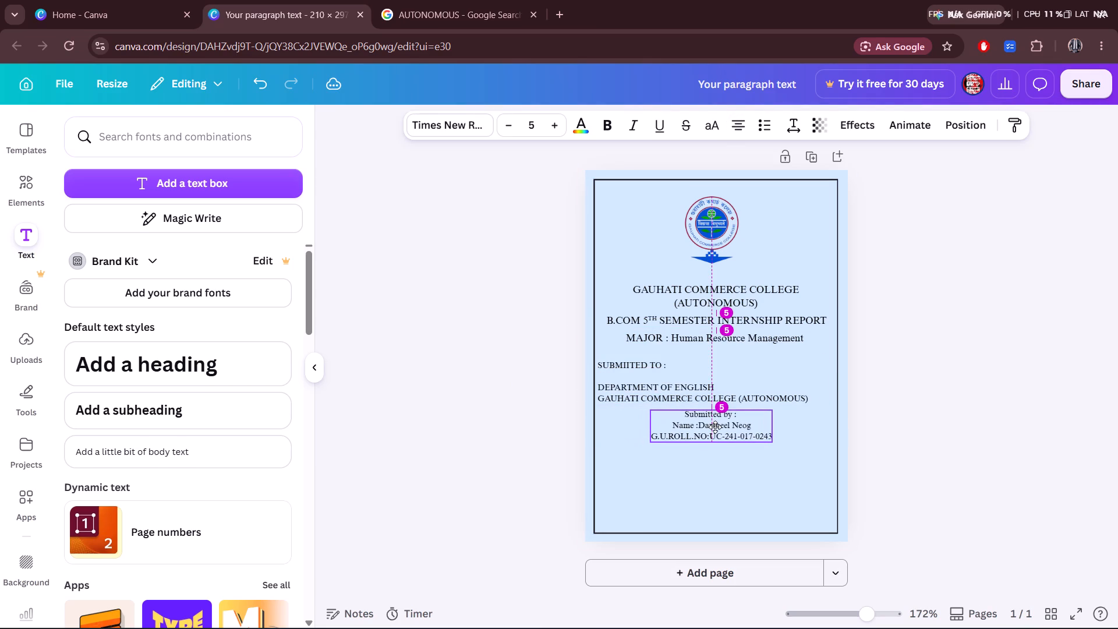
pyautogui.moveTo(715, 427); pyautogui.dragTo(715, 426)
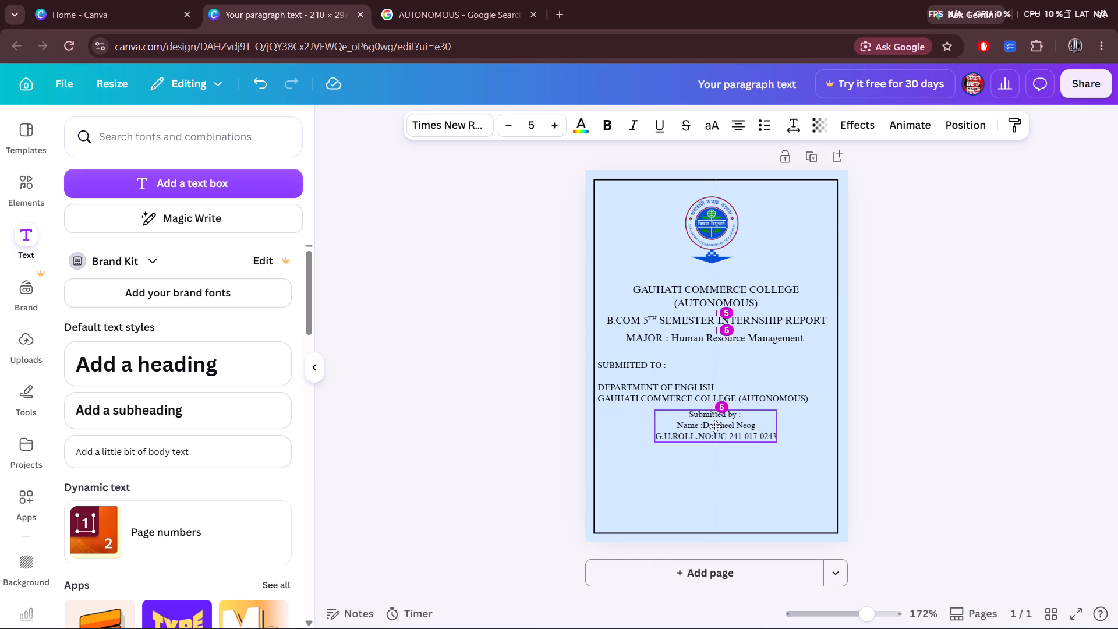
pyautogui.moveTo(715, 426); pyautogui.dragTo(717, 429)
# Increase the submitted-by block's font size by one step.
pyautogui.click(562, 132)
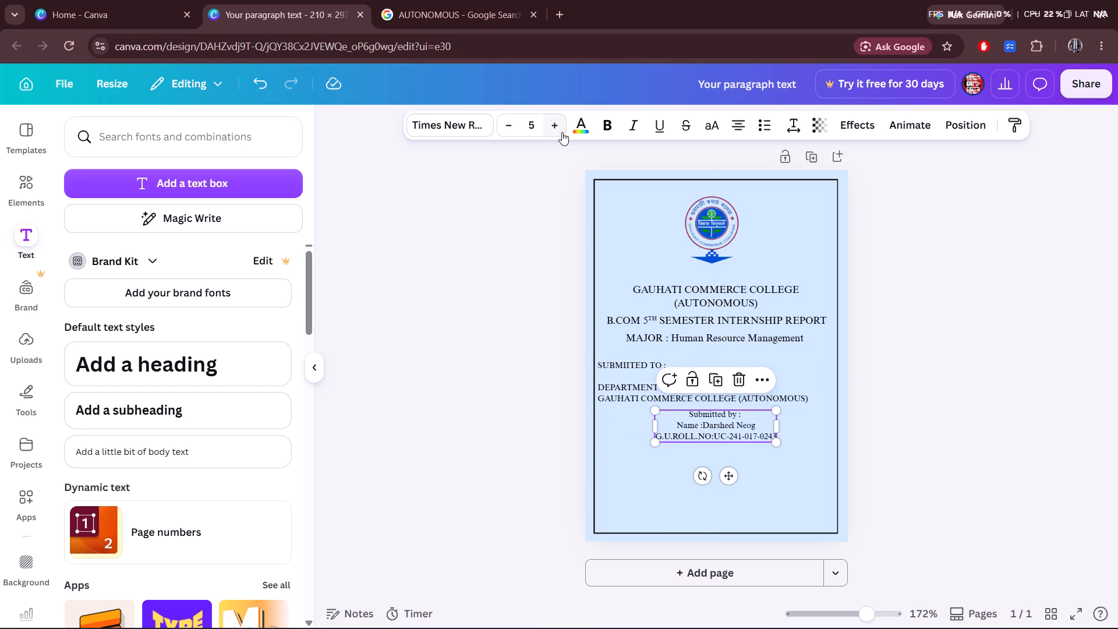
pyautogui.click(486, 273)
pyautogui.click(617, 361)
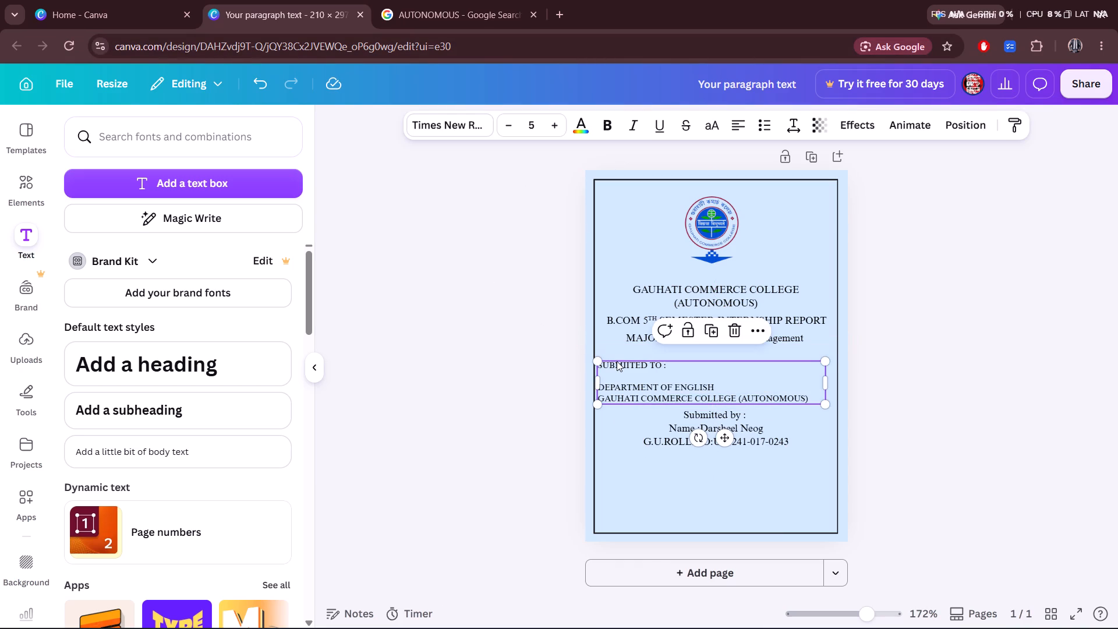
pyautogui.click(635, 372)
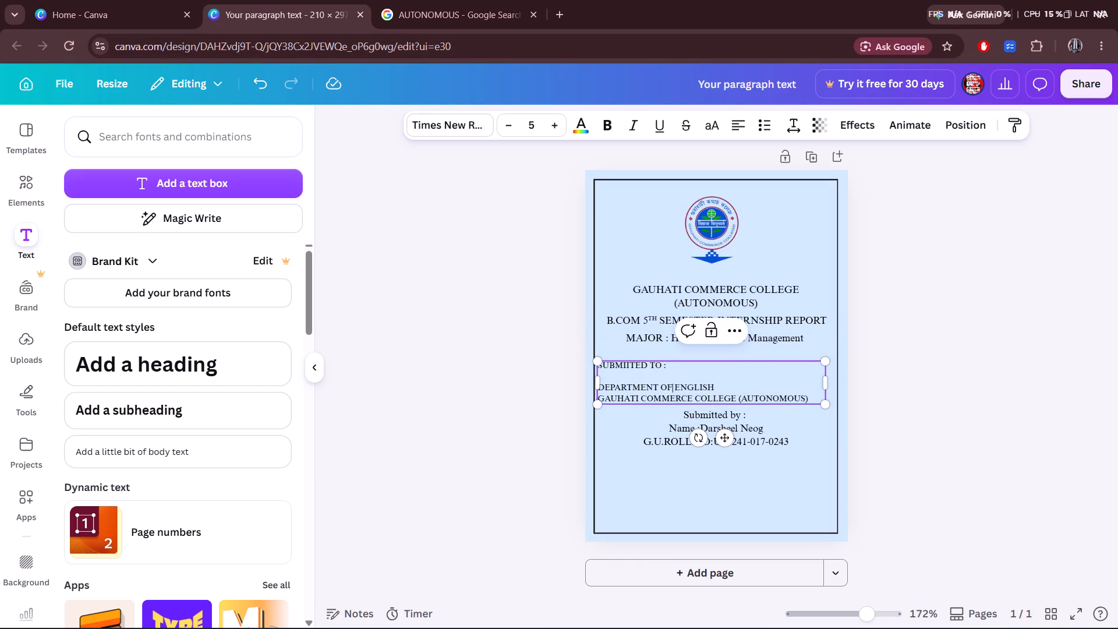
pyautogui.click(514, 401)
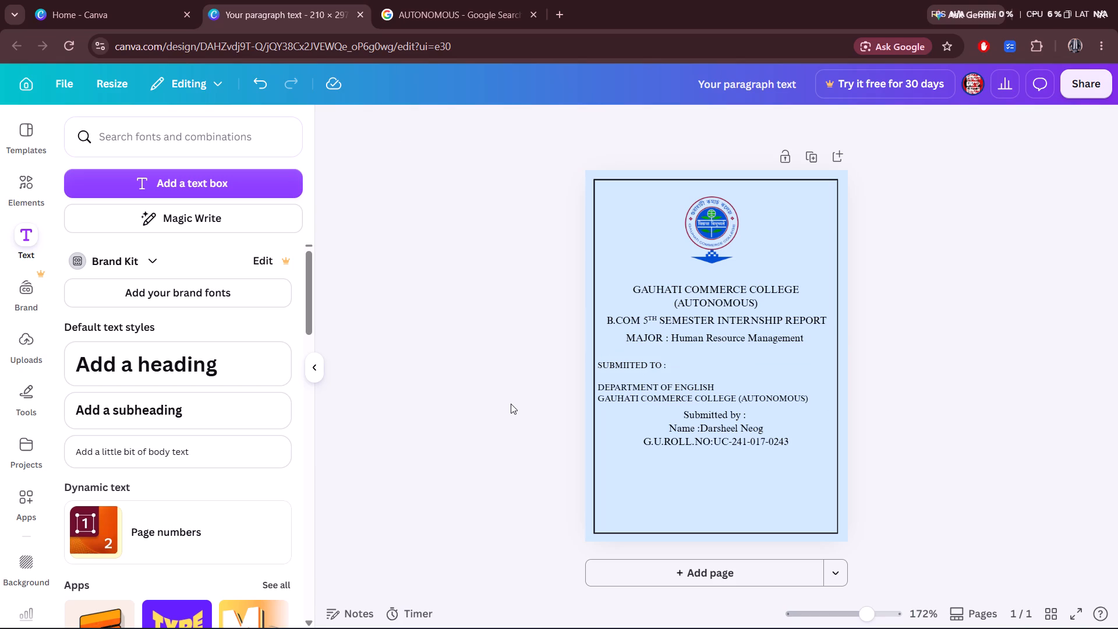
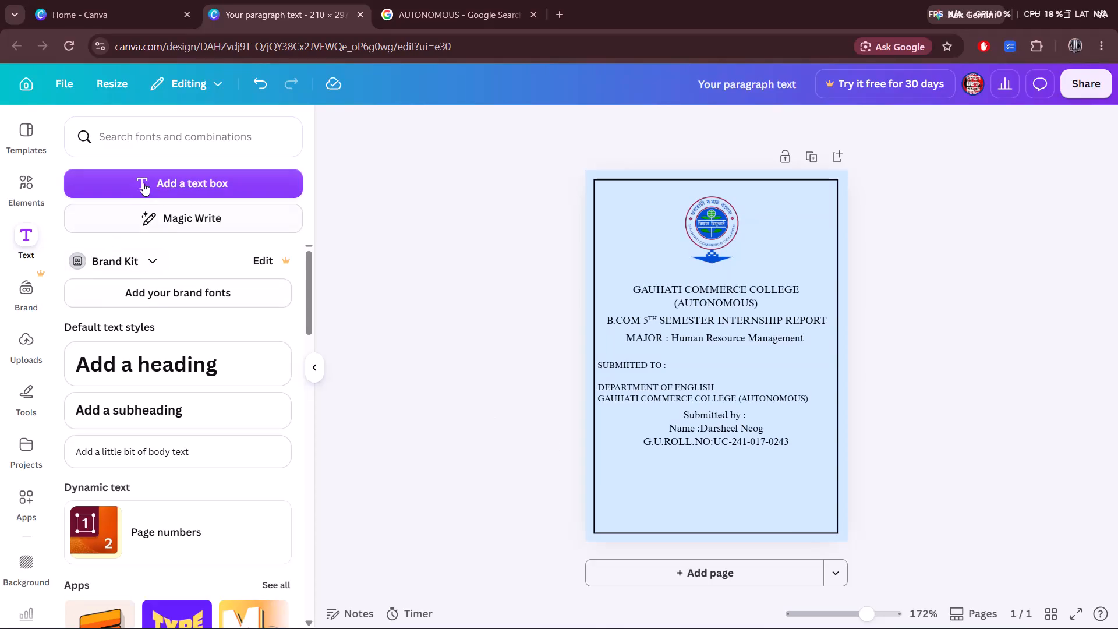
# Add a text box reading "Mentor/Supervisor Signature:" followed by a blank line of nine underscores.
pyautogui.click(145, 180)
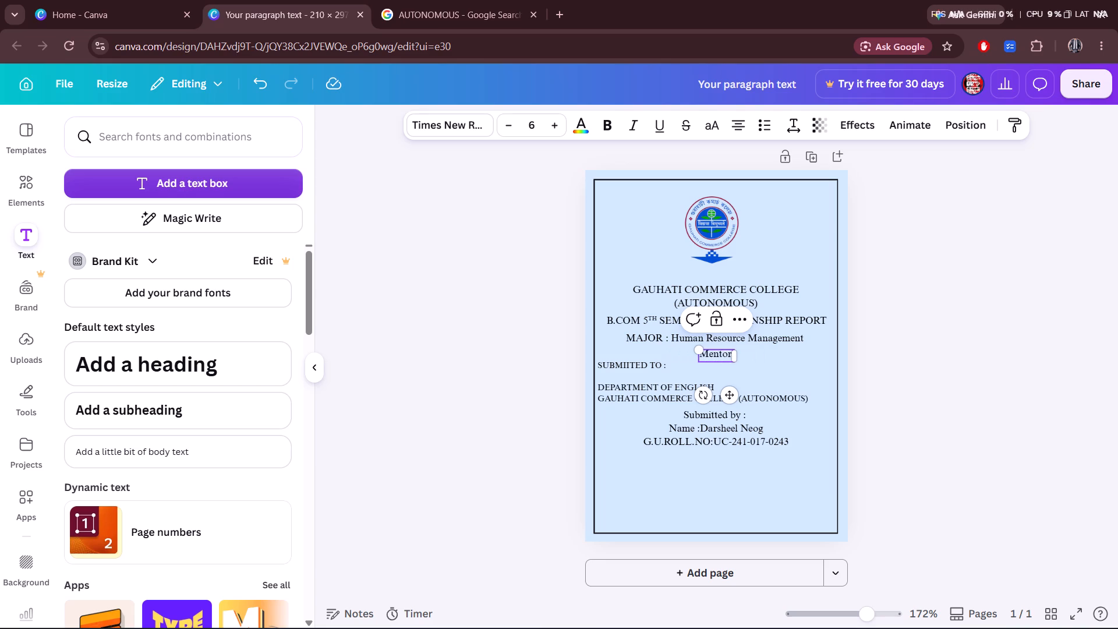
pyautogui.press('BackSpace')
pyautogui.write('?s')
pyautogui.press('BackSpace')
pyautogui.press('BackSpace')
pyautogui.write('/s')
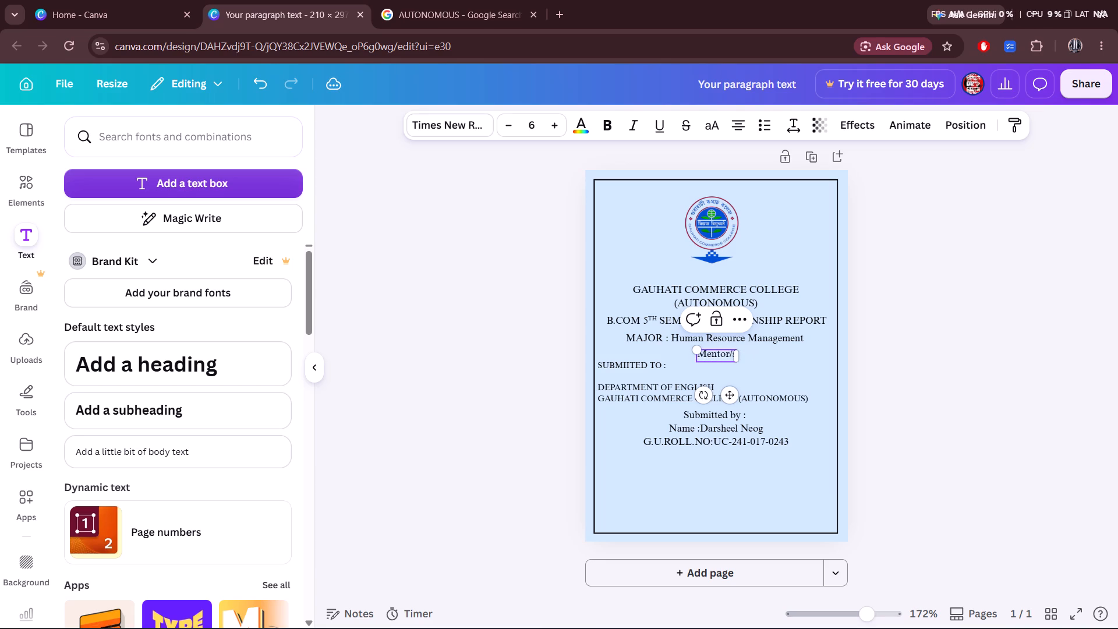
pyautogui.press('u')
pyautogui.write('per')
pyautogui.write('visor signature')
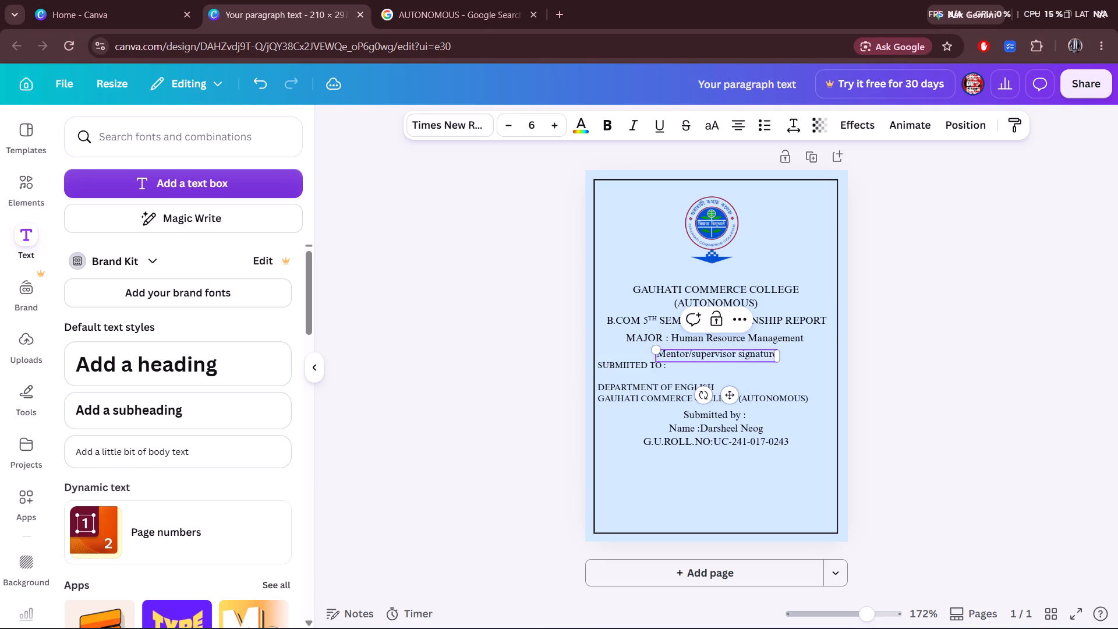
pyautogui.press('space')
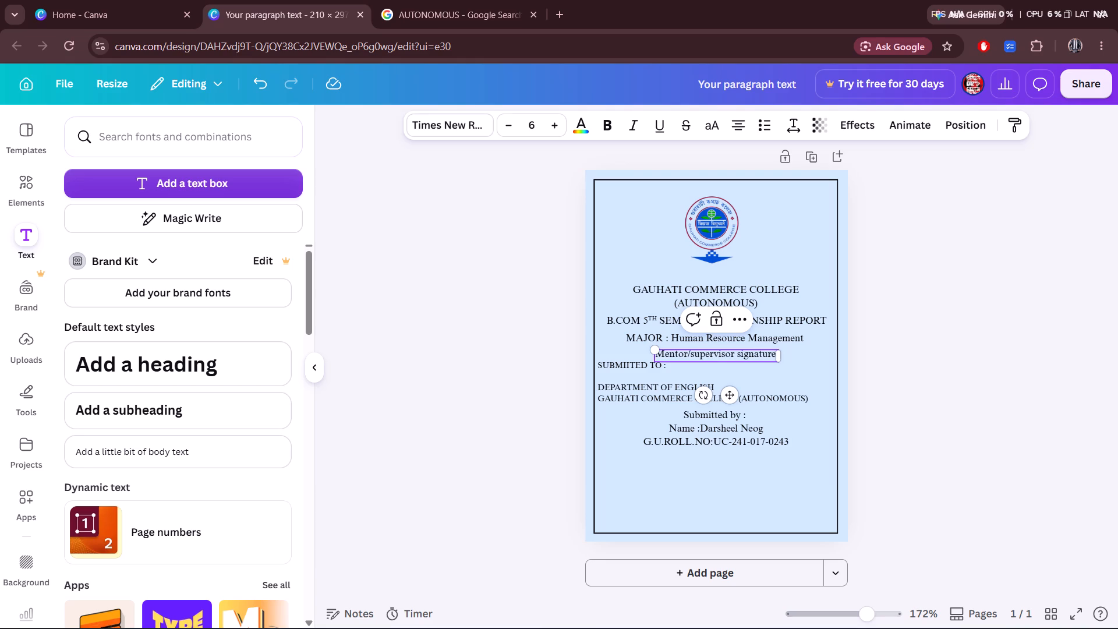
pyautogui.press('BackSpace')
pyautogui.hotkey('shift', ':')
pyautogui.write('_________')
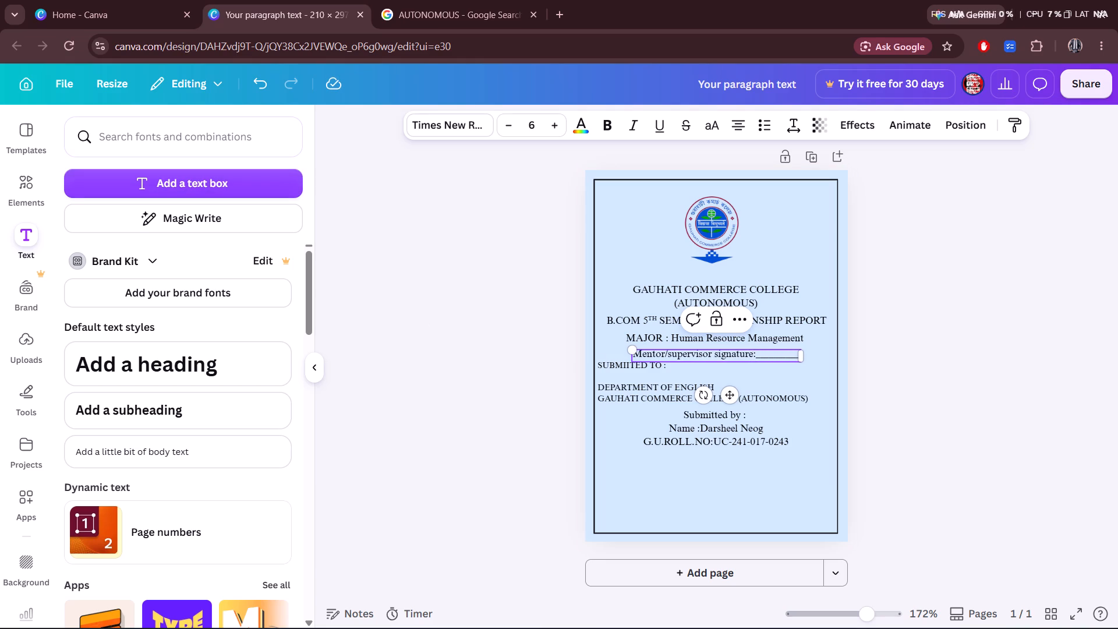
pyautogui.click(674, 355)
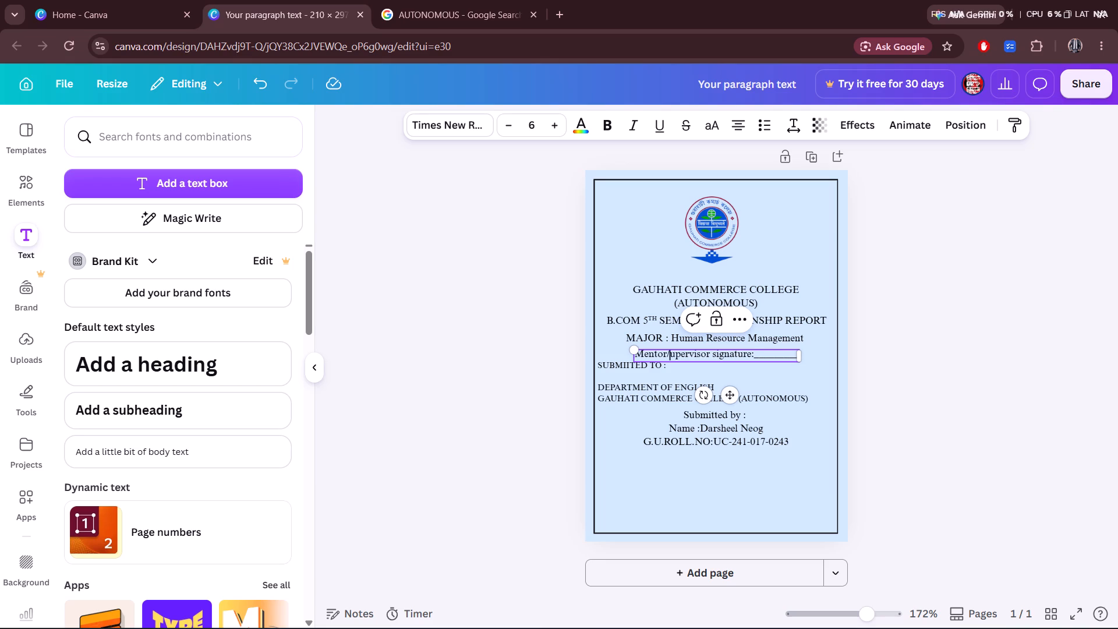
pyautogui.press('s')
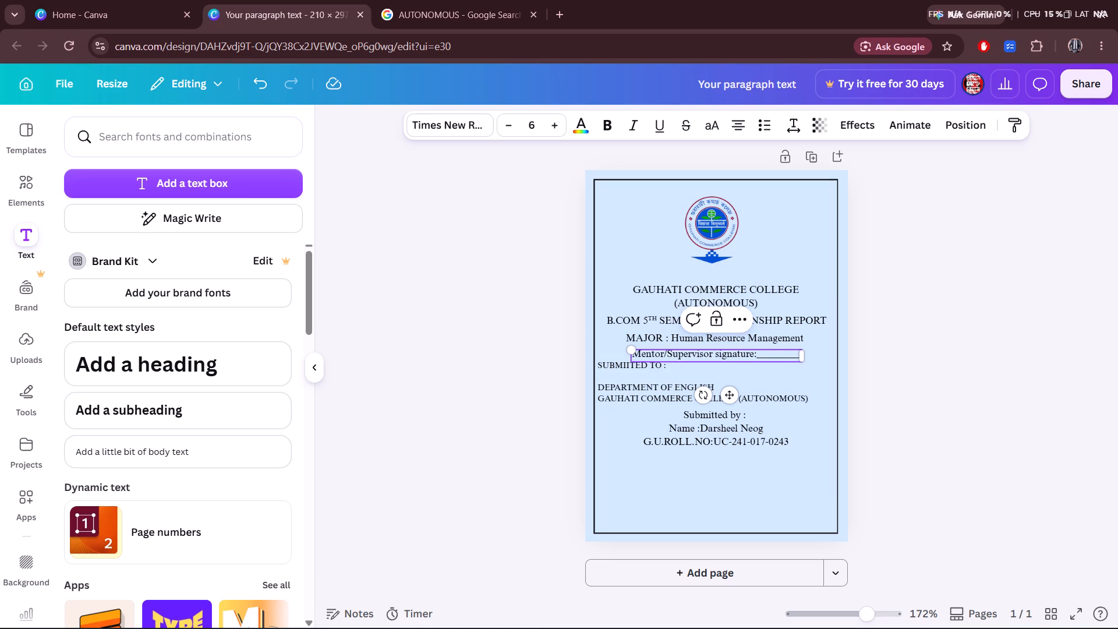
pyautogui.click(719, 355)
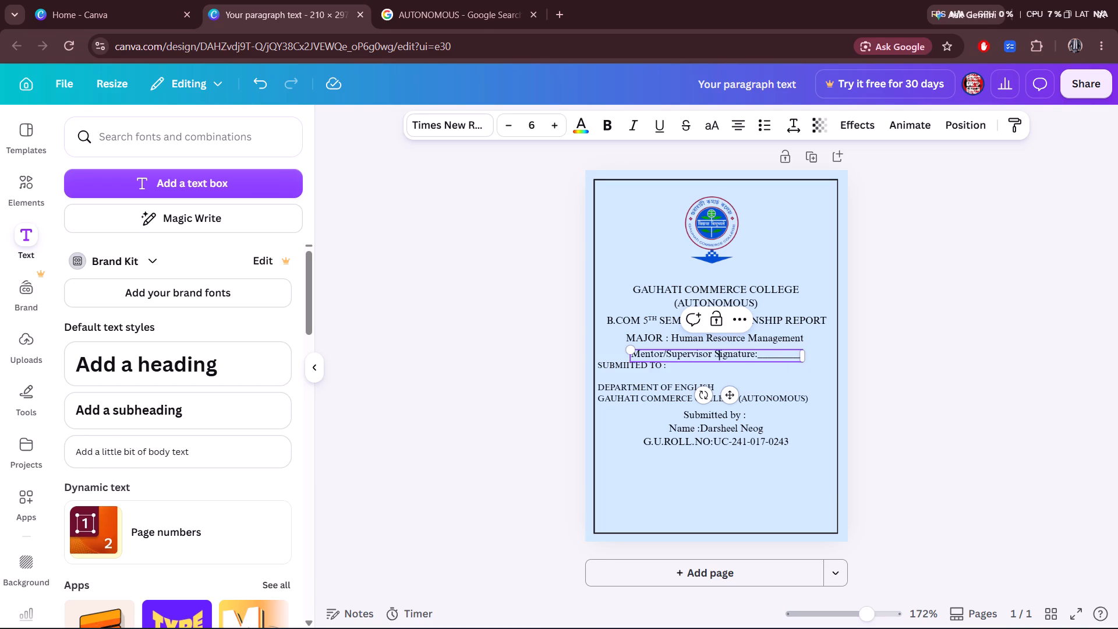
pyautogui.click(519, 378)
# Move the mentor/supervisor signature line below the submitted-by block, near the page border's left side.
pyautogui.moveTo(678, 355); pyautogui.dragTo(666, 455)
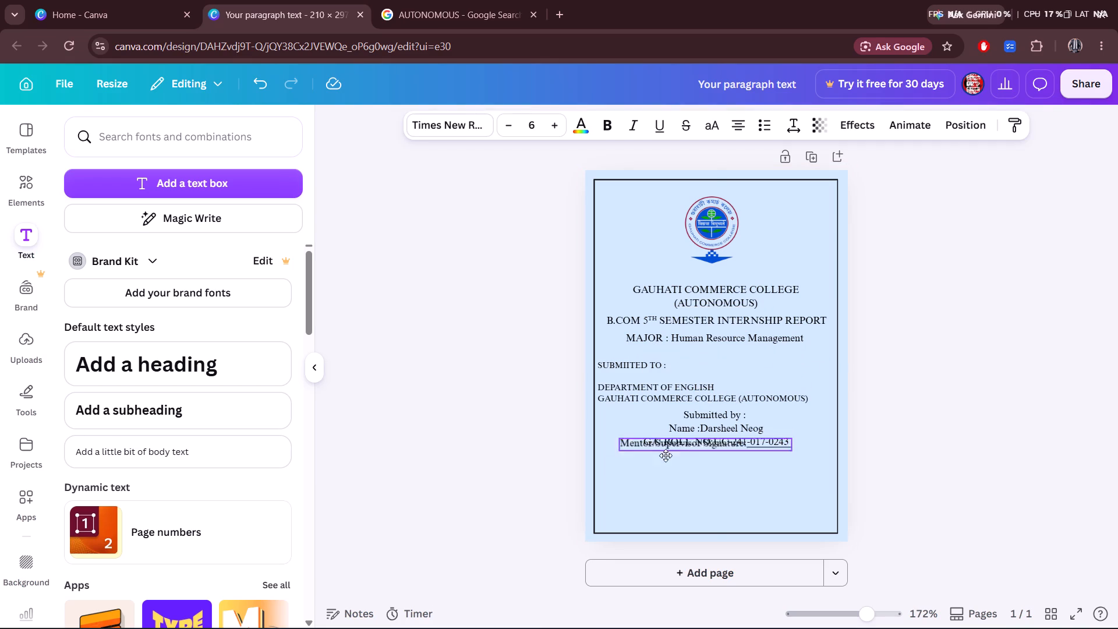
pyautogui.moveTo(666, 455); pyautogui.dragTo(653, 468)
# Retype the all-caps heading words of the submitted-to block as "Submiited to", keeping the colon.
pyautogui.click(613, 367)
pyautogui.click(608, 363)
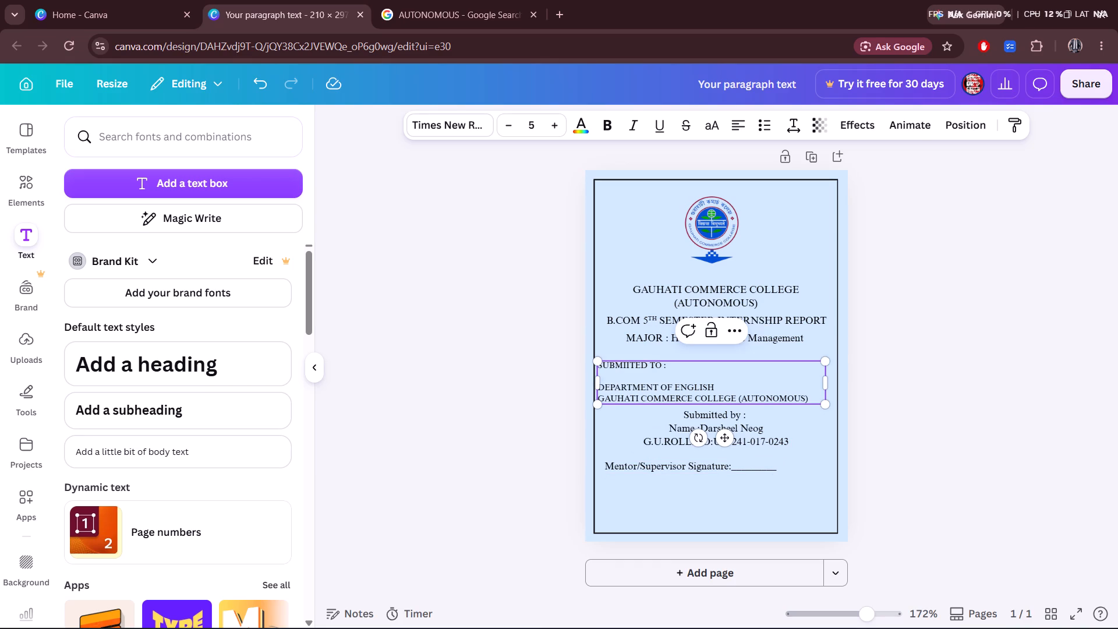
pyautogui.moveTo(660, 366); pyautogui.dragTo(614, 366)
pyautogui.moveTo(614, 366); pyautogui.dragTo(596, 366)
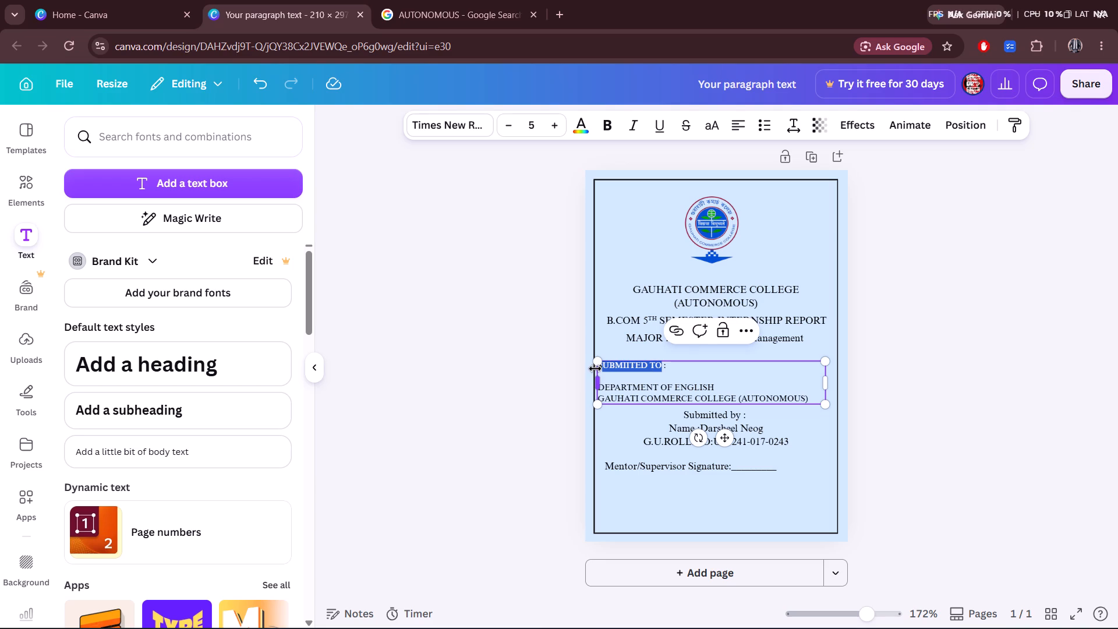
pyautogui.press('s')
pyautogui.write('ubmm')
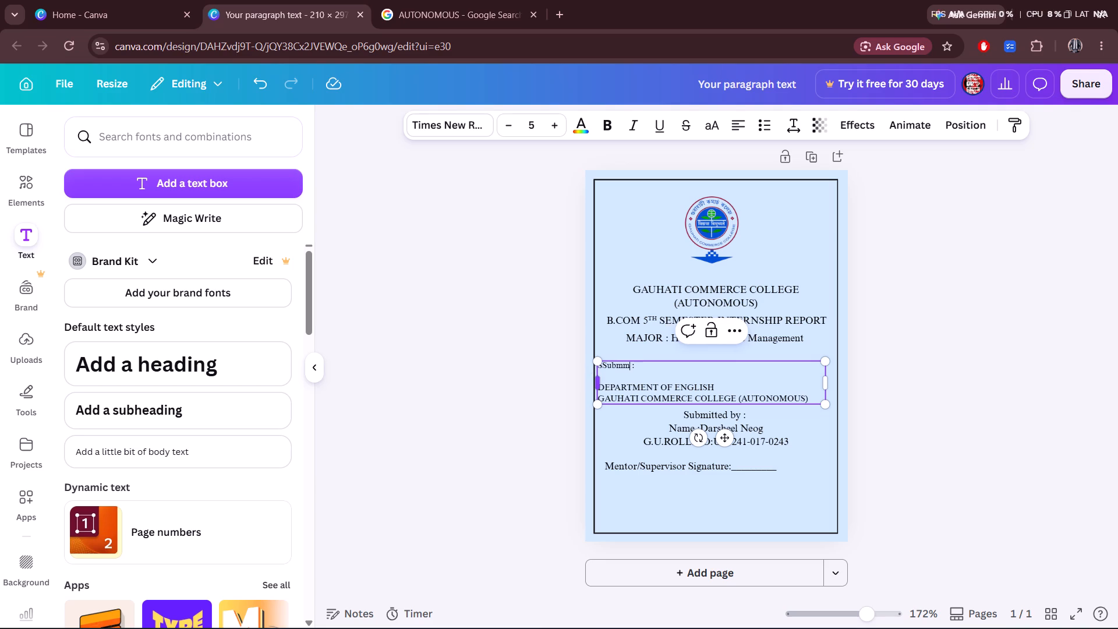
pyautogui.press('BackSpace')
pyautogui.write('iited to')
# Replace the all-caps department line in the submitted-to block with "Department of English".
pyautogui.click(637, 385)
pyautogui.moveTo(600, 383); pyautogui.dragTo(628, 388)
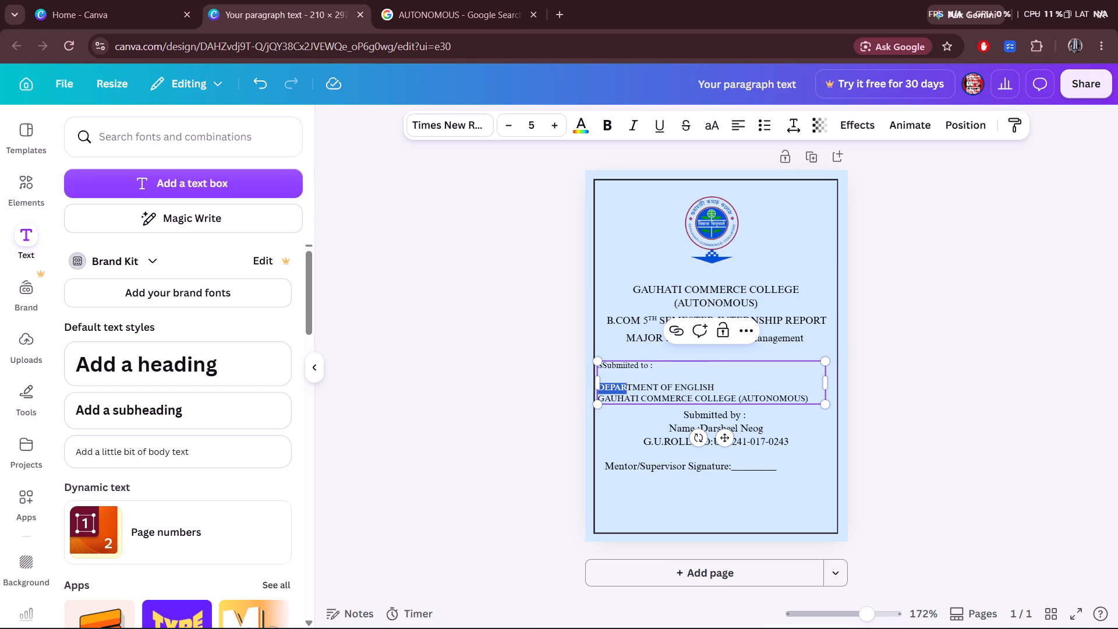
pyautogui.moveTo(628, 388); pyautogui.dragTo(722, 389)
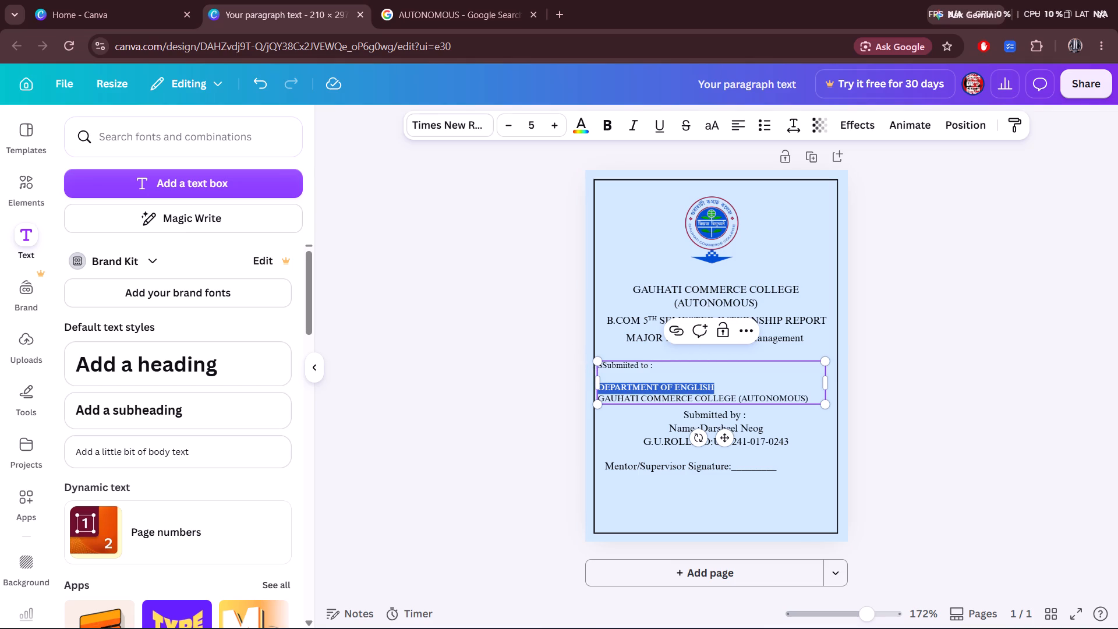
pyautogui.write('DE')
pyautogui.write('epare')
pyautogui.press('BackSpace')
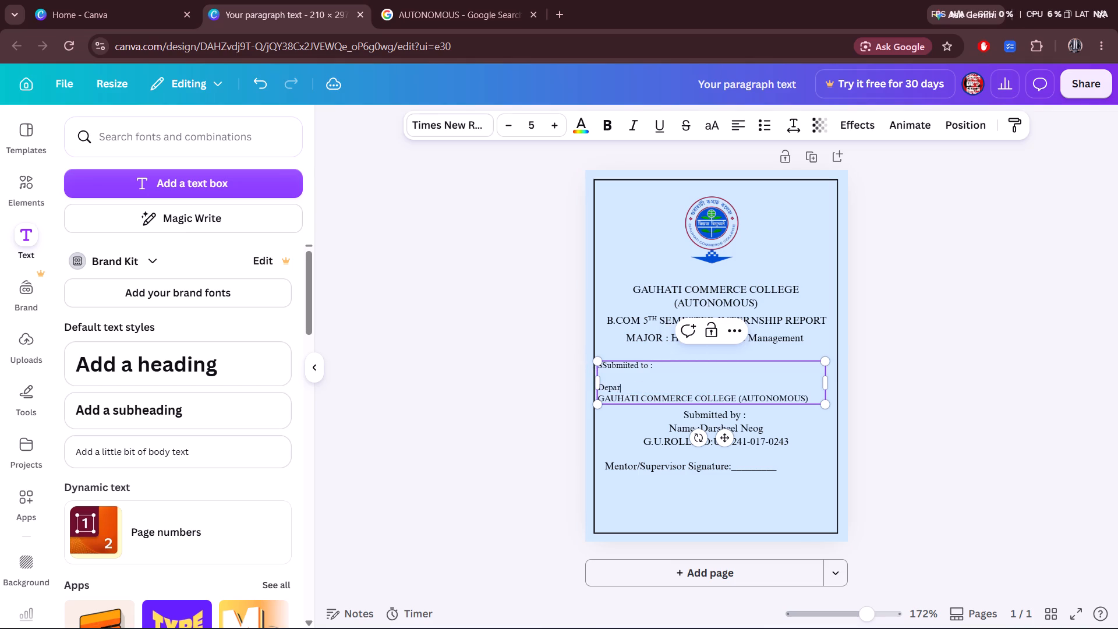
pyautogui.press('t')
pyautogui.write('ment')
pyautogui.press('space')
pyautogui.press('f')
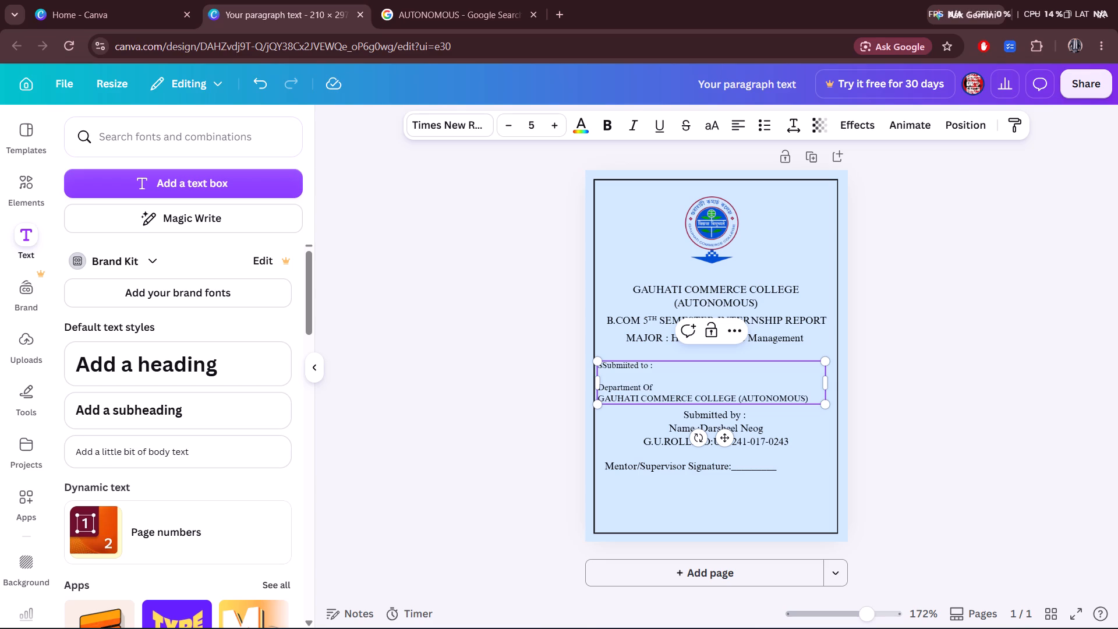
pyautogui.press('BackSpace')
pyautogui.press('BackSpace')
pyautogui.write('og')
pyautogui.press('BackSpace')
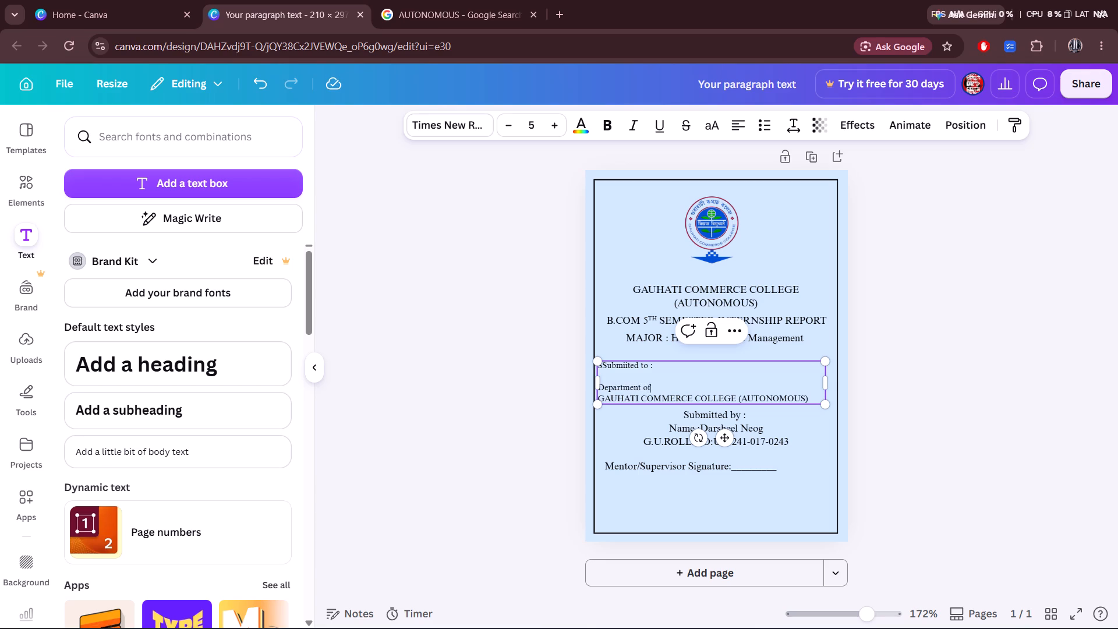
pyautogui.press('e')
pyautogui.write('nglish')
pyautogui.click(559, 397)
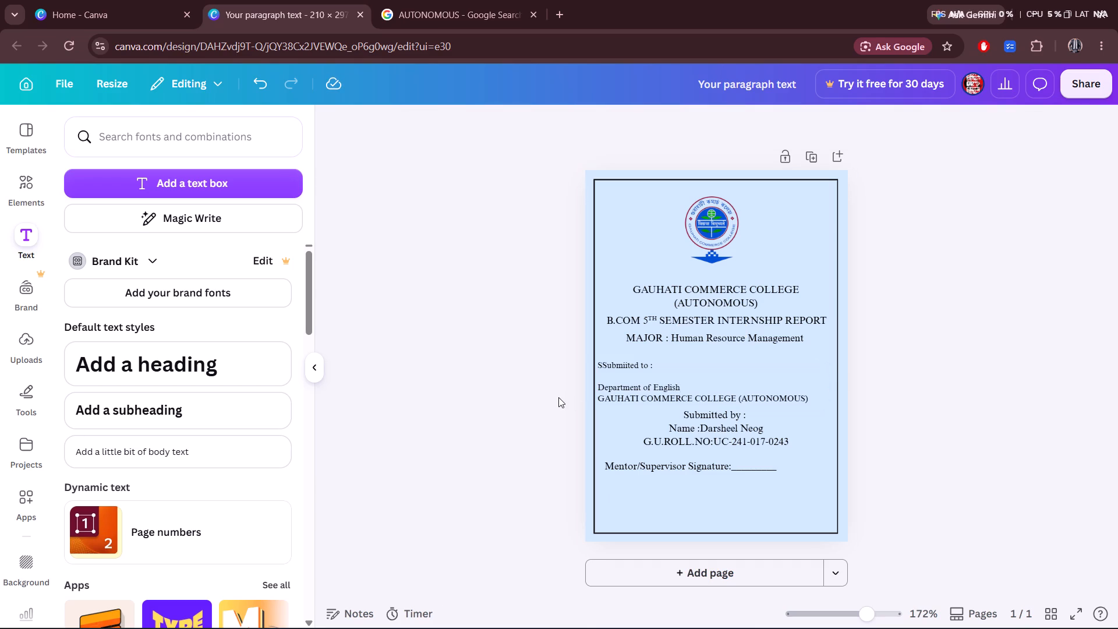
# Change "GAUHATI" to "Gauhati" in the college line of the submitted-to block.
pyautogui.click(616, 386)
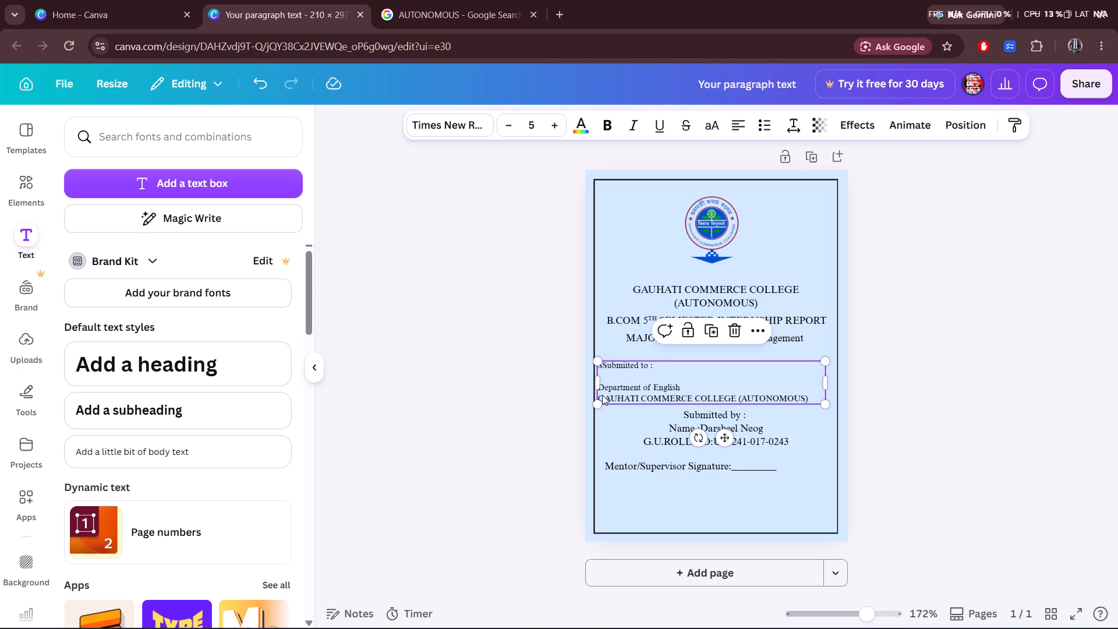
pyautogui.click(602, 396)
pyautogui.click(600, 397)
pyautogui.moveTo(602, 398); pyautogui.dragTo(605, 398)
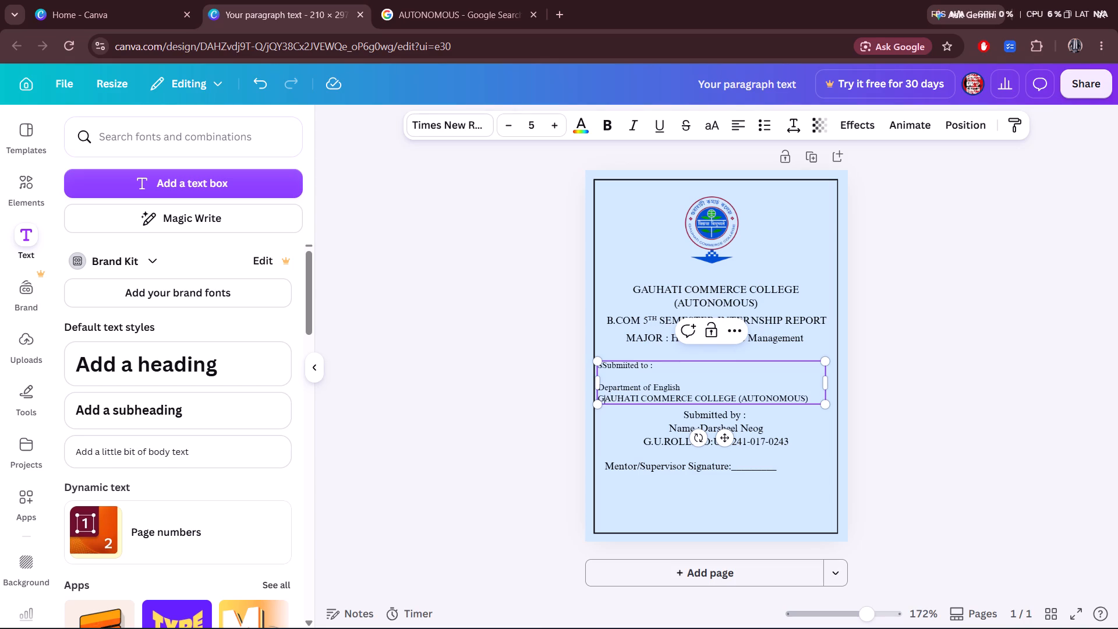
pyautogui.moveTo(605, 398); pyautogui.dragTo(642, 402)
pyautogui.press('a')
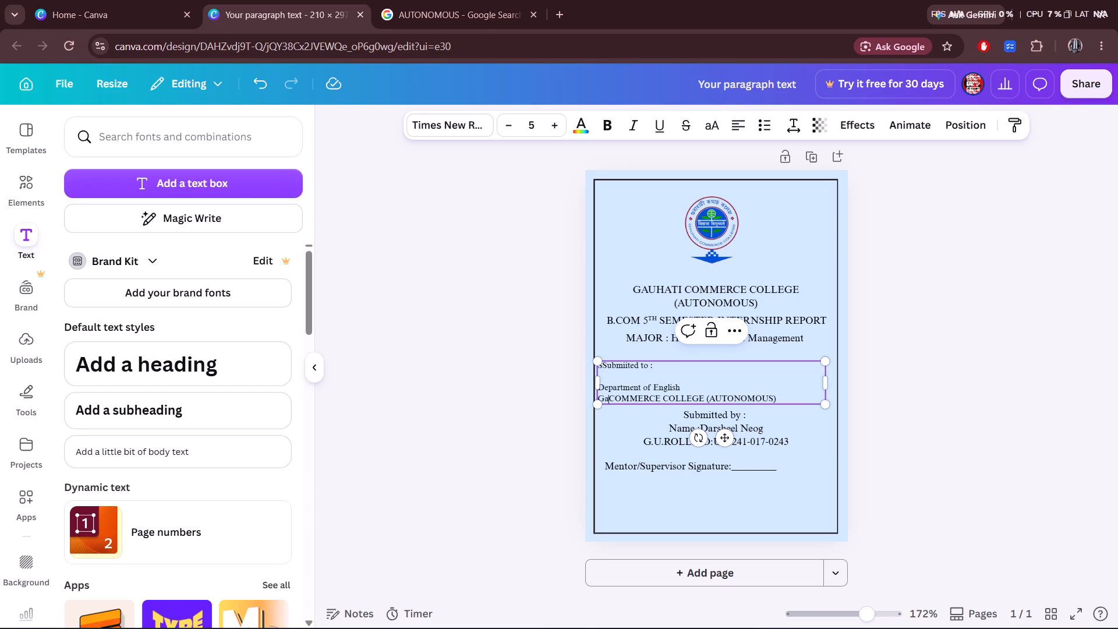
pyautogui.write('uhati')
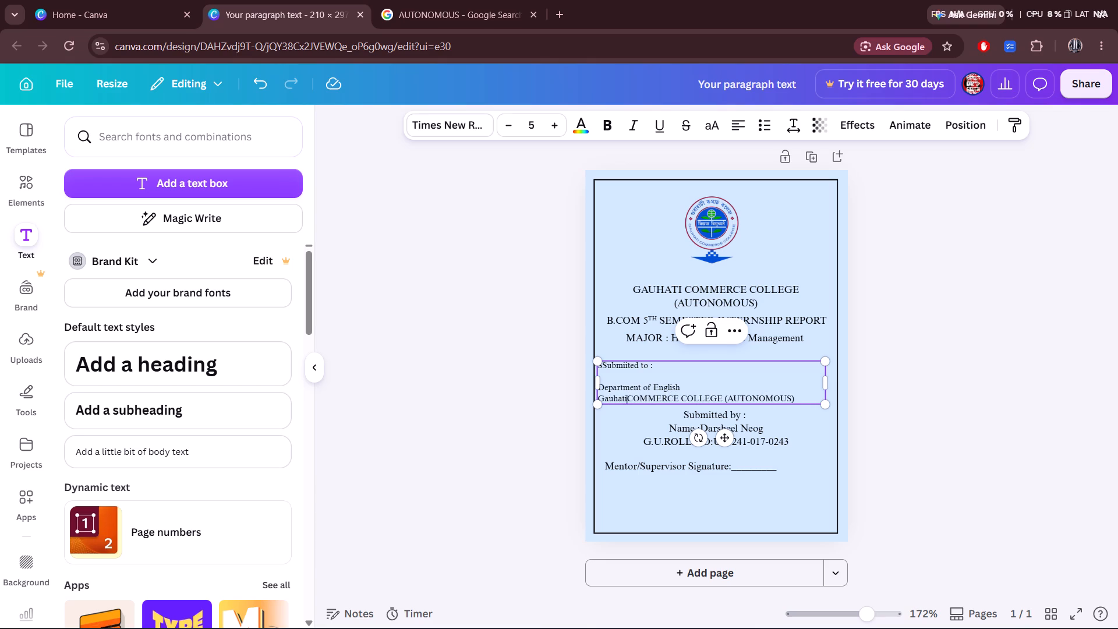
pyautogui.press('space')
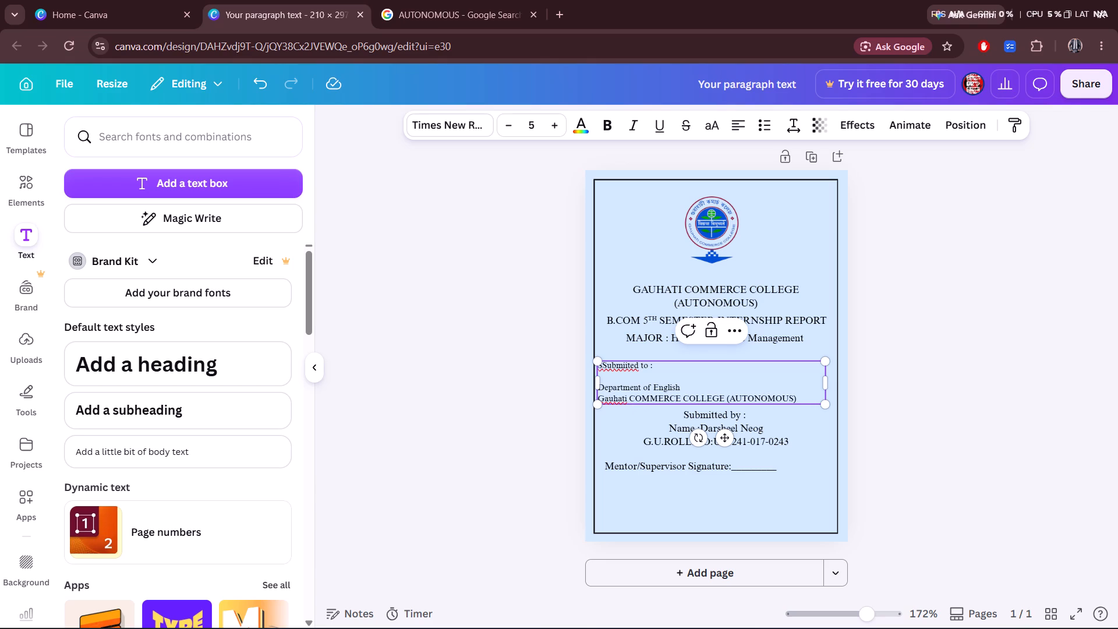
# Delete the extra leading S from the heading of the submitted-to block.
pyautogui.click(602, 365)
pyautogui.press('BackSpace')
# Change "COMMERCE COLLEGE" to "Commerce College" in the college line of the submitted-to block, keeping "(AUTONOMOUS)".
pyautogui.click(621, 400)
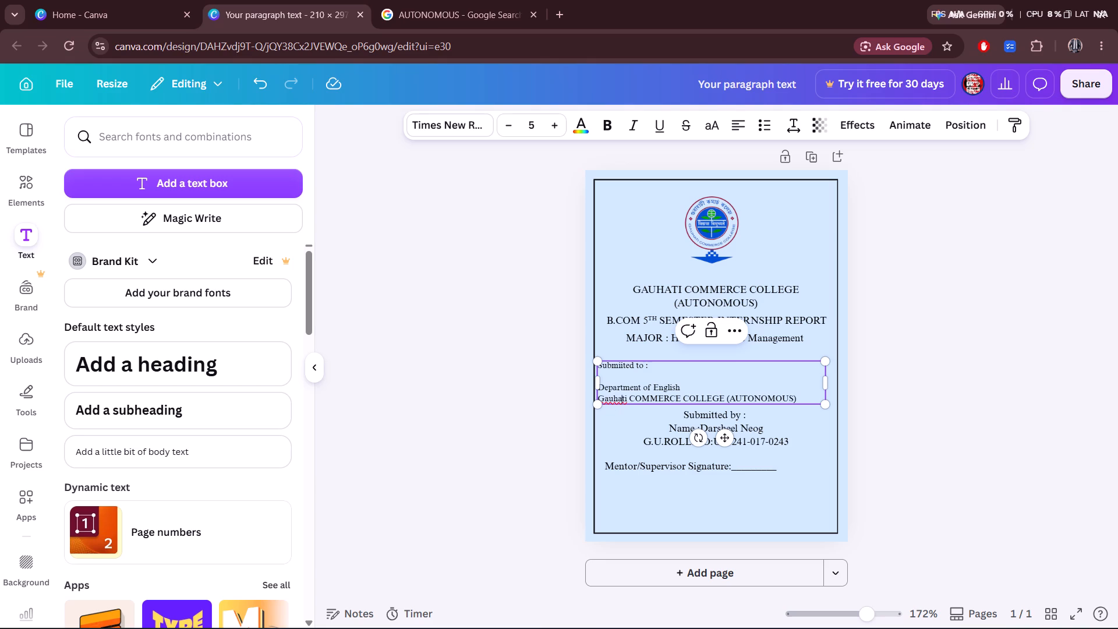
pyautogui.click(634, 399)
pyautogui.moveTo(634, 399); pyautogui.dragTo(634, 399)
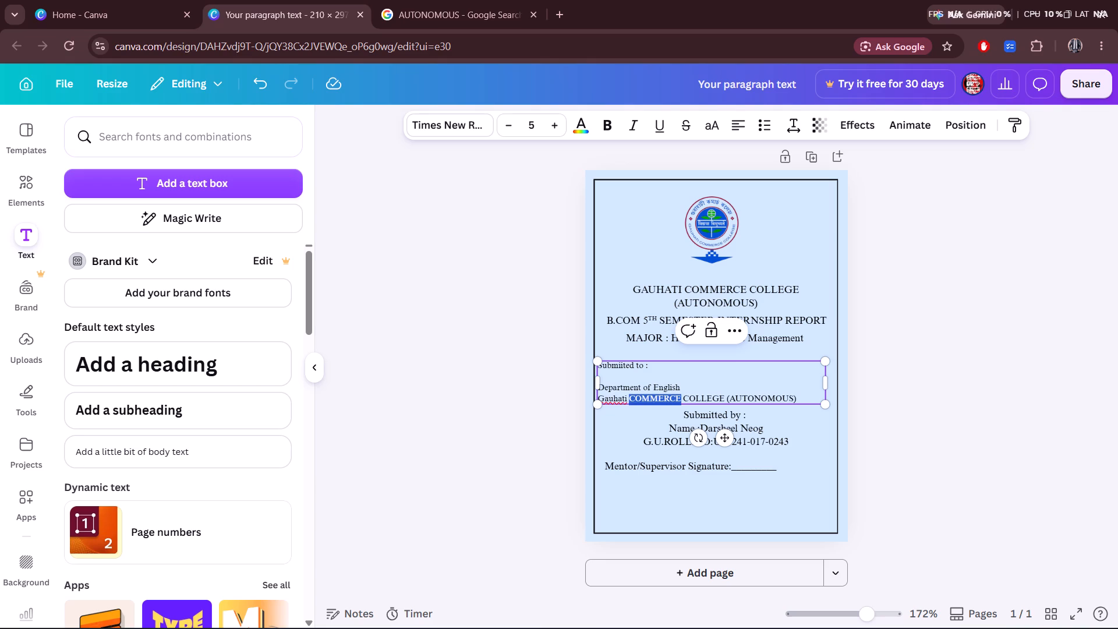
pyautogui.moveTo(634, 399); pyautogui.dragTo(661, 399)
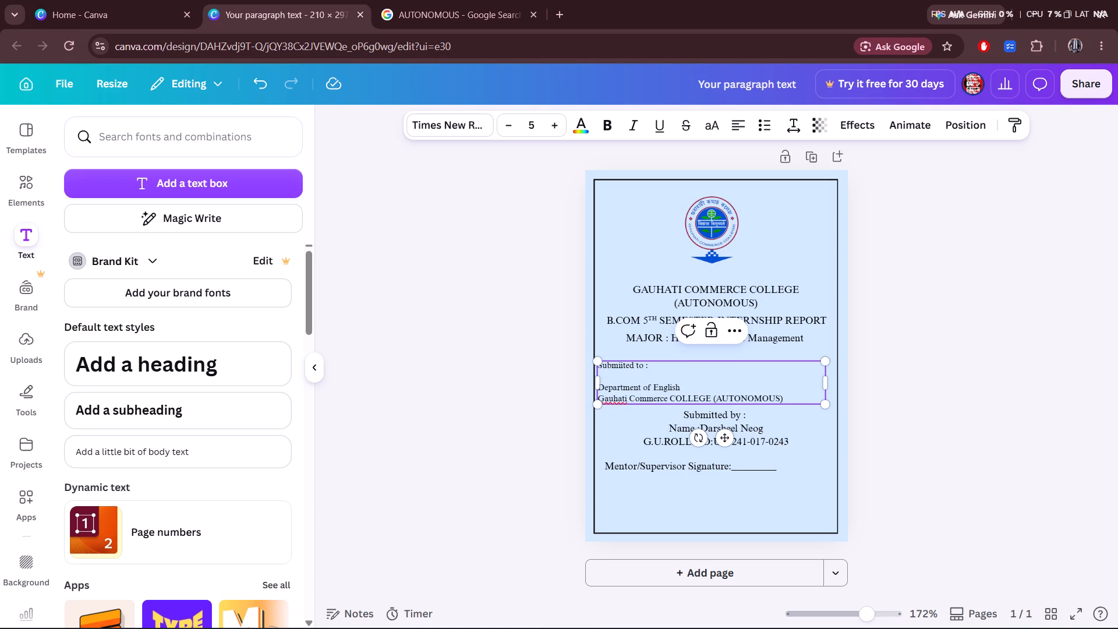
pyautogui.tripleClick(684, 400)
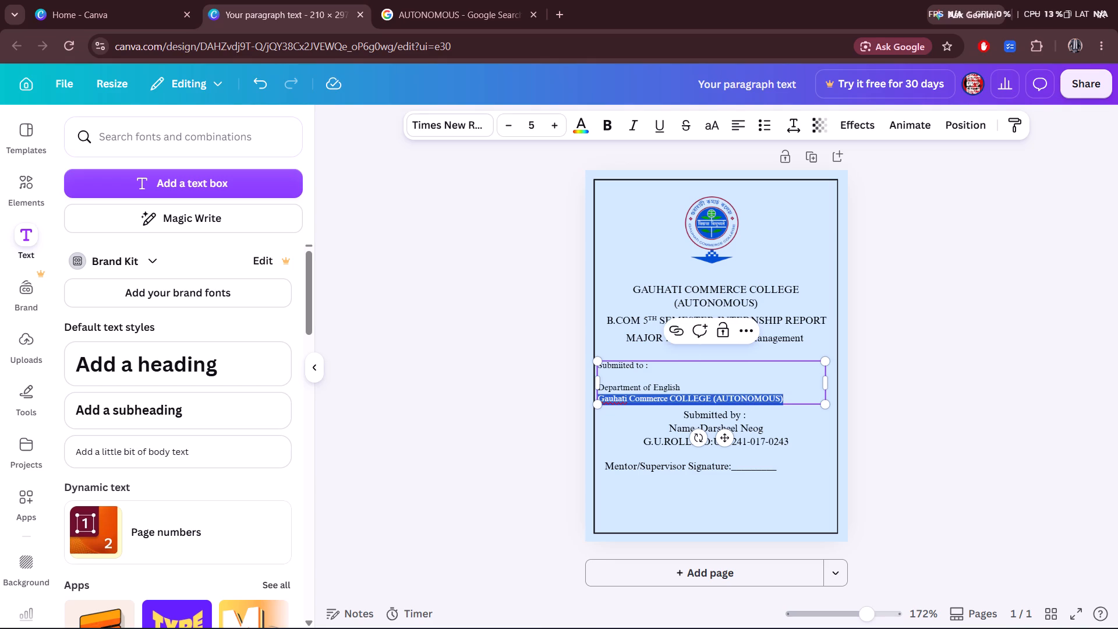
pyautogui.click(684, 400)
pyautogui.click(682, 398)
pyautogui.click(682, 398)
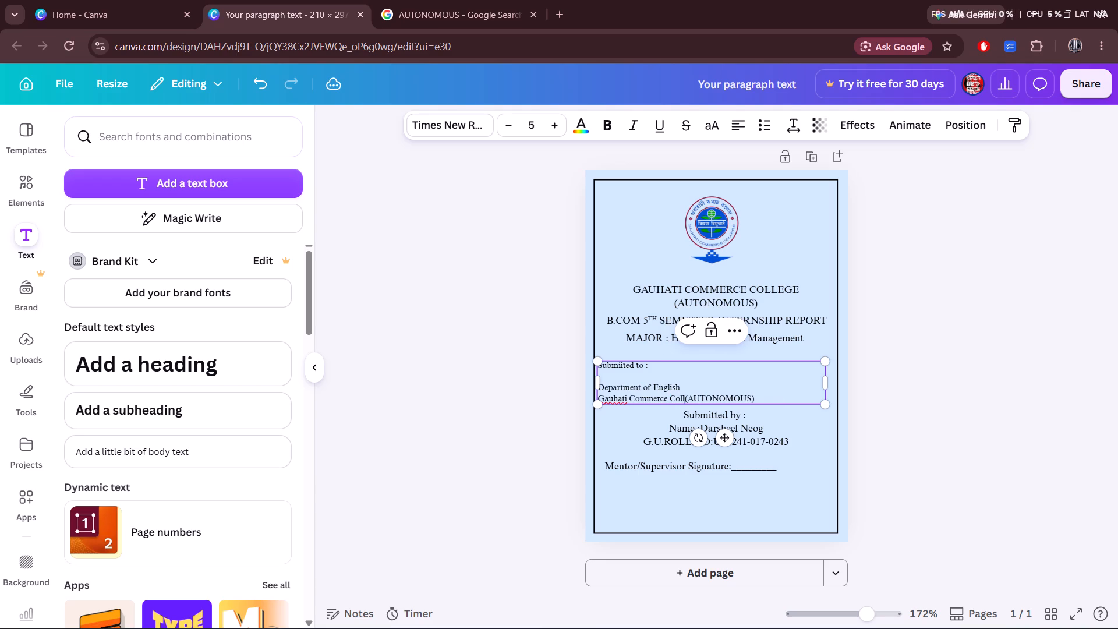
pyautogui.press('BackSpace')
pyautogui.write('e')
pyautogui.press('space')
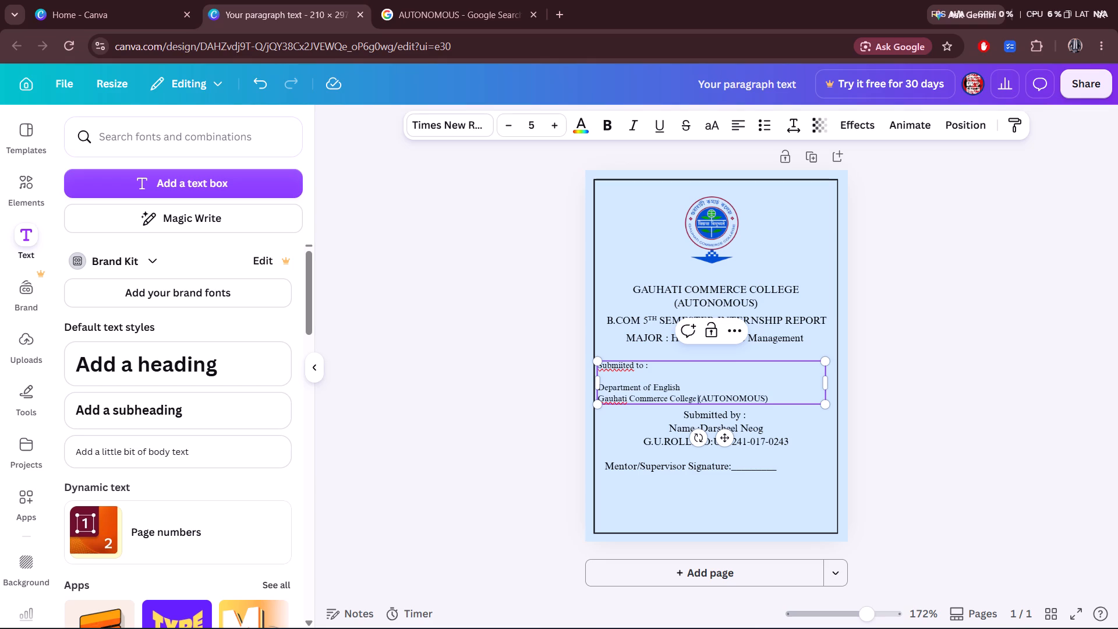
pyautogui.click(579, 391)
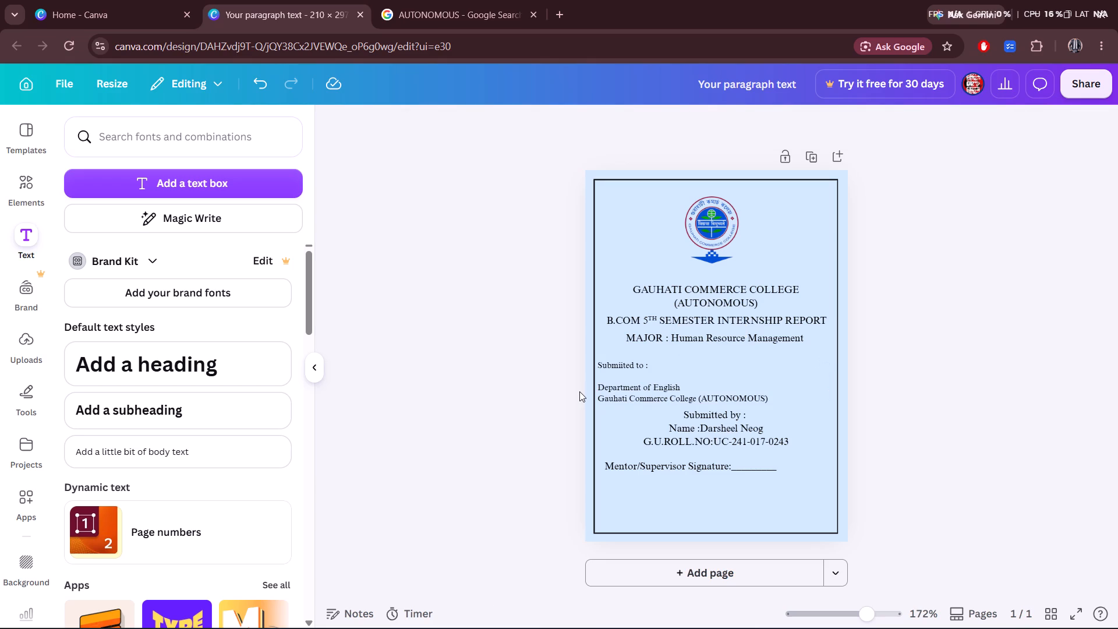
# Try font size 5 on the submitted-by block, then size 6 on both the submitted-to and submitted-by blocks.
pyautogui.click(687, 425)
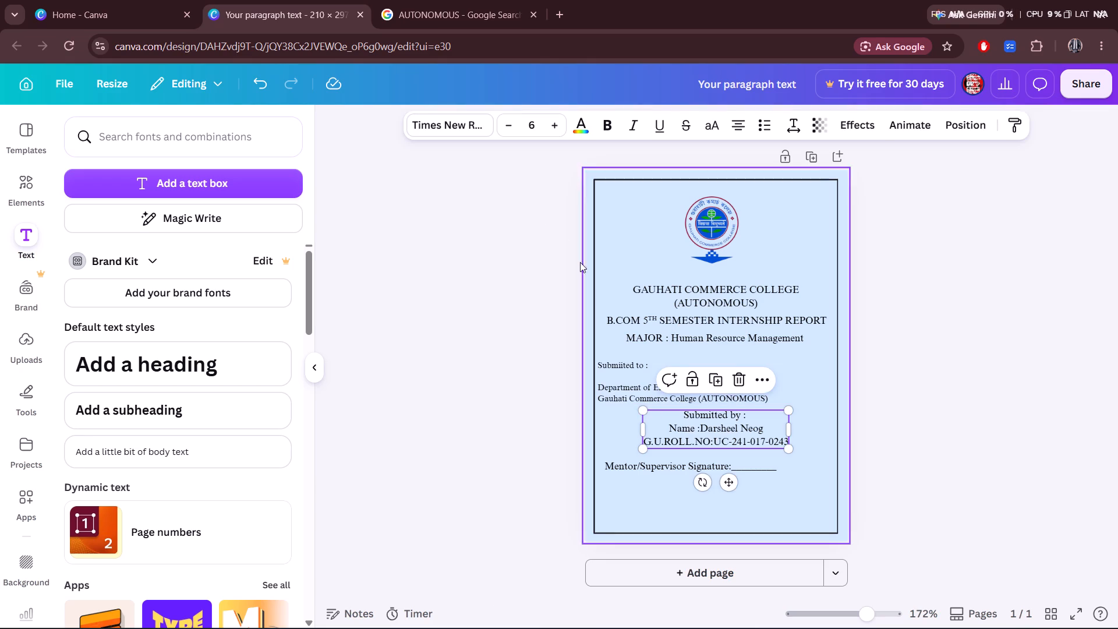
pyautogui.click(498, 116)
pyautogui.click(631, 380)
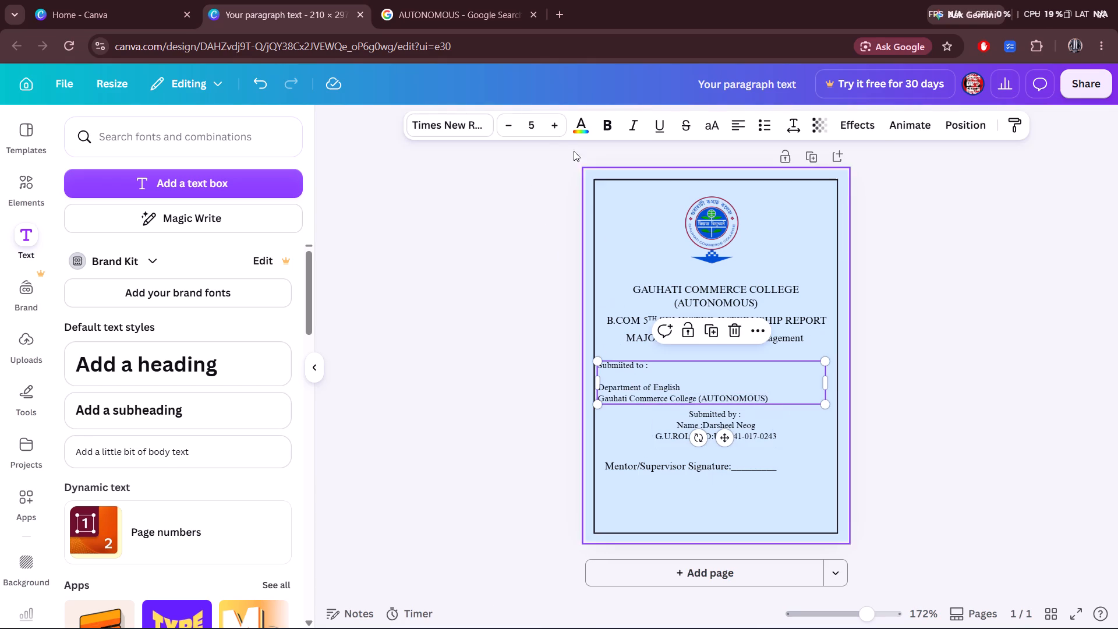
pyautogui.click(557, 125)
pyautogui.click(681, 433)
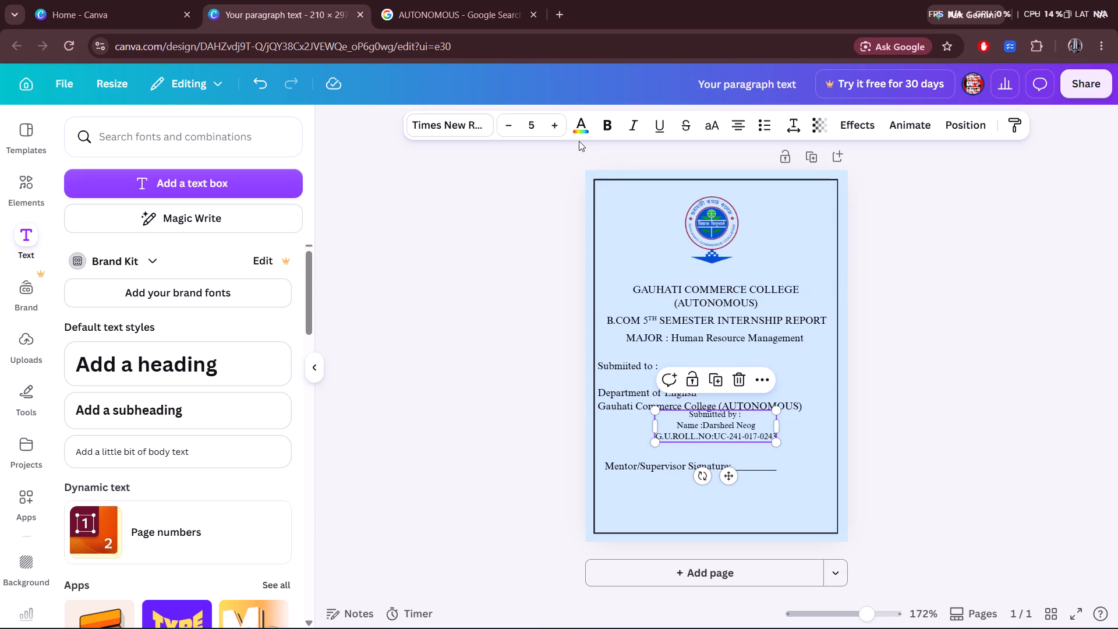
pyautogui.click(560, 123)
# Move the mentor signature line down near the frame's bottom edge and shift the submitted-by block clear below the college line.
pyautogui.moveTo(715, 426); pyautogui.dragTo(709, 431)
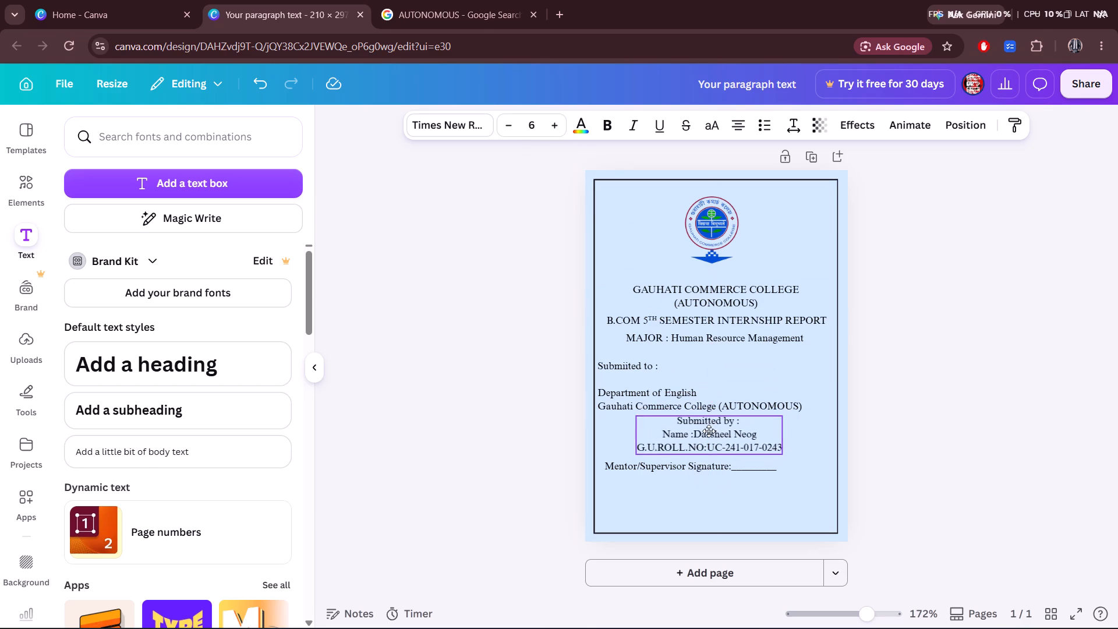
pyautogui.moveTo(709, 431); pyautogui.dragTo(707, 426)
pyautogui.click(657, 464)
pyautogui.moveTo(657, 464); pyautogui.dragTo(656, 486)
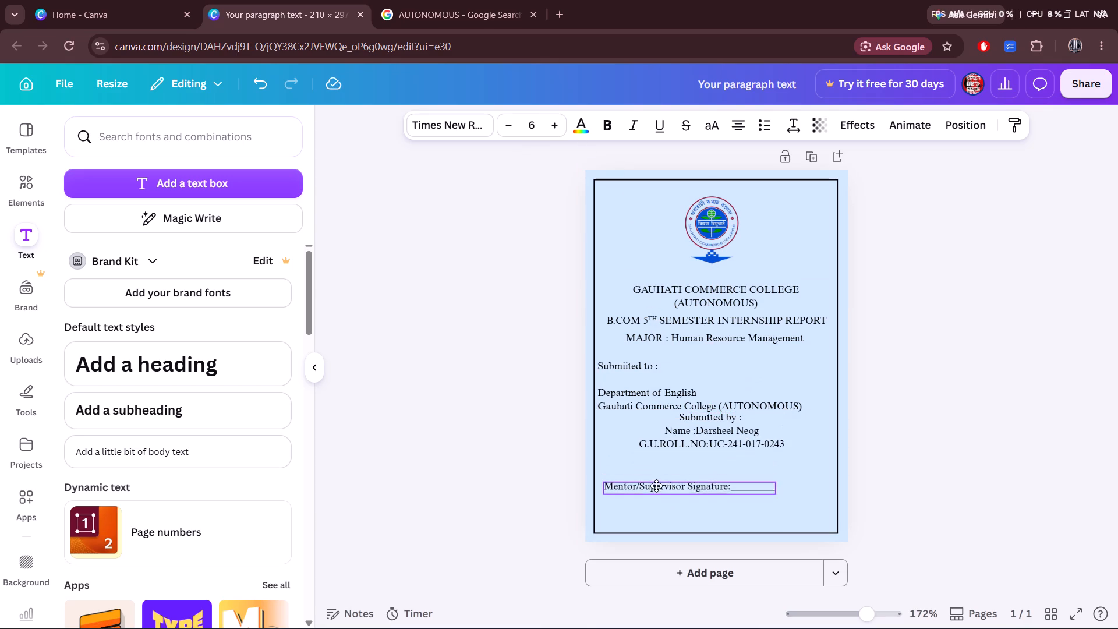
pyautogui.moveTo(656, 486); pyautogui.dragTo(653, 503)
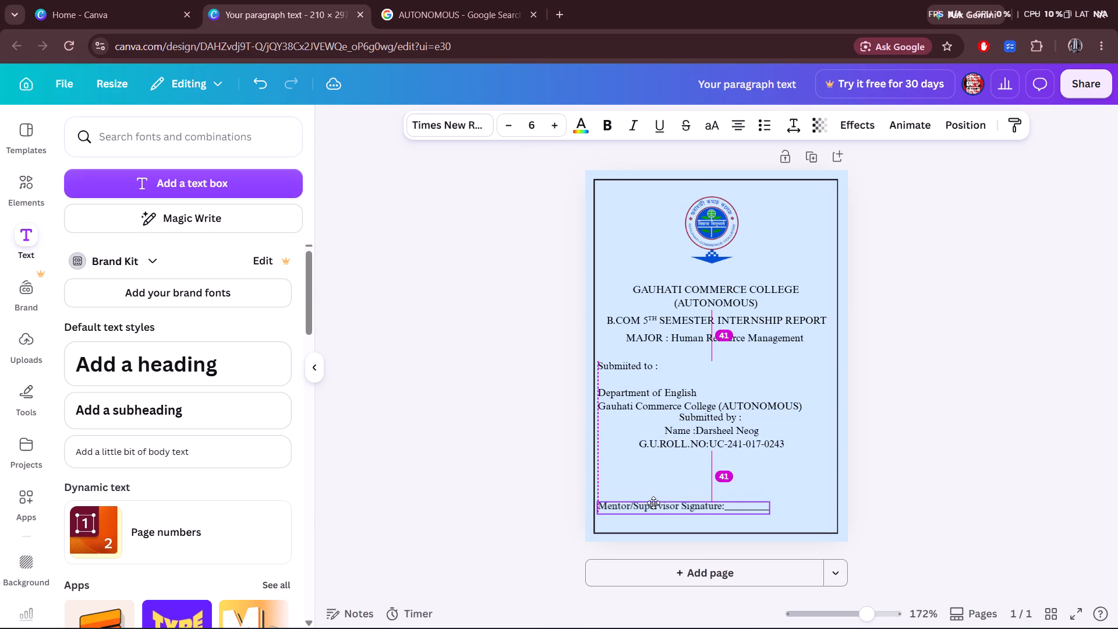
pyautogui.moveTo(653, 503); pyautogui.dragTo(651, 503)
pyautogui.click(445, 463)
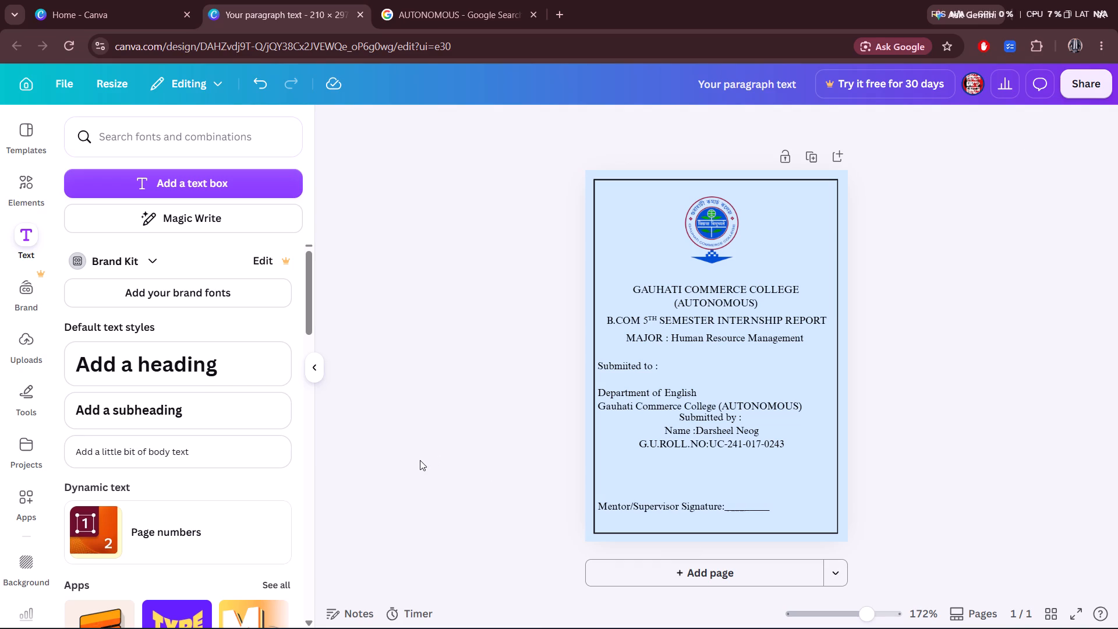
pyautogui.moveTo(696, 440); pyautogui.dragTo(699, 448)
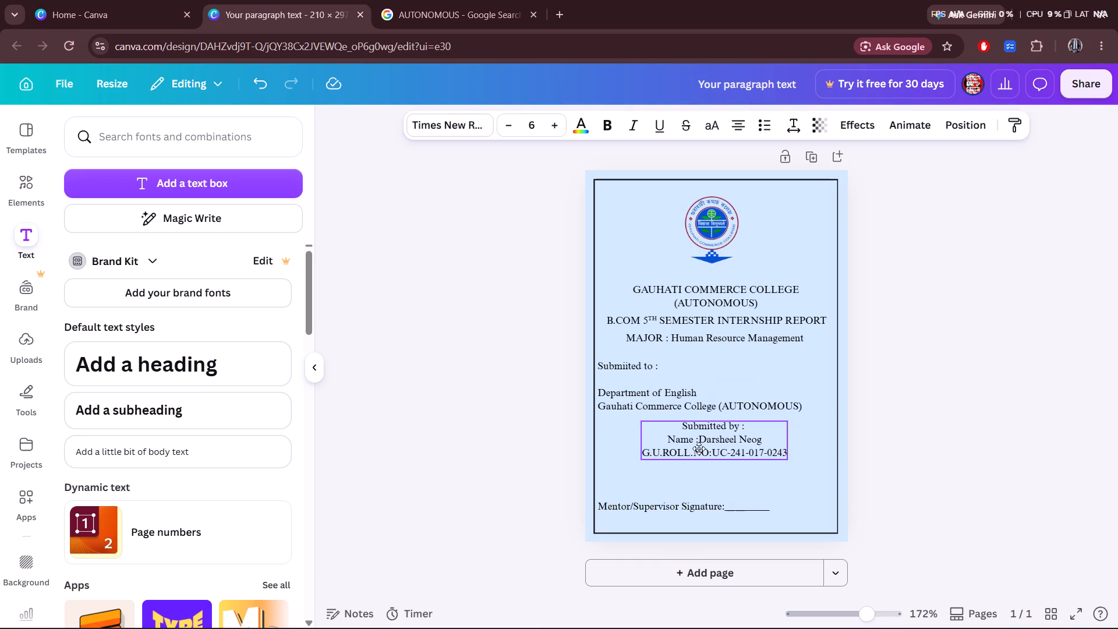
pyautogui.moveTo(699, 448); pyautogui.dragTo(698, 453)
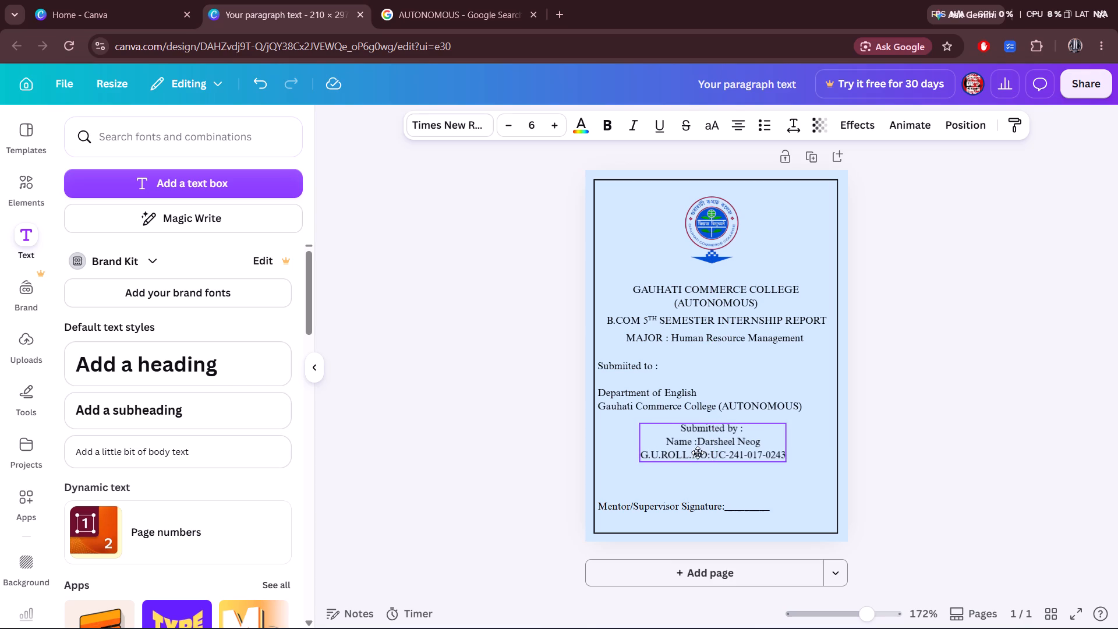
pyautogui.moveTo(698, 453); pyautogui.dragTo(698, 453)
pyautogui.click(549, 442)
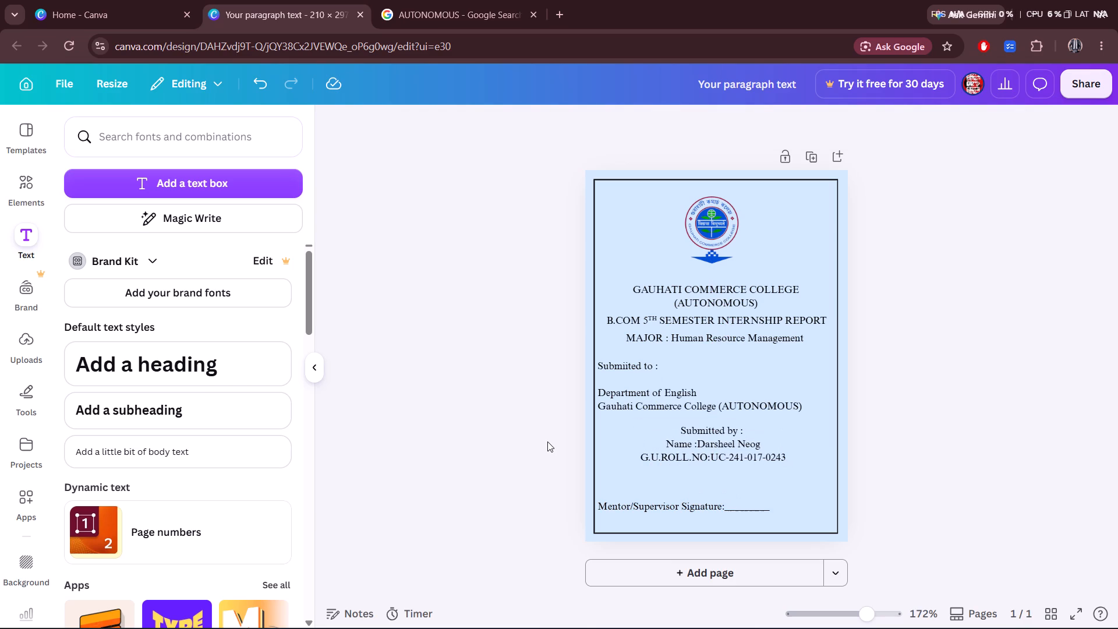
# Set the font size of both the submitted-to and submitted-by blocks to 5.
pyautogui.click(638, 335)
pyautogui.click(633, 321)
pyautogui.click(632, 293)
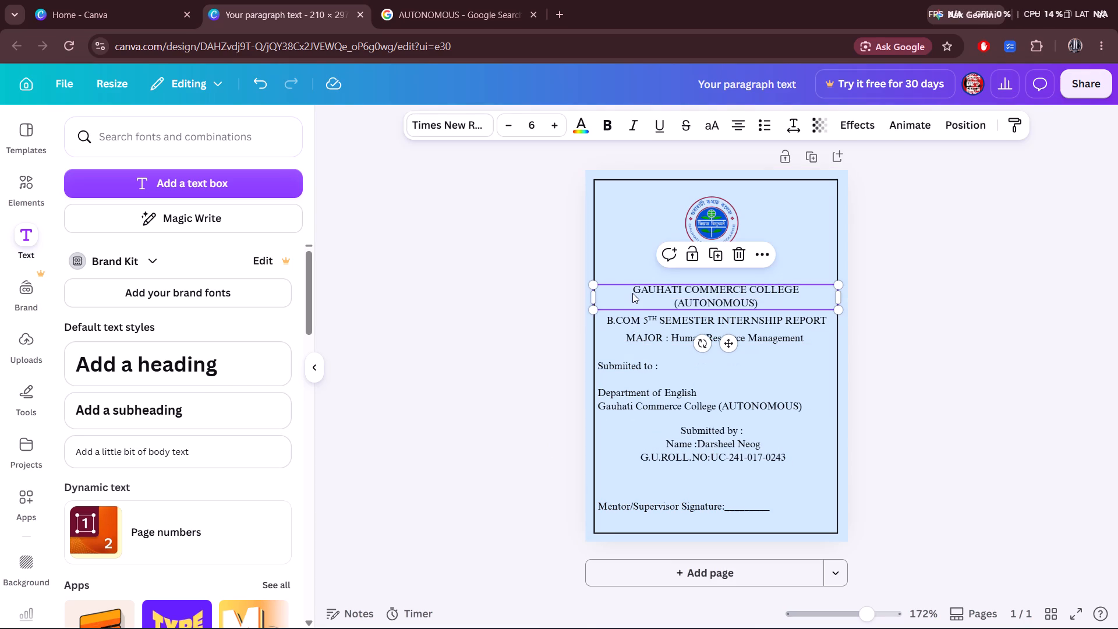
pyautogui.click(525, 278)
pyautogui.click(636, 365)
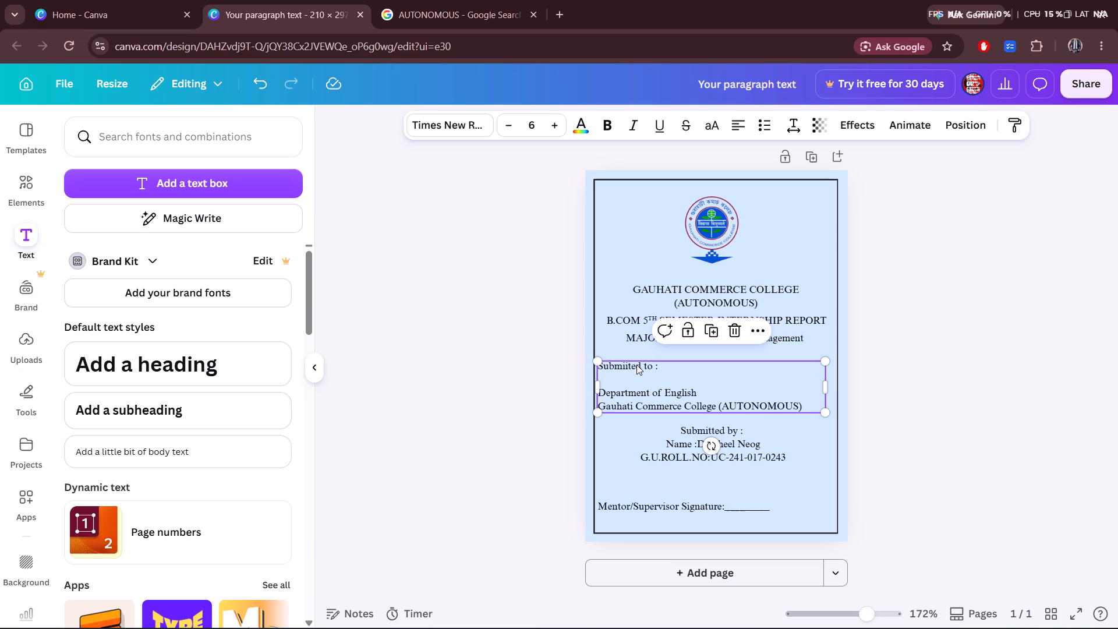
pyautogui.click(511, 127)
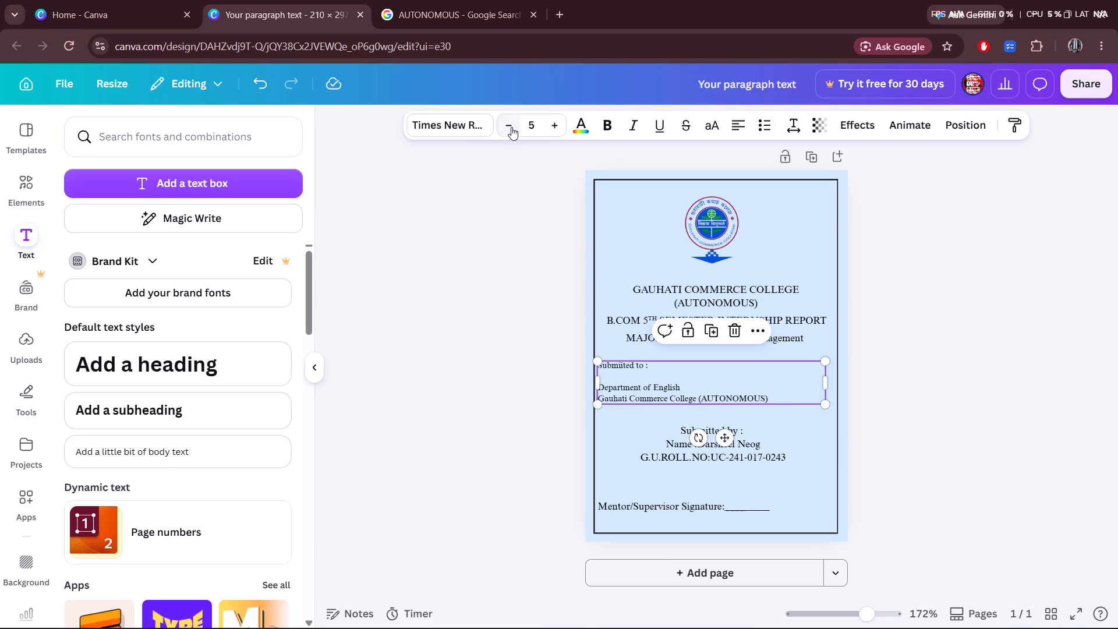
pyautogui.click(536, 373)
pyautogui.click(709, 444)
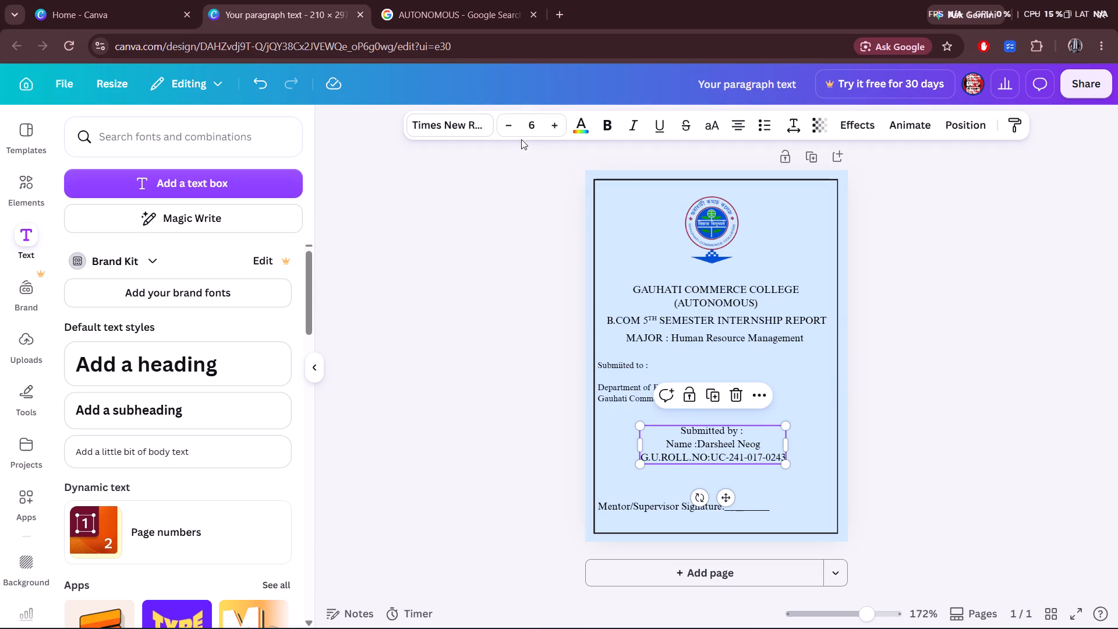
pyautogui.click(515, 131)
pyautogui.click(448, 355)
# Nudge the submitted-by block slightly up and the mentor signature line slightly further down the page.
pyautogui.moveTo(685, 448); pyautogui.dragTo(683, 445)
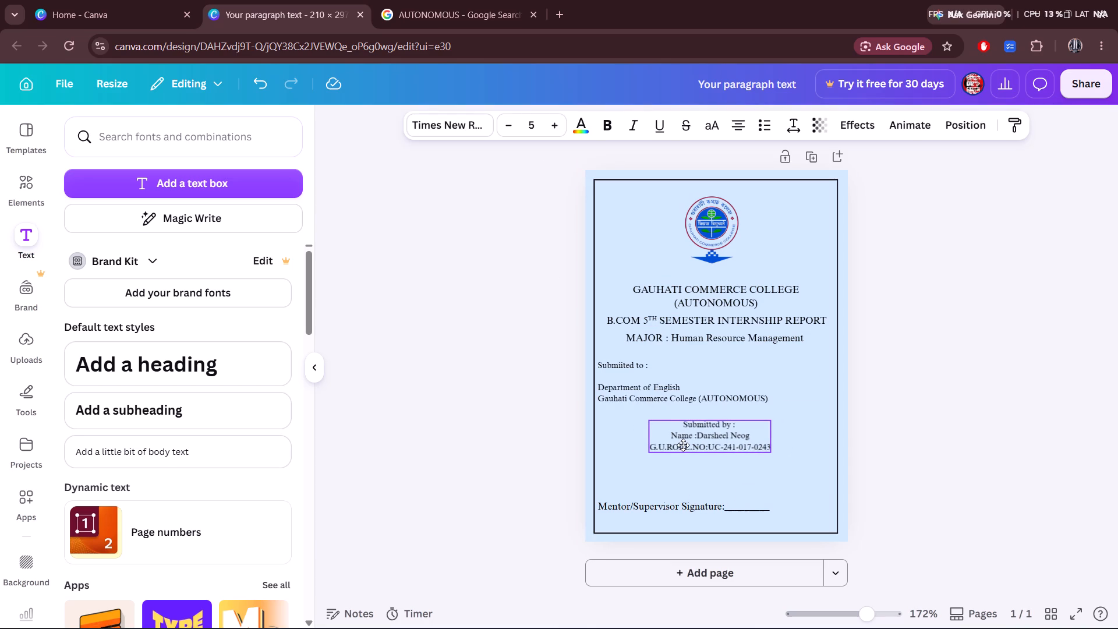
pyautogui.moveTo(683, 445); pyautogui.dragTo(682, 443)
pyautogui.moveTo(664, 511); pyautogui.dragTo(661, 510)
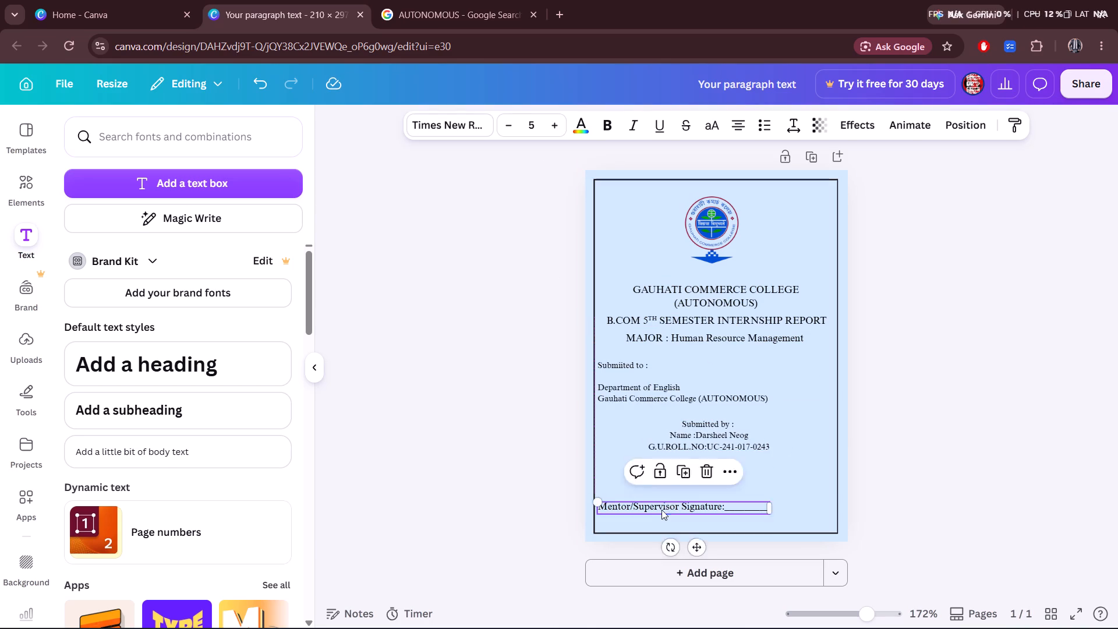
pyautogui.moveTo(661, 510); pyautogui.dragTo(666, 510)
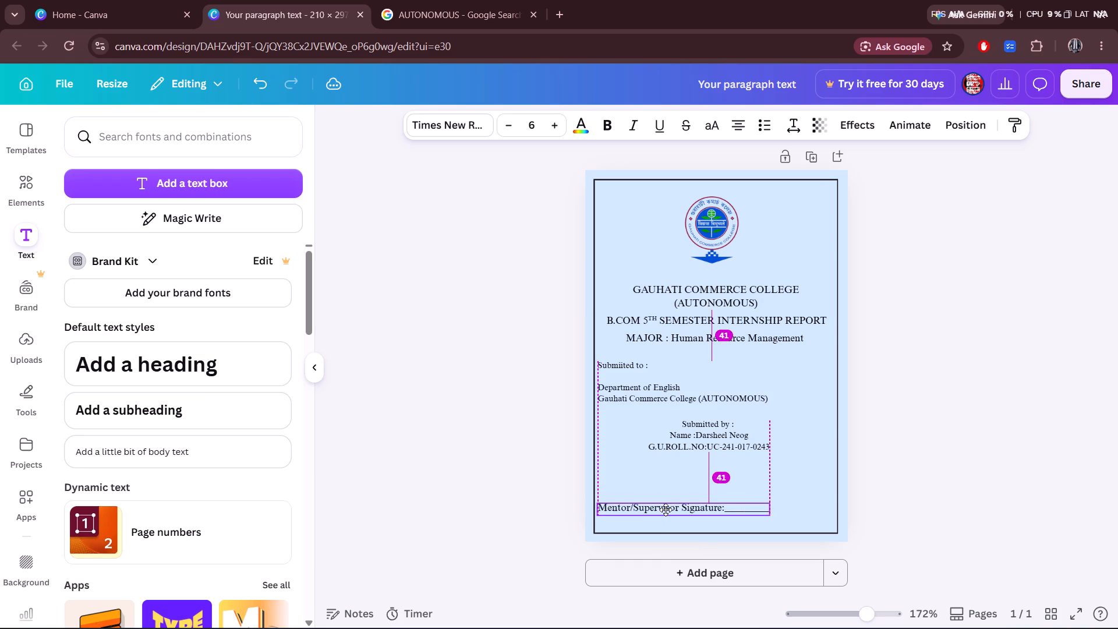
pyautogui.moveTo(666, 510); pyautogui.dragTo(666, 517)
pyautogui.click(555, 491)
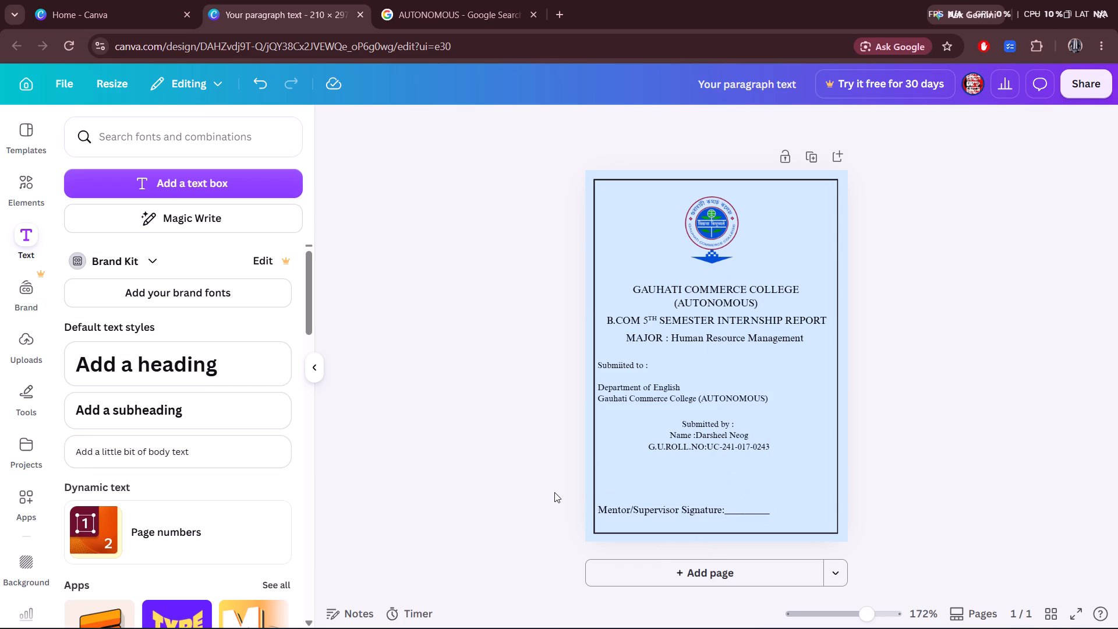
# Lengthen the blank after "Mentor/Supervisor Signature:" by two underscores.
pyautogui.click(765, 518)
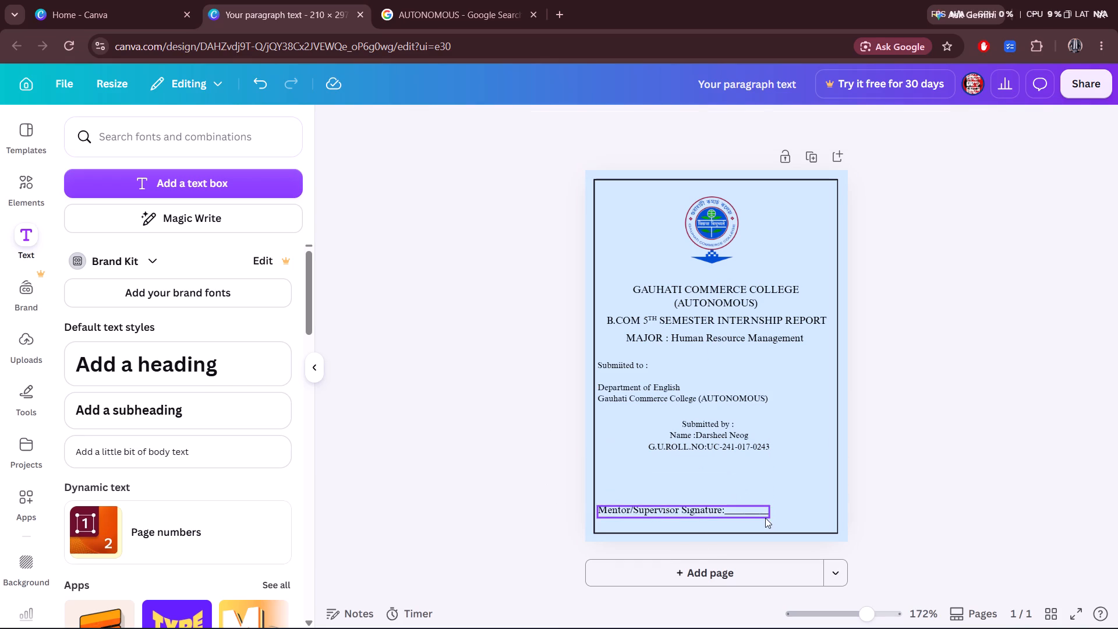
pyautogui.click(756, 516)
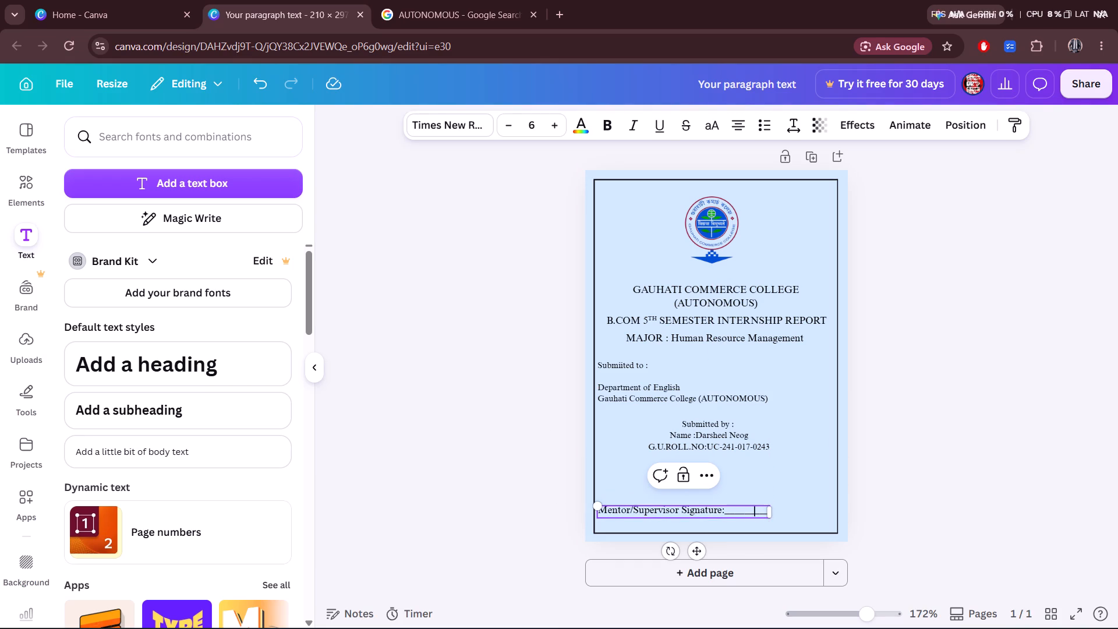
pyautogui.write('__')
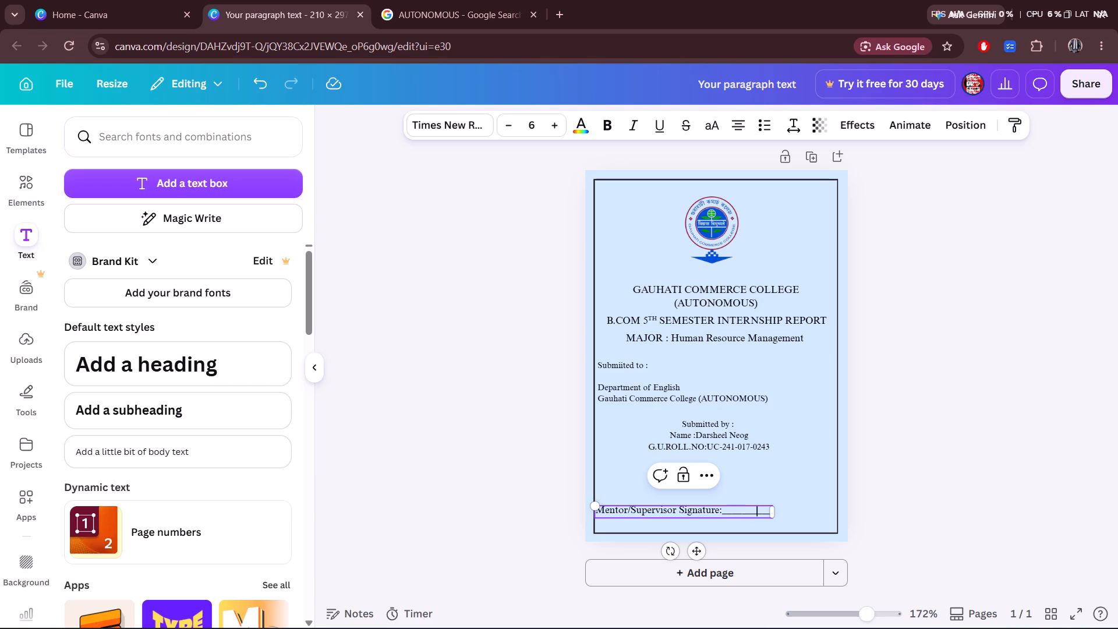
pyautogui.moveTo(463, 385); pyautogui.dragTo(465, 391)
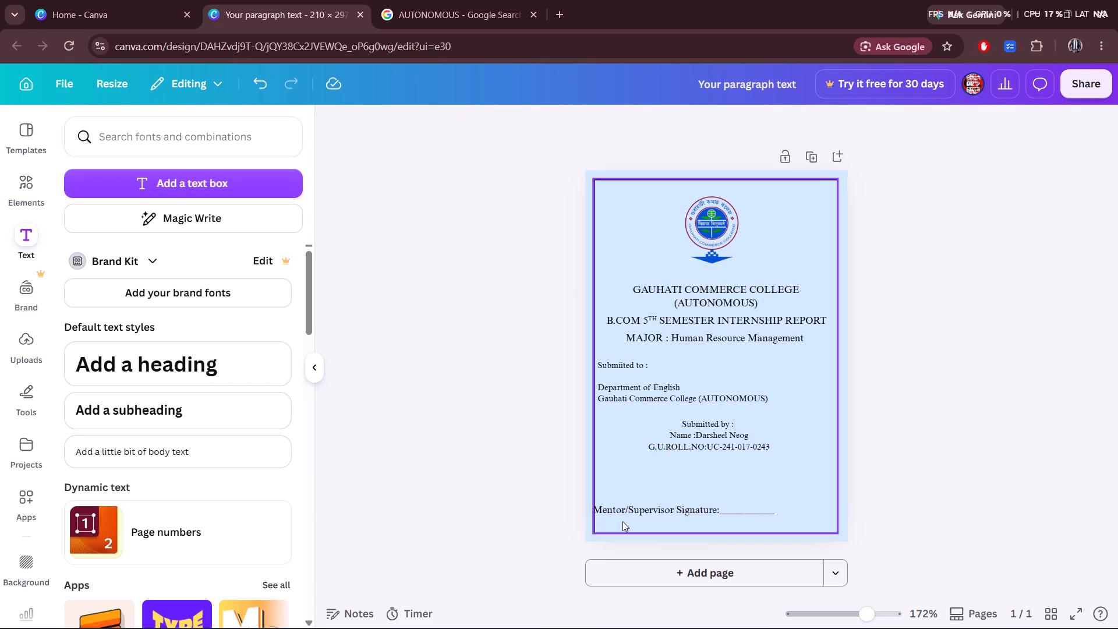
# Shift the mentor signature line so its left edge aligns with the submitted-to block.
pyautogui.click(624, 516)
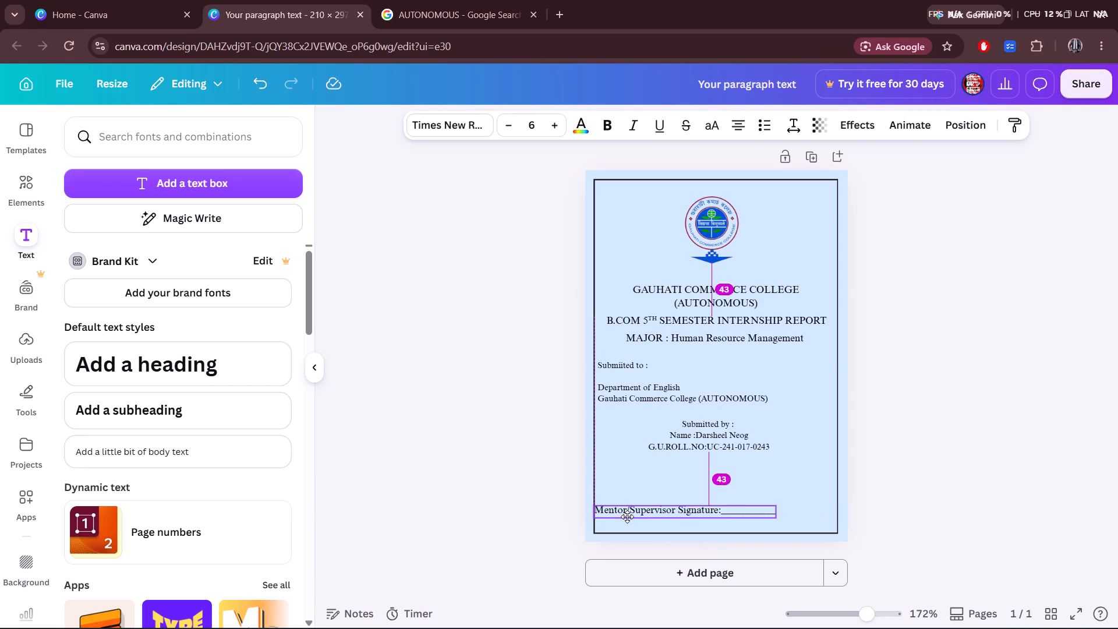
pyautogui.click(496, 492)
pyautogui.click(613, 511)
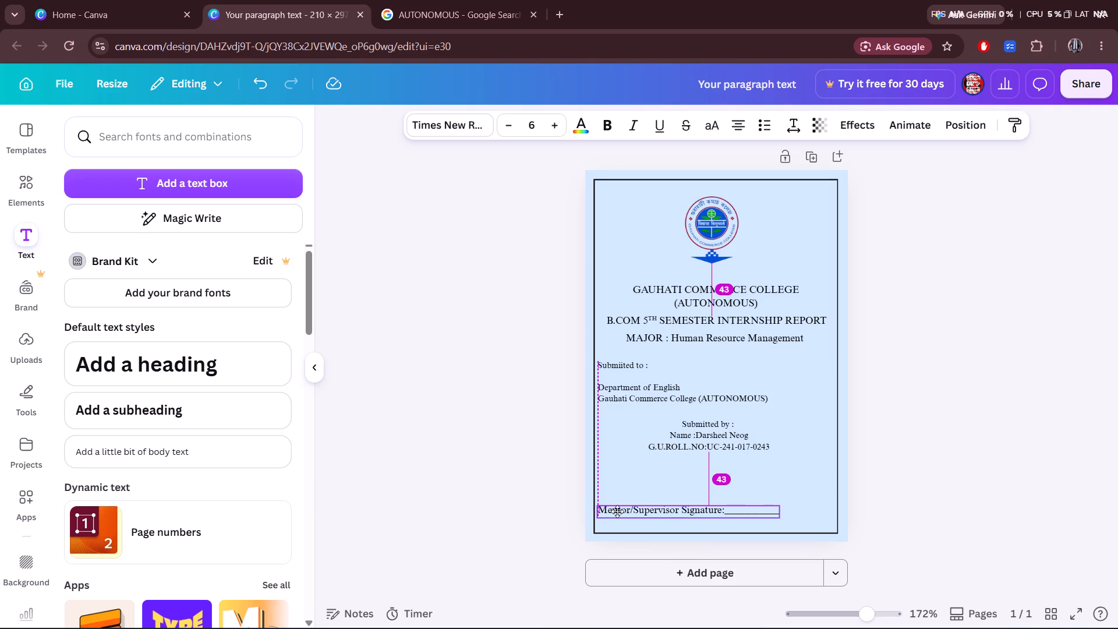
pyautogui.click(456, 465)
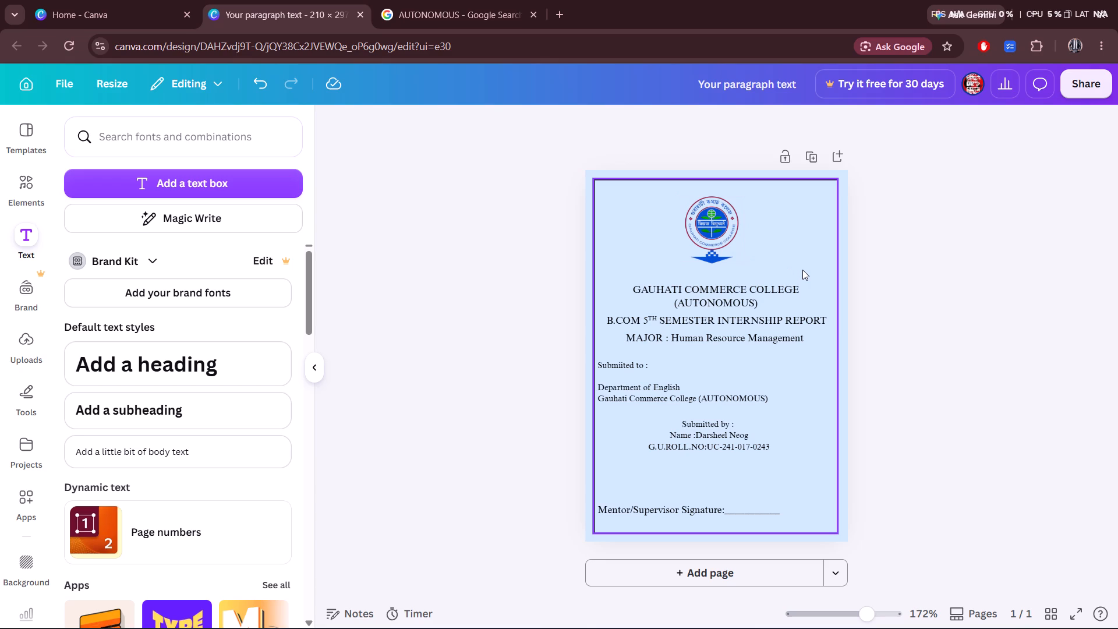
# Move the two-line college name heading up, centred directly beneath the college logo.
pyautogui.click(726, 286)
pyautogui.moveTo(726, 292); pyautogui.dragTo(721, 278)
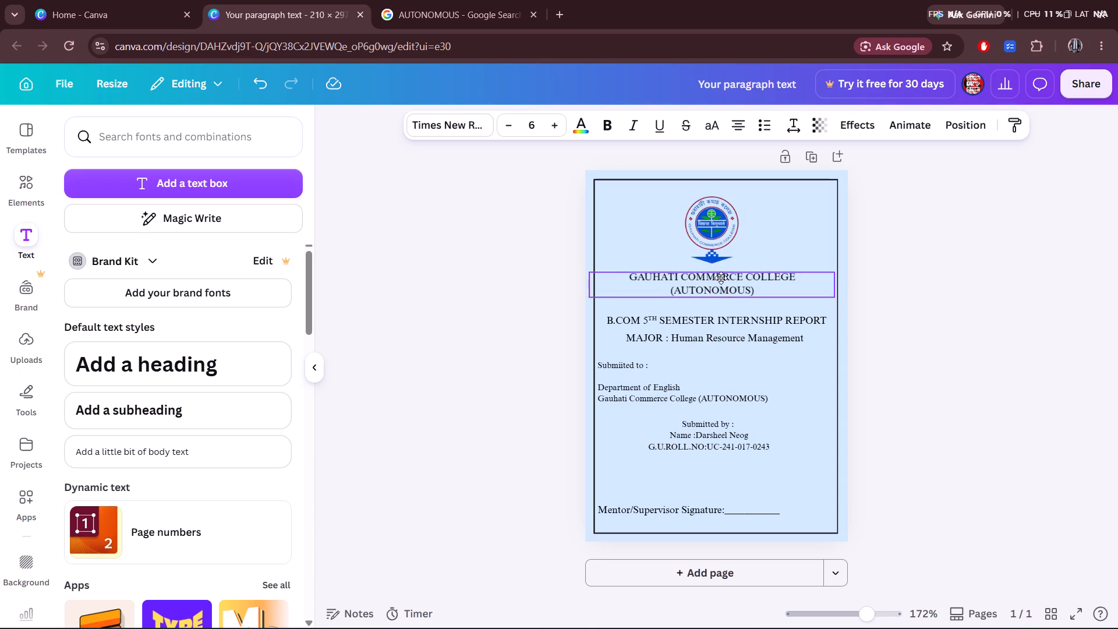
pyautogui.moveTo(721, 278); pyautogui.dragTo(727, 274)
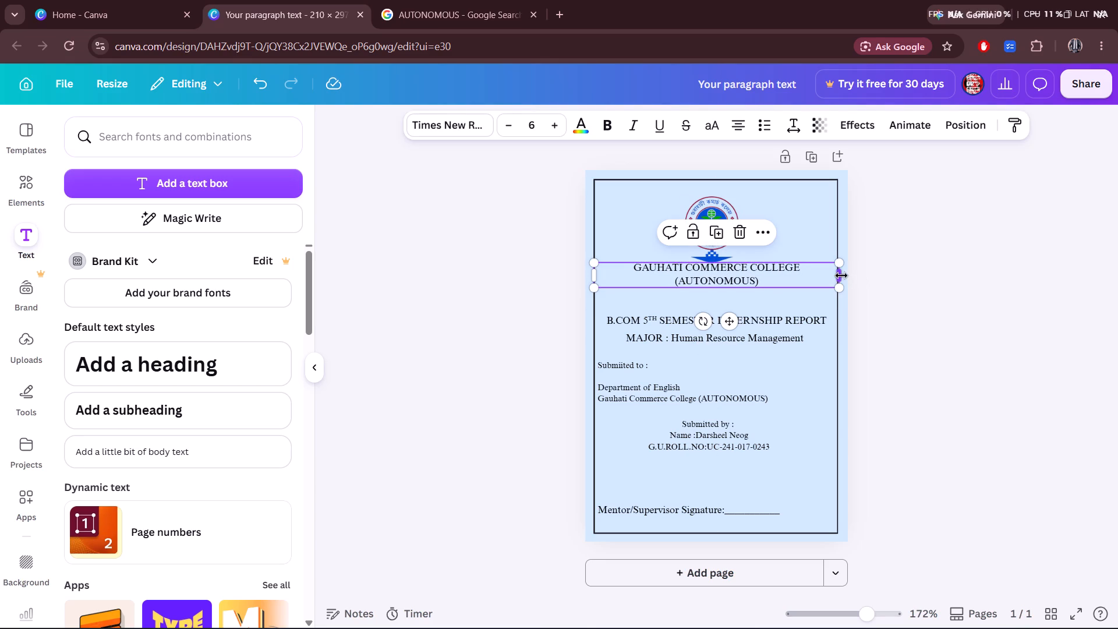
pyautogui.moveTo(841, 275); pyautogui.dragTo(840, 282)
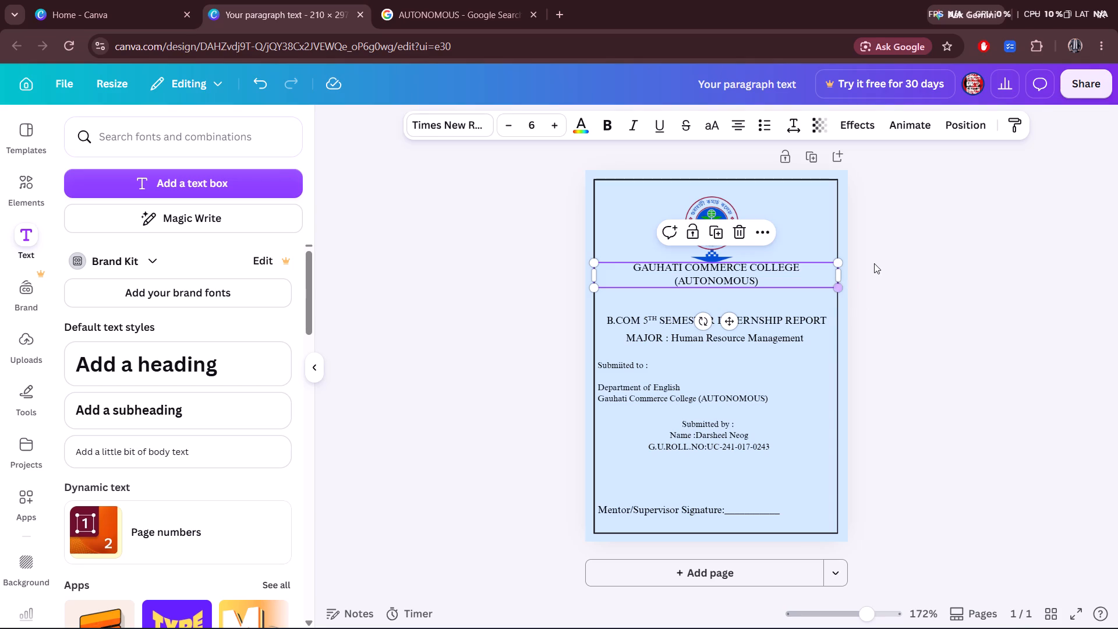
pyautogui.click(875, 263)
# Nudge the college logo slightly left above the college name heading.
pyautogui.click(715, 231)
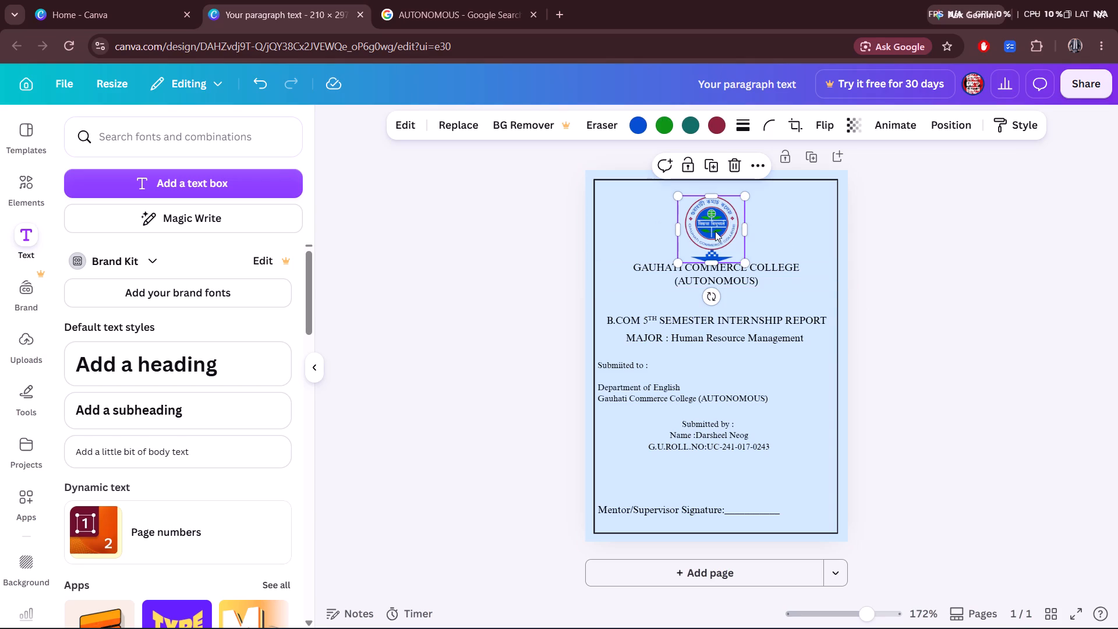
pyautogui.click(715, 231)
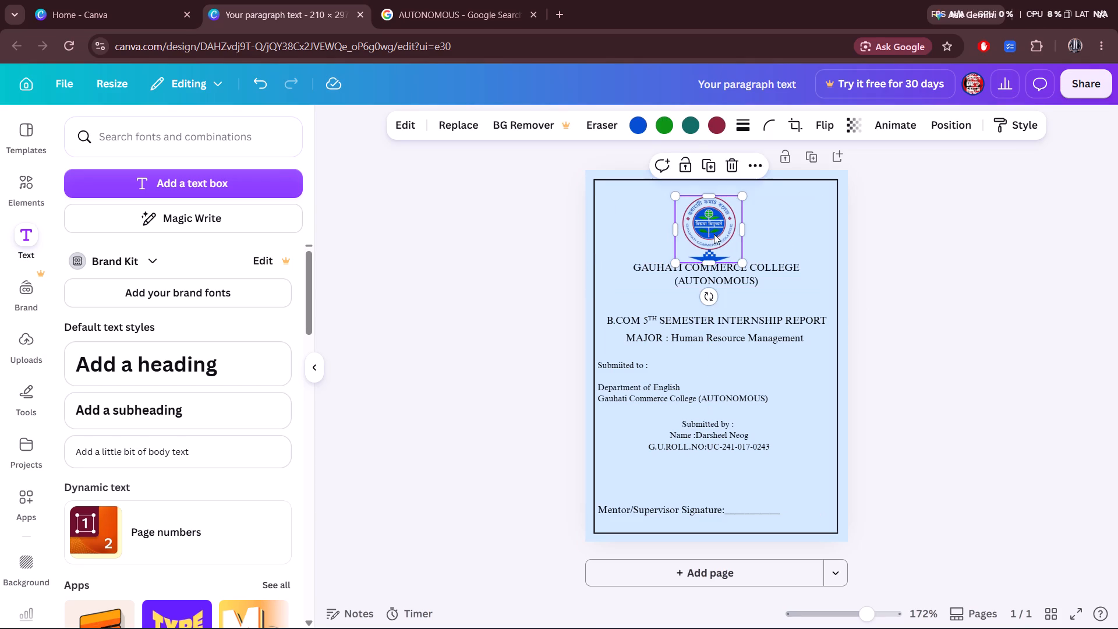
pyautogui.click(950, 245)
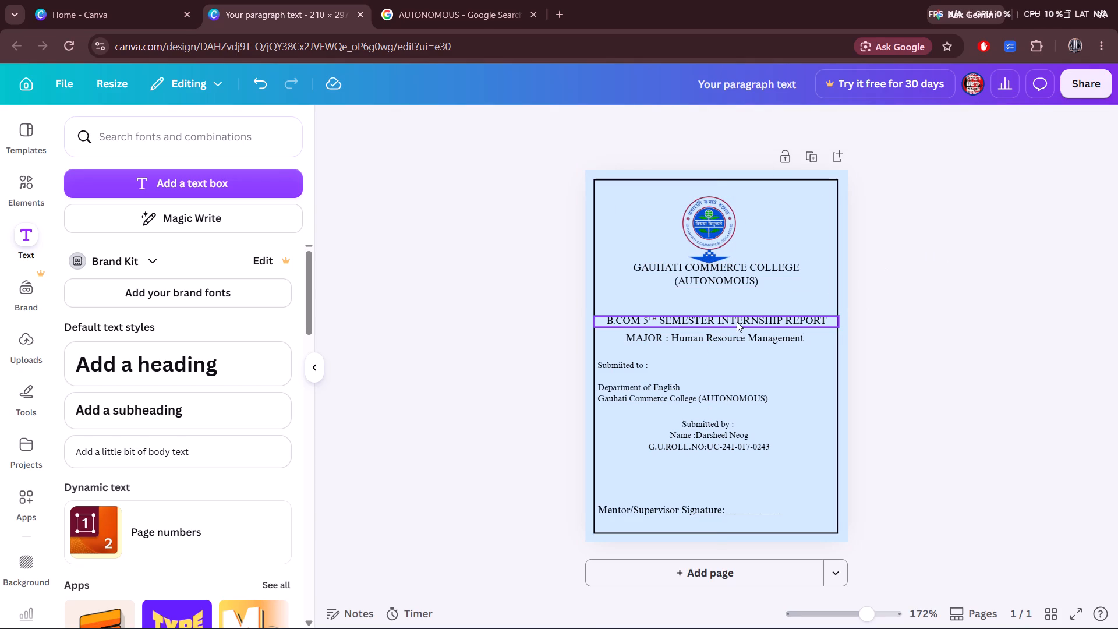
# Move the B.Com internship report title slightly up, away from the MAJOR line.
pyautogui.moveTo(737, 321); pyautogui.dragTo(737, 316)
pyautogui.click(979, 301)
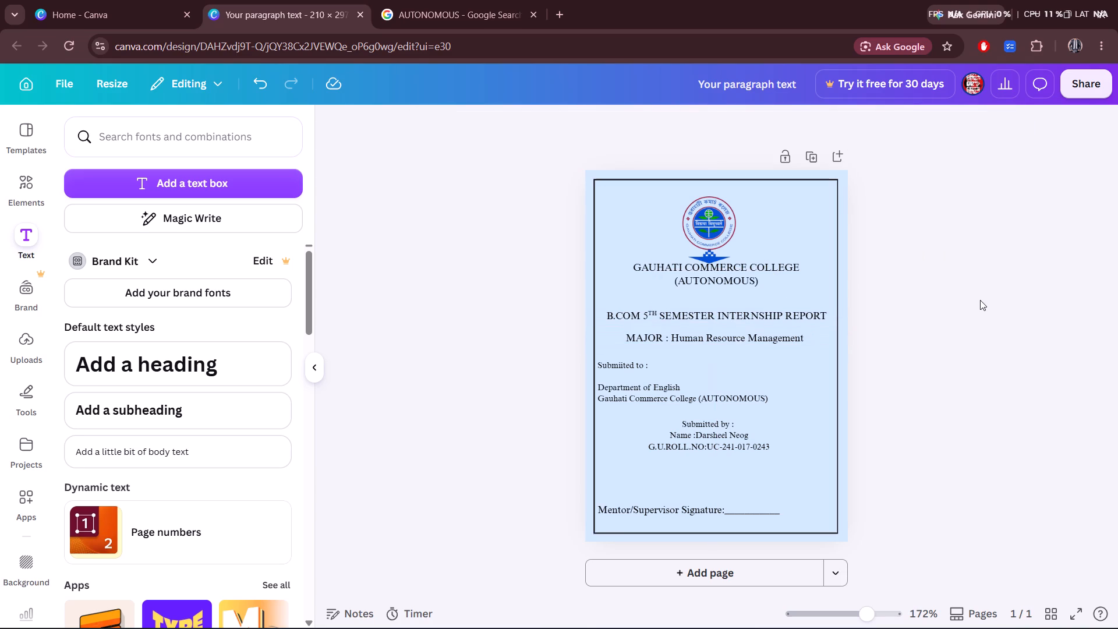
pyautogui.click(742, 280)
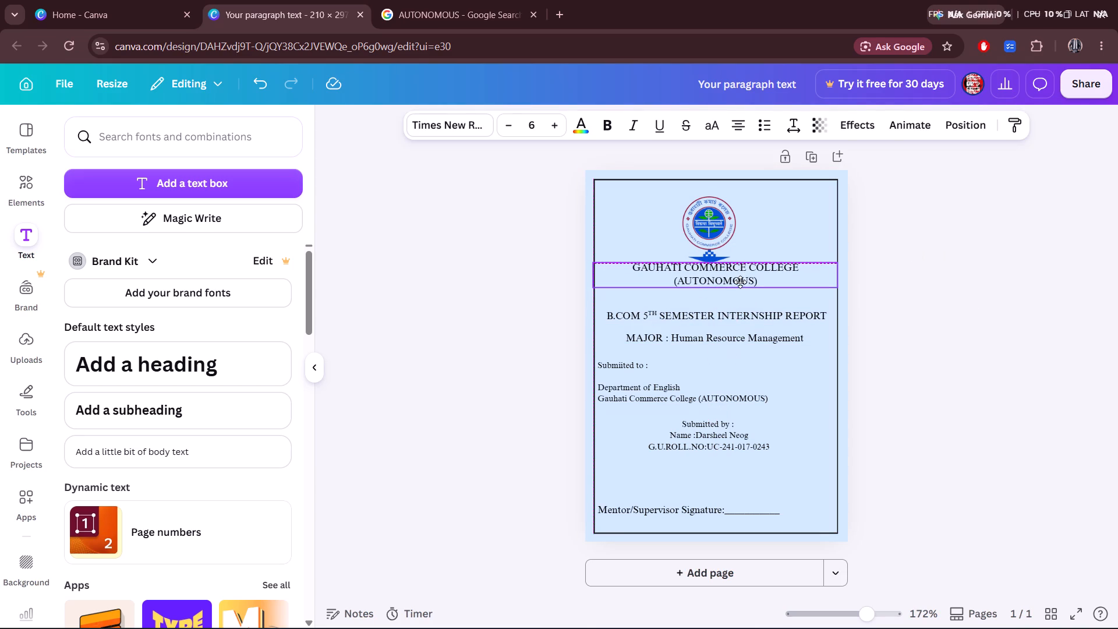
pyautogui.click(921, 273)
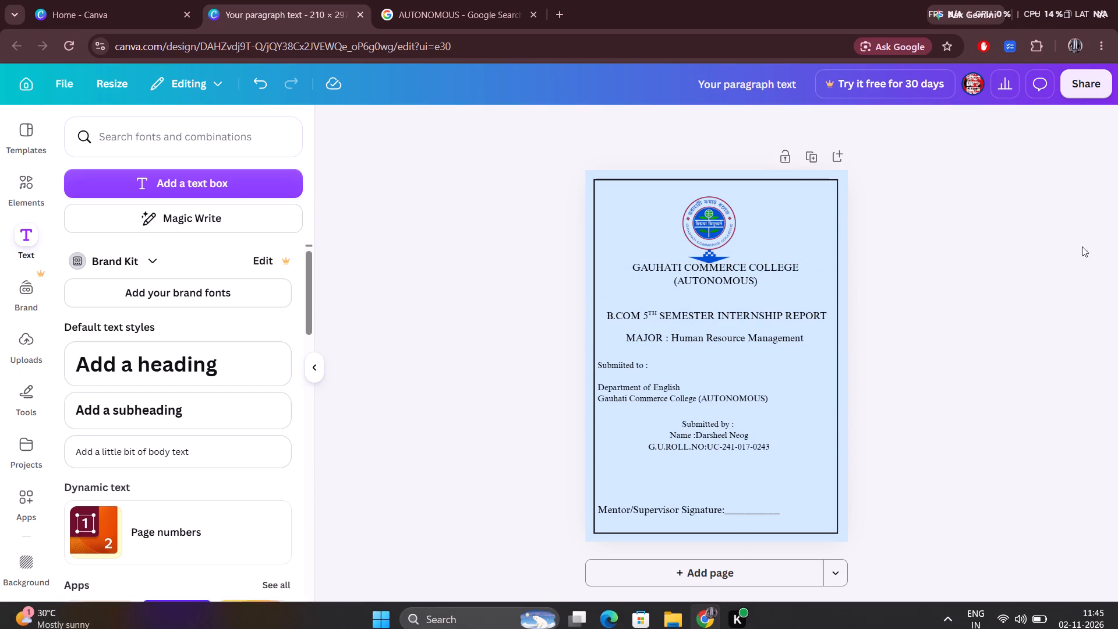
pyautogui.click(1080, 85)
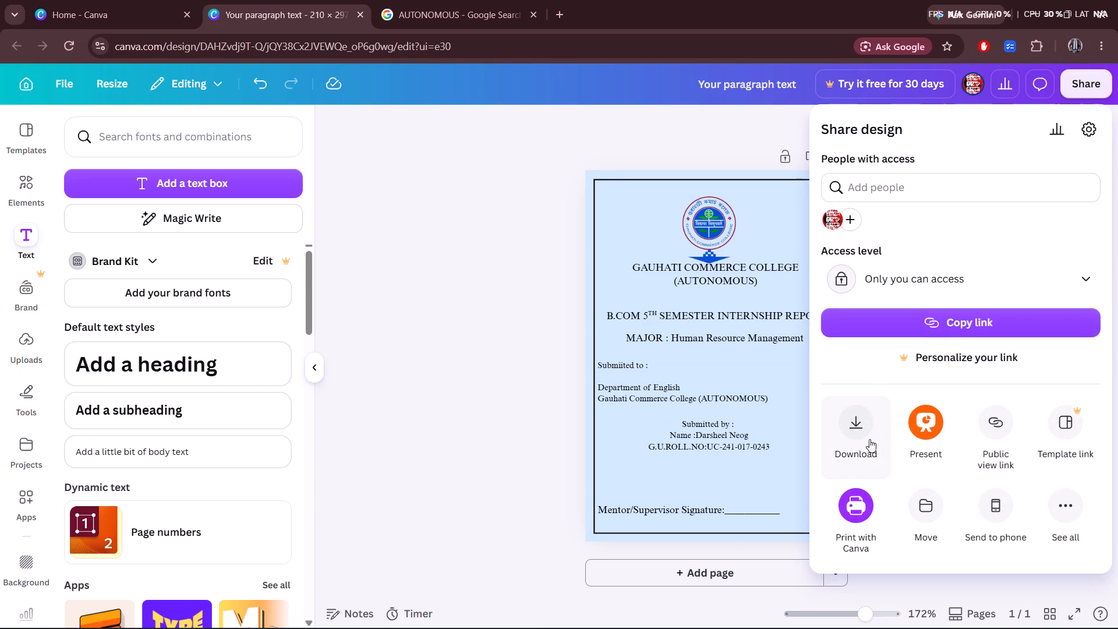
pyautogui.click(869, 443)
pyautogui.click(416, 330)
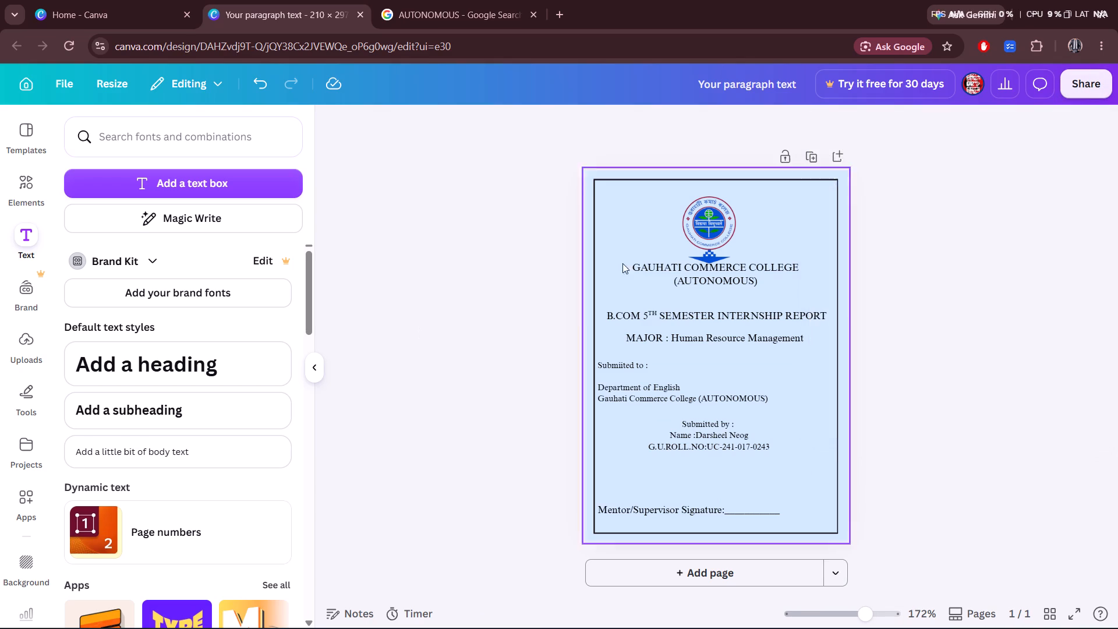
# Move the two-line college name heading slightly down, leaving a small gap beneath the college logo.
pyautogui.click(690, 279)
pyautogui.moveTo(690, 274); pyautogui.dragTo(691, 281)
pyautogui.click(891, 267)
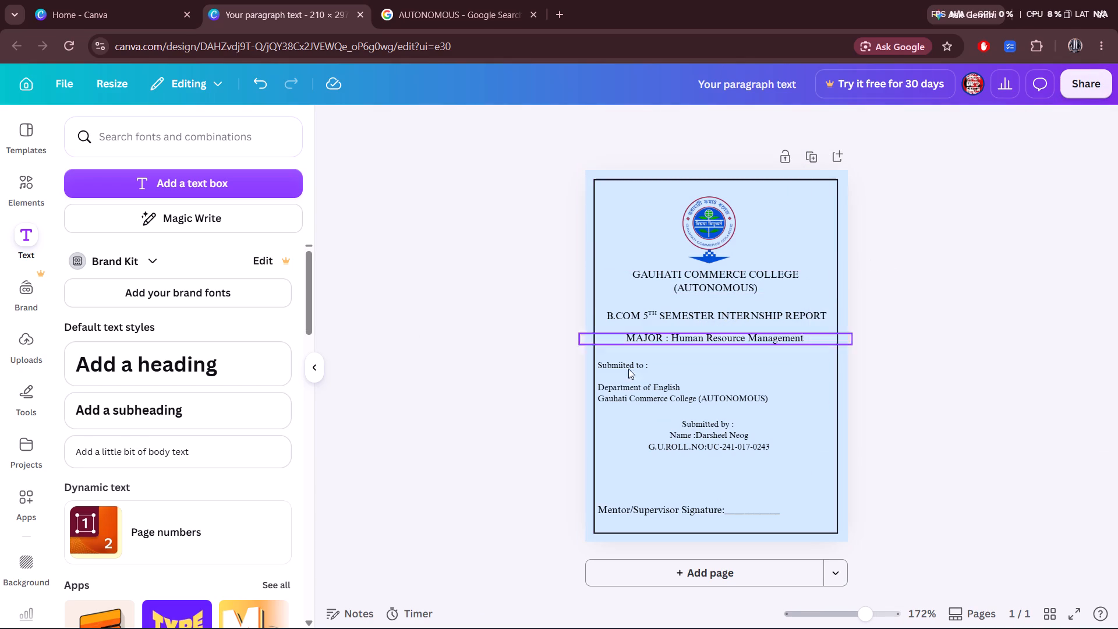
# Download the cover page as a high-quality PNG at size 1 and check the file in the recent download history.
pyautogui.click(1081, 83)
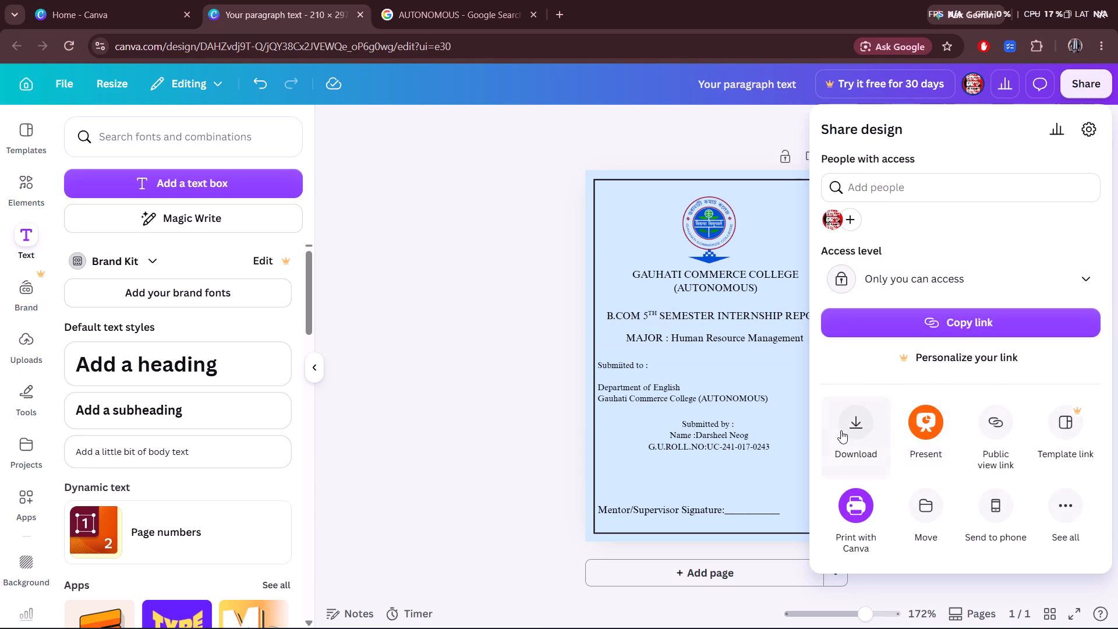
pyautogui.click(841, 430)
pyautogui.click(889, 407)
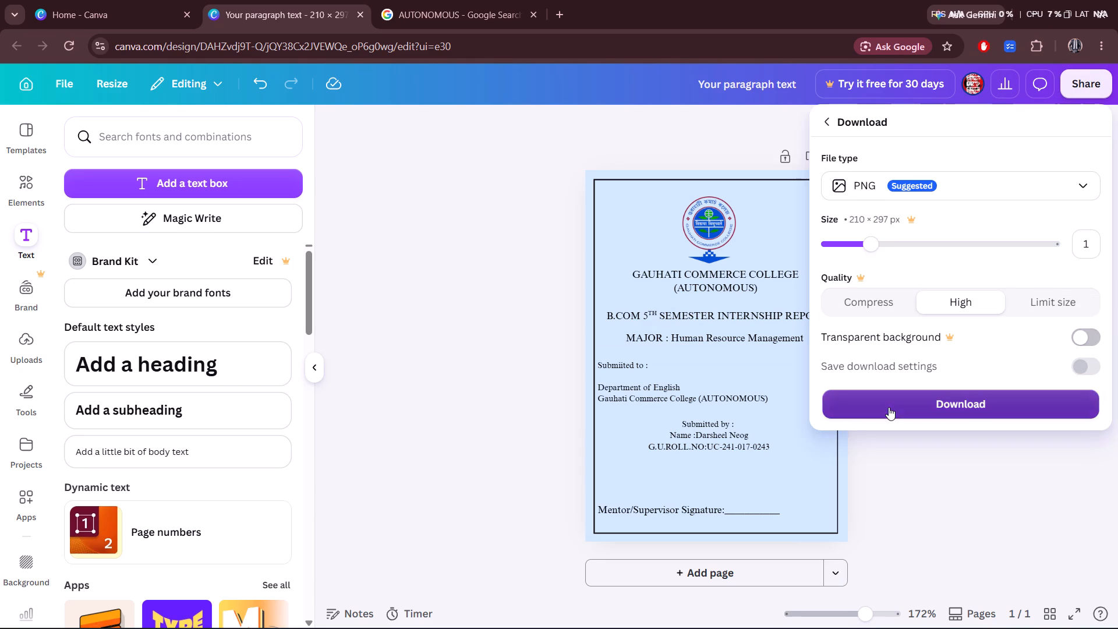
pyautogui.click(547, 0)
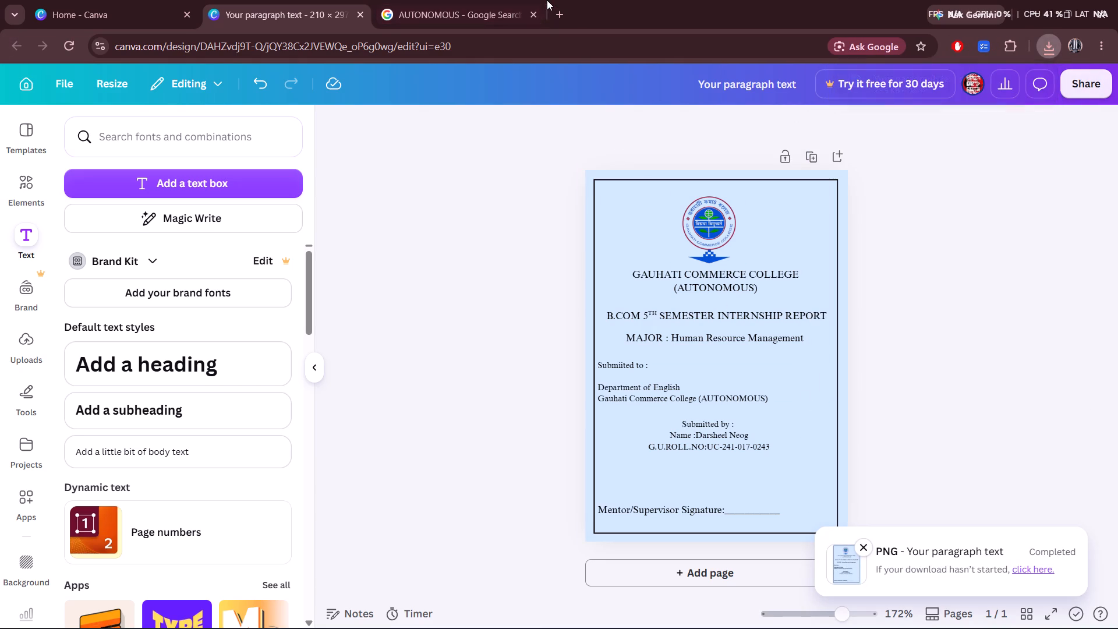
pyautogui.click(1049, 52)
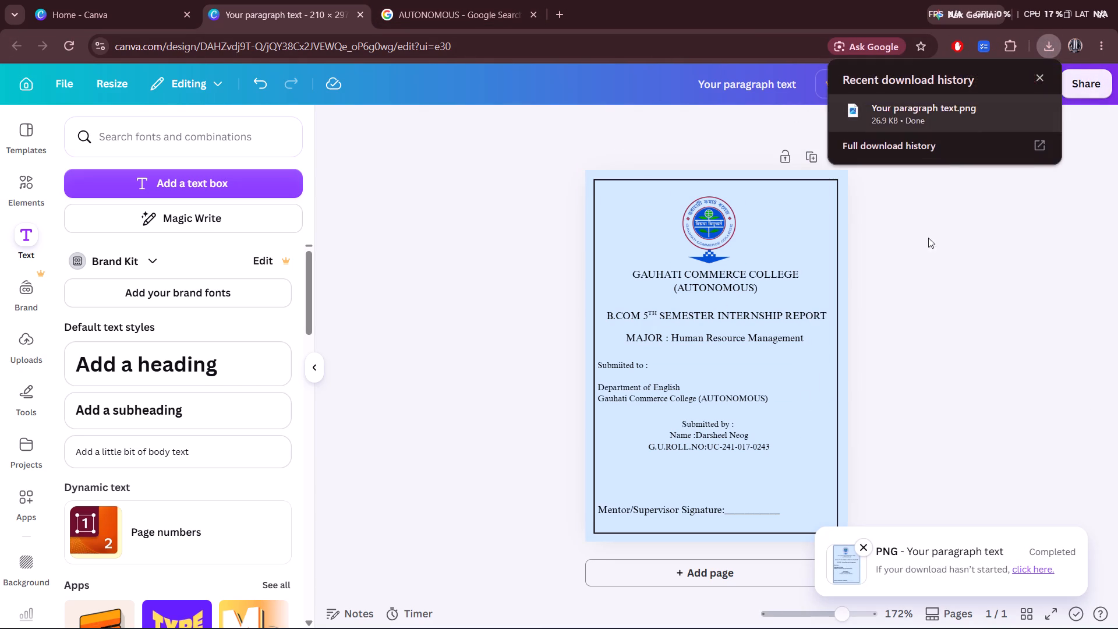
pyautogui.moveTo(928, 265); pyautogui.dragTo(925, 250)
pyautogui.click(1038, 42)
pyautogui.moveTo(1010, 272); pyautogui.dragTo(1007, 263)
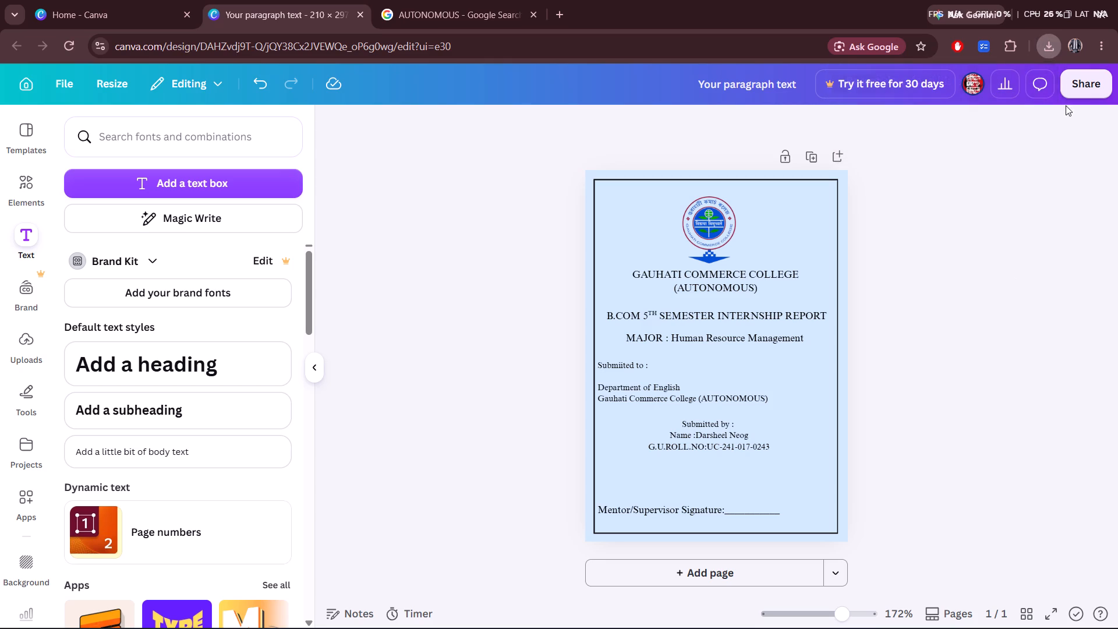
# Download the cover page as a PDF with the Digital preset.
pyautogui.click(1092, 75)
pyautogui.moveTo(857, 432); pyautogui.dragTo(845, 524)
pyautogui.click(855, 422)
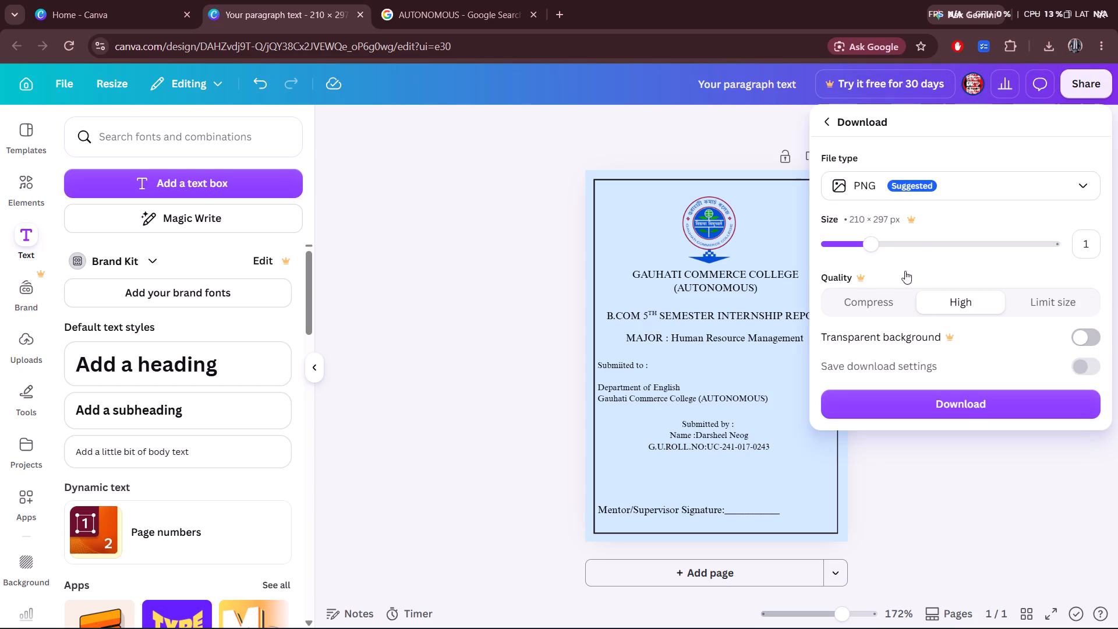
pyautogui.click(878, 179)
pyautogui.click(874, 301)
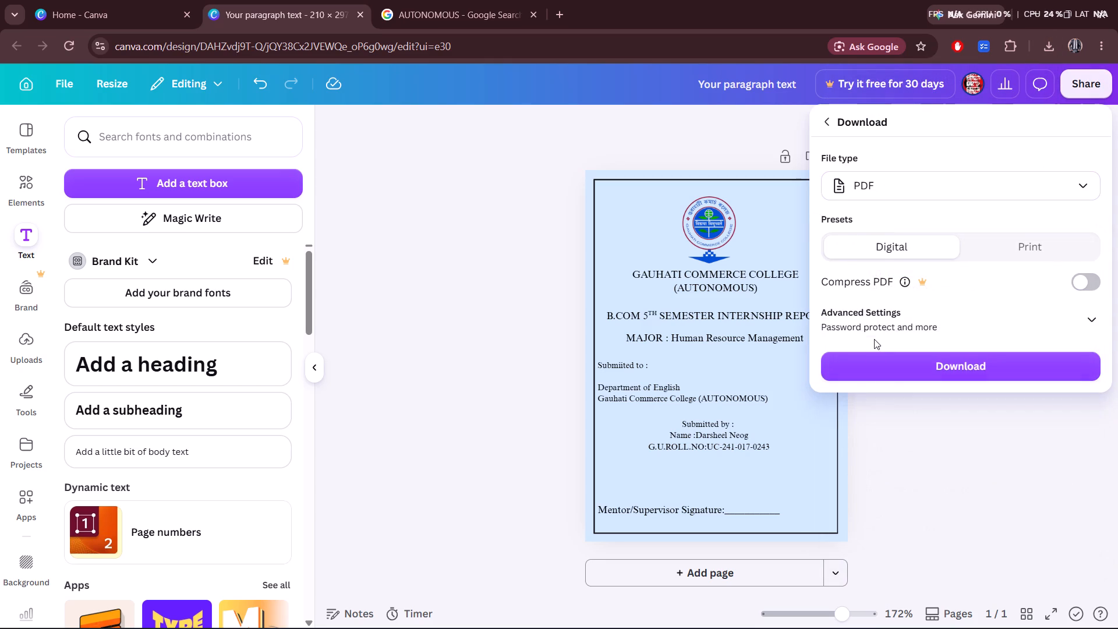
pyautogui.click(874, 355)
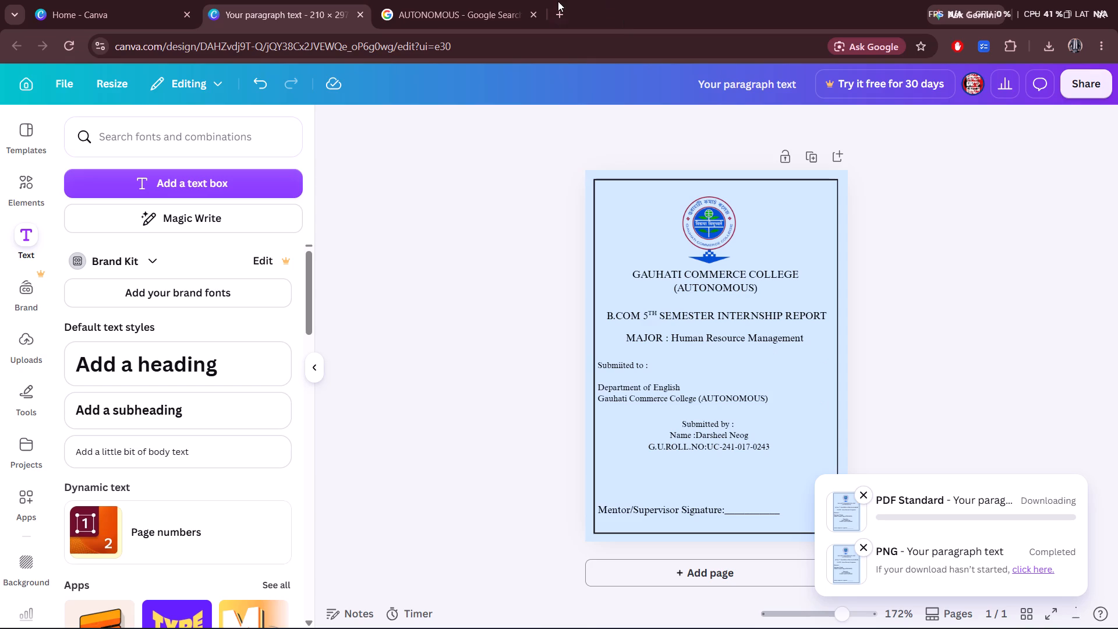
# Open a new browser tab and start a Google search.
pyautogui.click(556, 3)
pyautogui.click(500, 247)
pyautogui.click(469, 272)
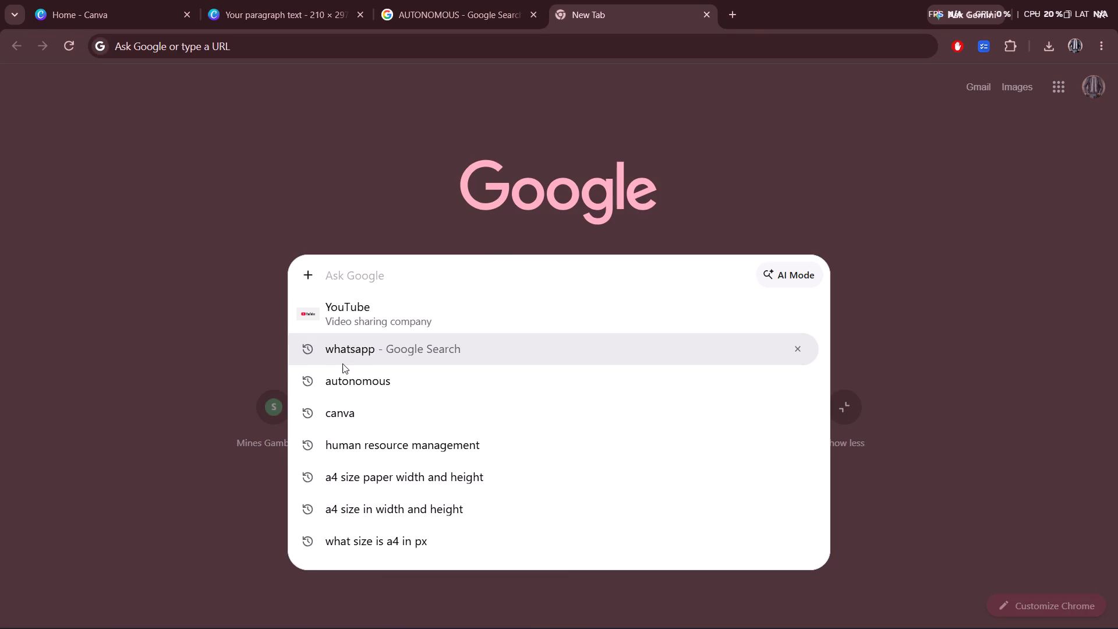